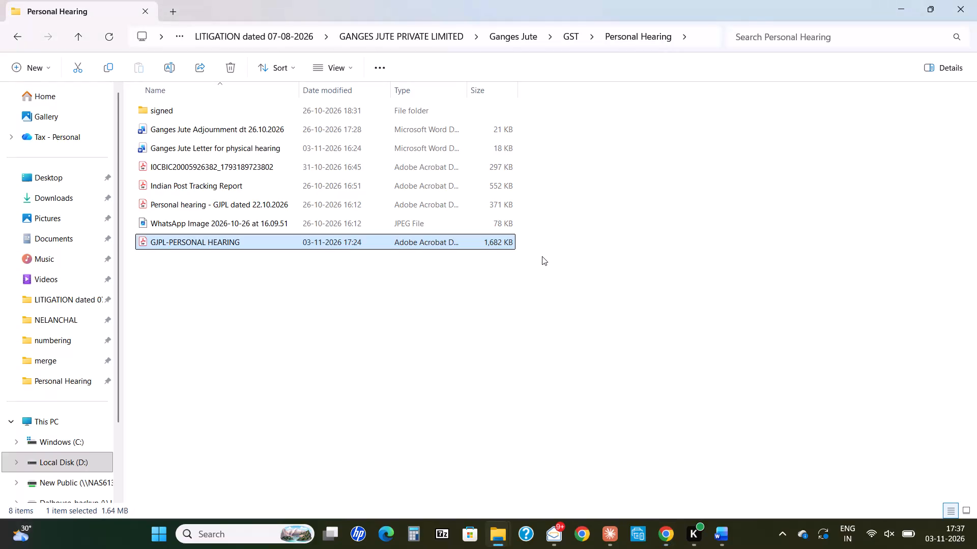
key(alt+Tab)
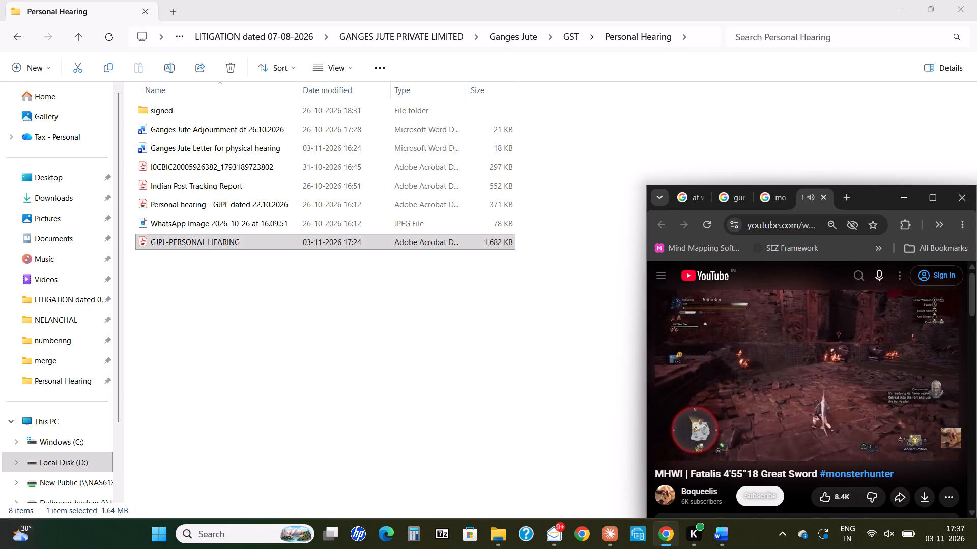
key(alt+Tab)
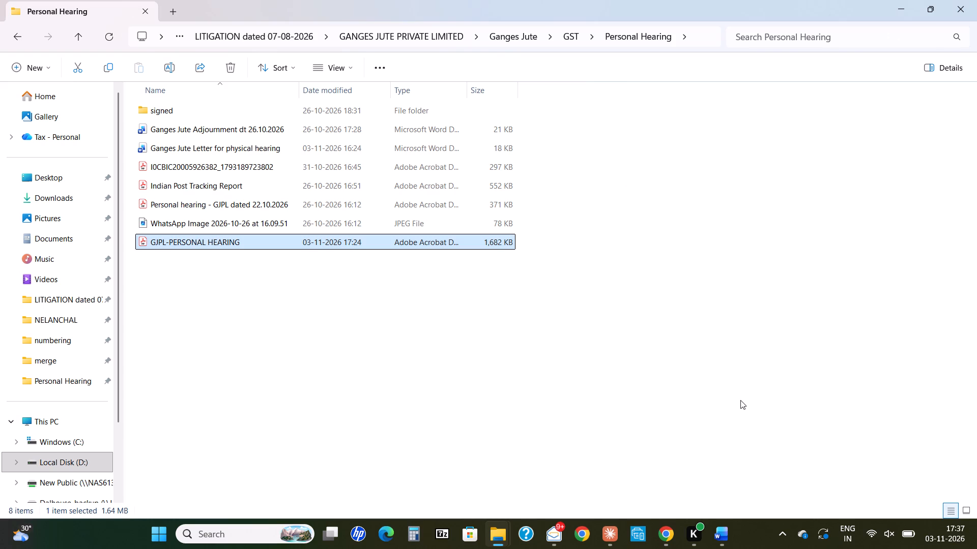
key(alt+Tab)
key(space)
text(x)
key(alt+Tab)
Go back up to the LITIGATION dated 07-08-2026 folder and open The Indian Paint Association folder.
key(BackSpace)
key(BackSpace)
key(BackSpace)
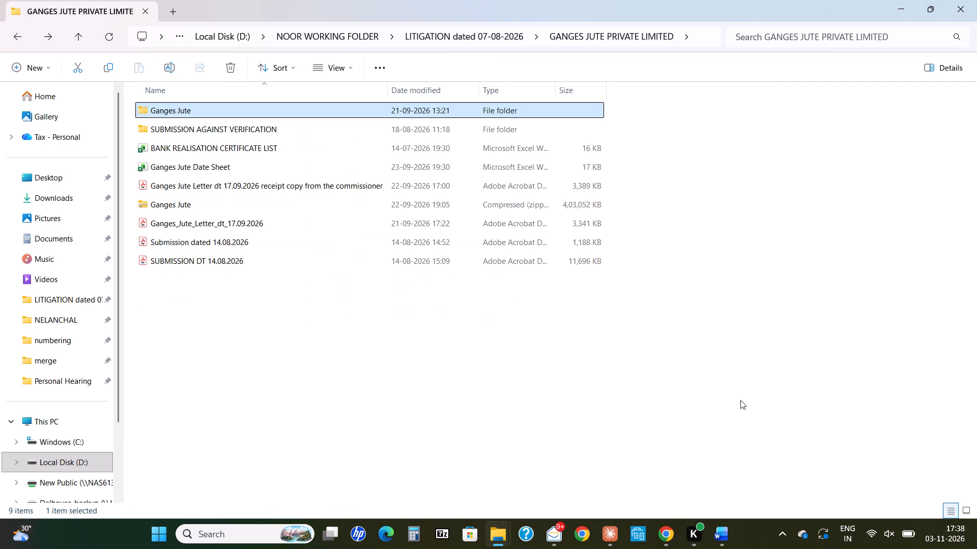
key(BackSpace)
text(ipa)
key(Return)
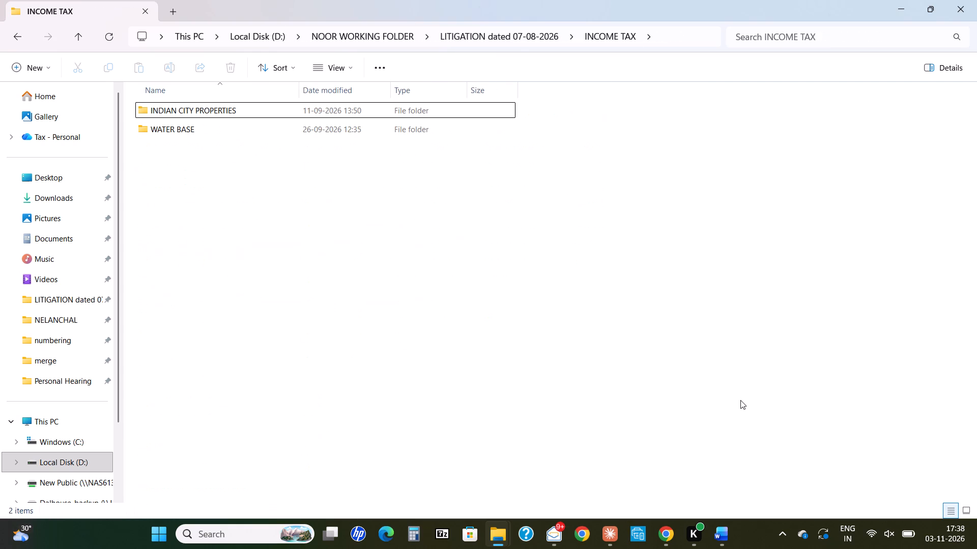
key(BackSpace)
text(india)
key(Return)
key(BackSpace)
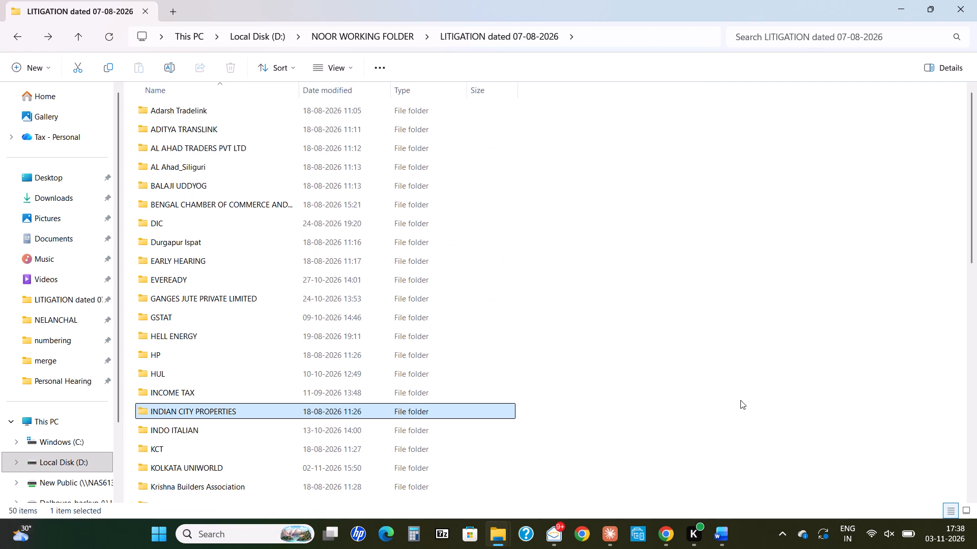
text(ithe)
key(Up)
text(the)
key(Up)
key(Up)
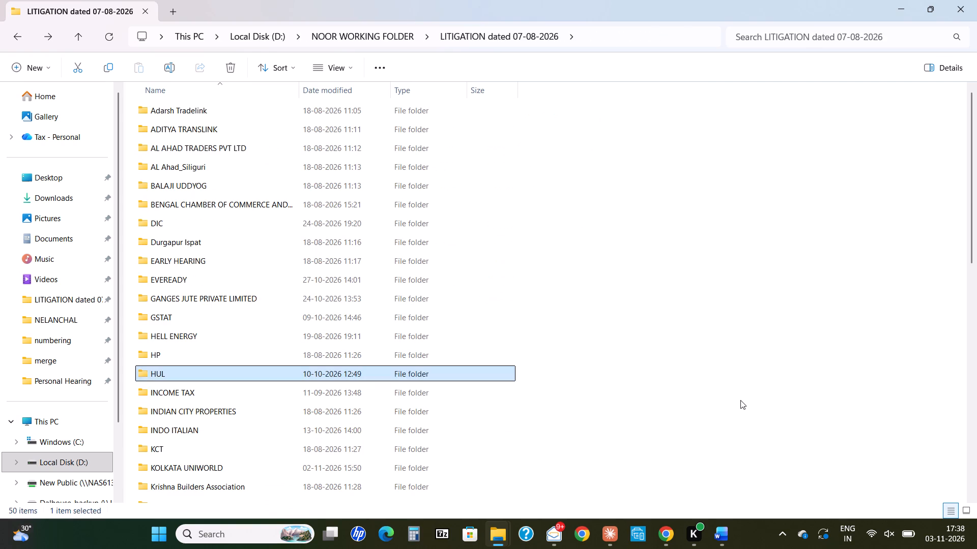
key(Down)
text(the)
key(Return)
Open the FY 2022 23 subfolder of The Indian Paint Association.
key(Down)
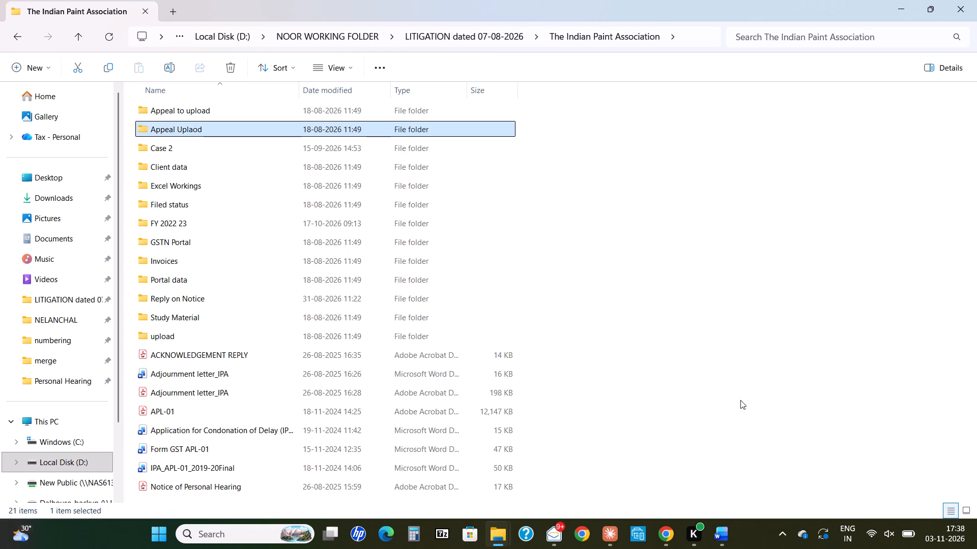
key(Down)
key(Down)
key(Down)
key(Down)
key(Down)
key(Return)
Copy the IPA Rule 42 Workings Excel file from the FY 2022 23 folder.
key(Down)
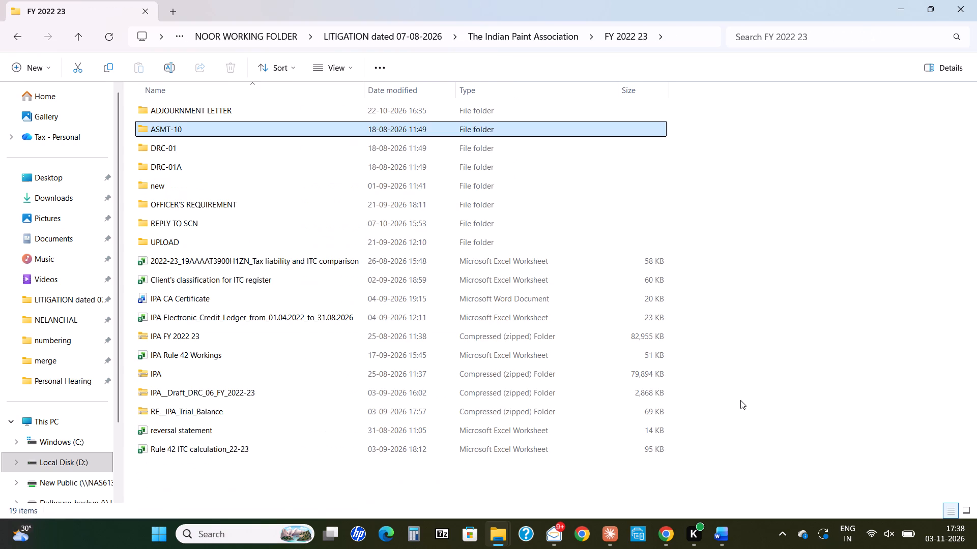
key(Down)
key(Down)
key(Down)
key(Down)
key(Down)
key(Down)
key(Down)
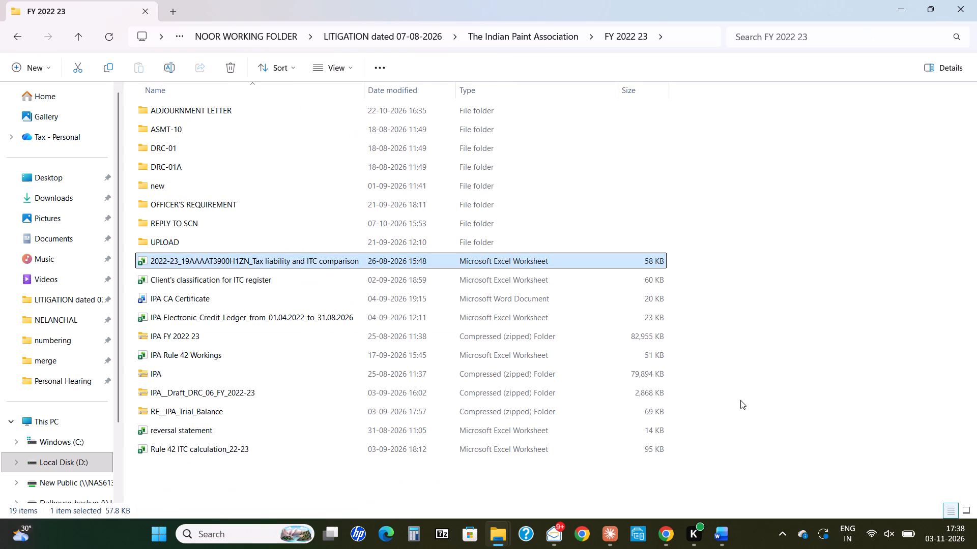
key(Down)
key(Down)
key(Down)
key(Down)
key(Down)
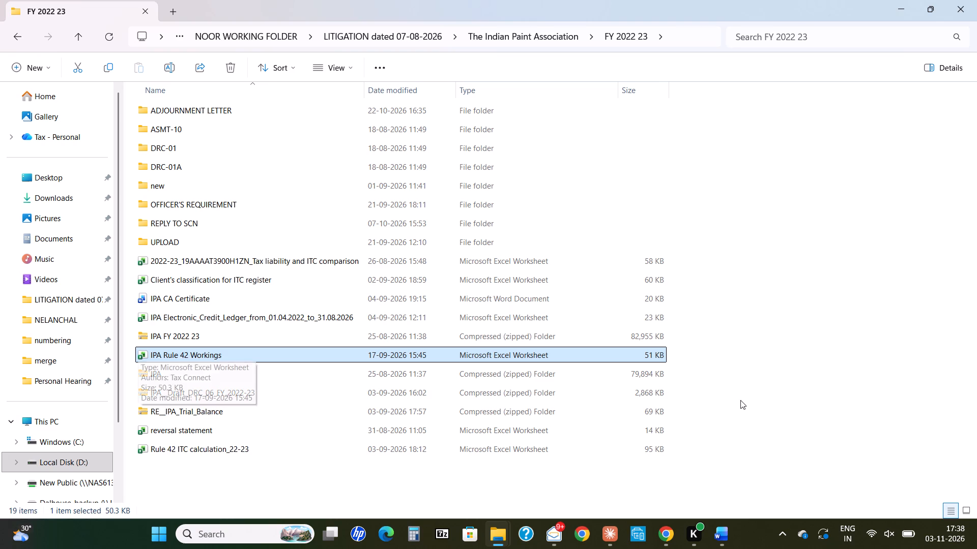
key(ctrl+c)
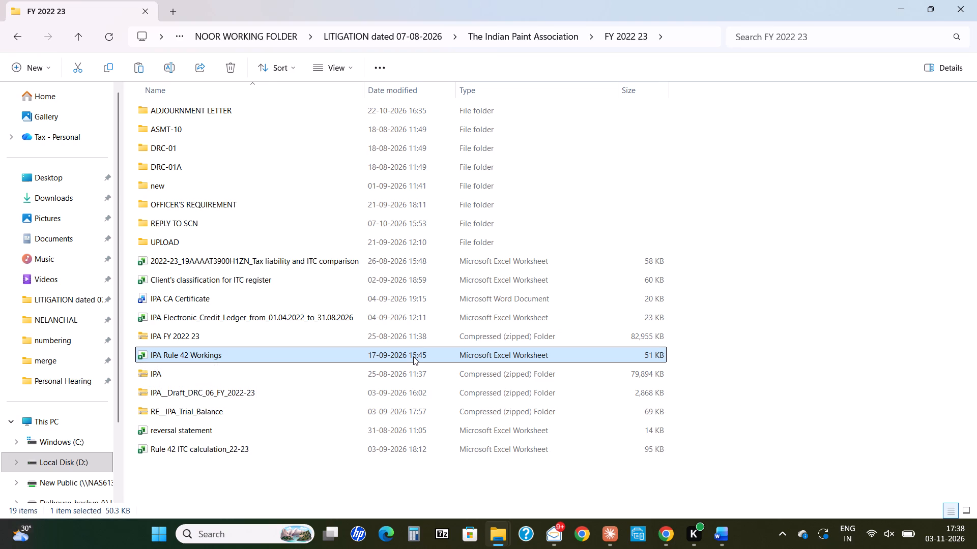
Look through the REPLY TO SCN folder and its UPDATED subfolder for related files.
key(Up)
key(Up)
key(Up)
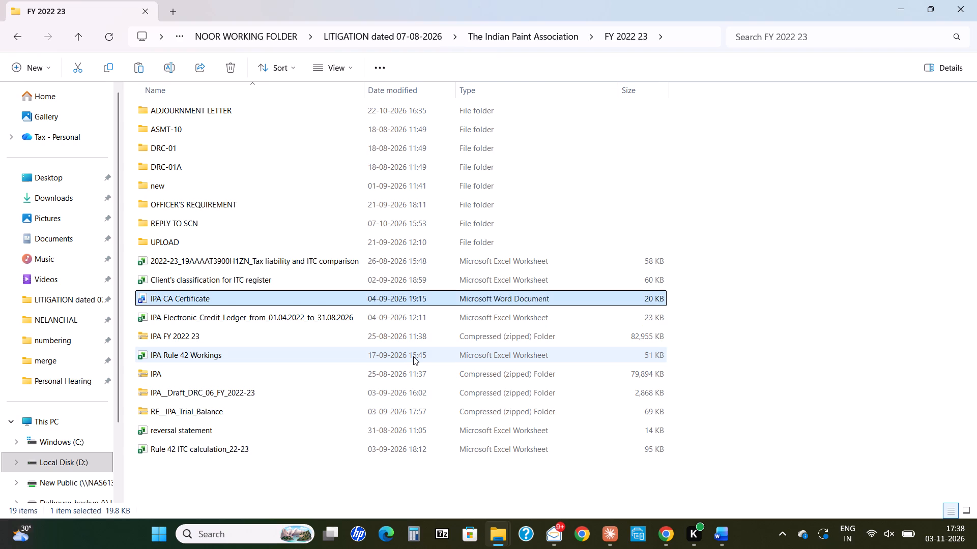
key(Up)
key(Up)
key(Up)
key(Up)
key(Return)
key(Down)
key(Down)
key(Down)
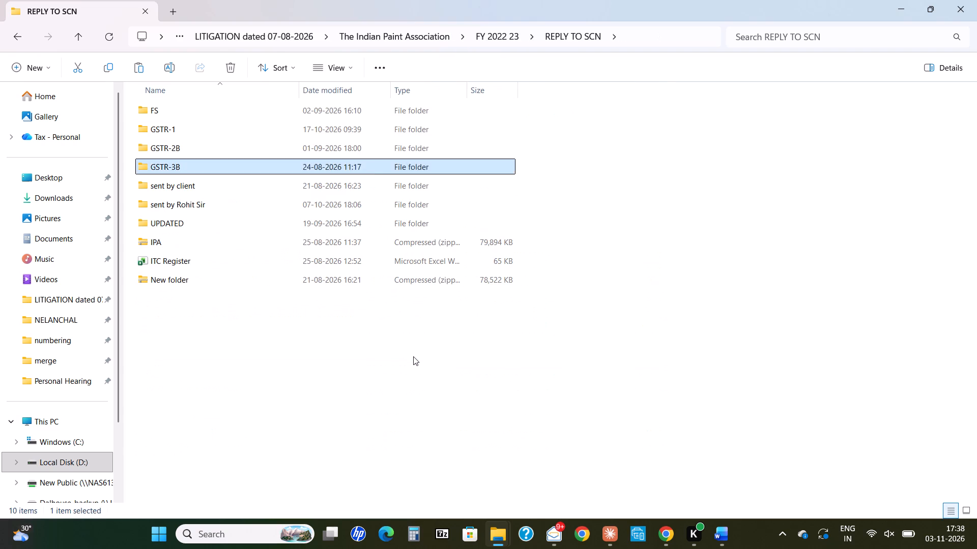
key(Down)
key(Down)
key(Down)
key(Return)
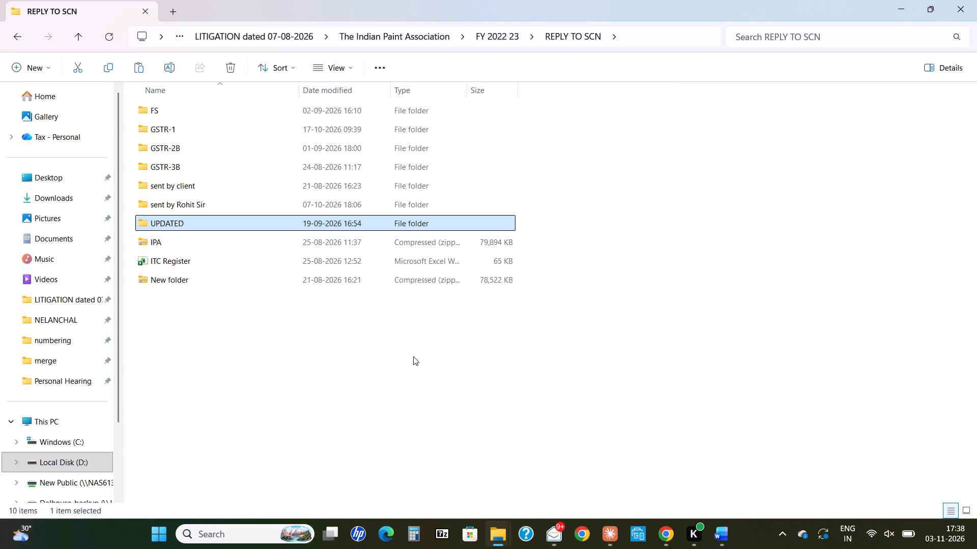
key(Down)
key(Down)
key(Down)
key(Down)
key(Down)
key(Down)
key(Down)
key(Down)
key(Down)
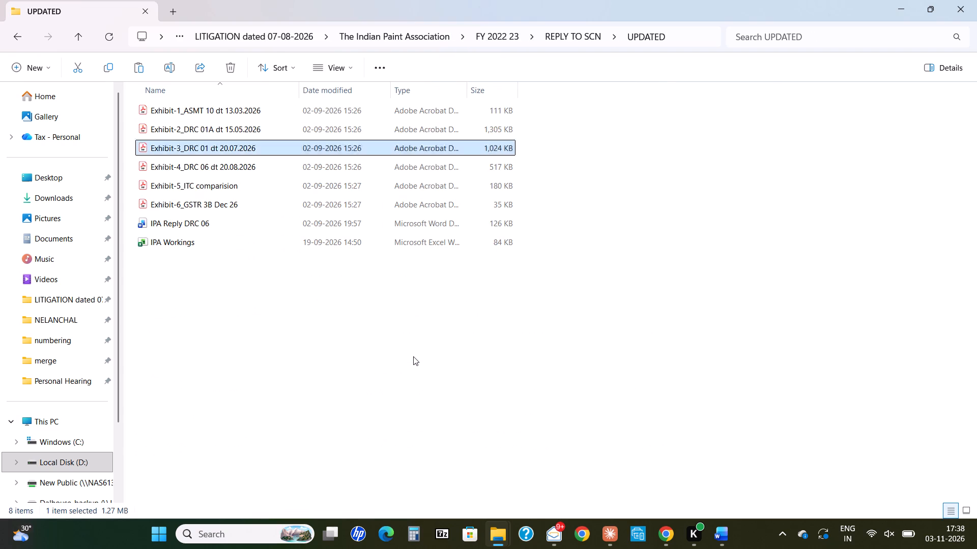
Return to the FY 2022 23 folder and open the IPA Rule 42 Workings workbook.
key(BackSpace)
key(BackSpace)
key(Down)
key(Down)
key(Down)
key(Down)
key(Down)
key(Down)
key(Down)
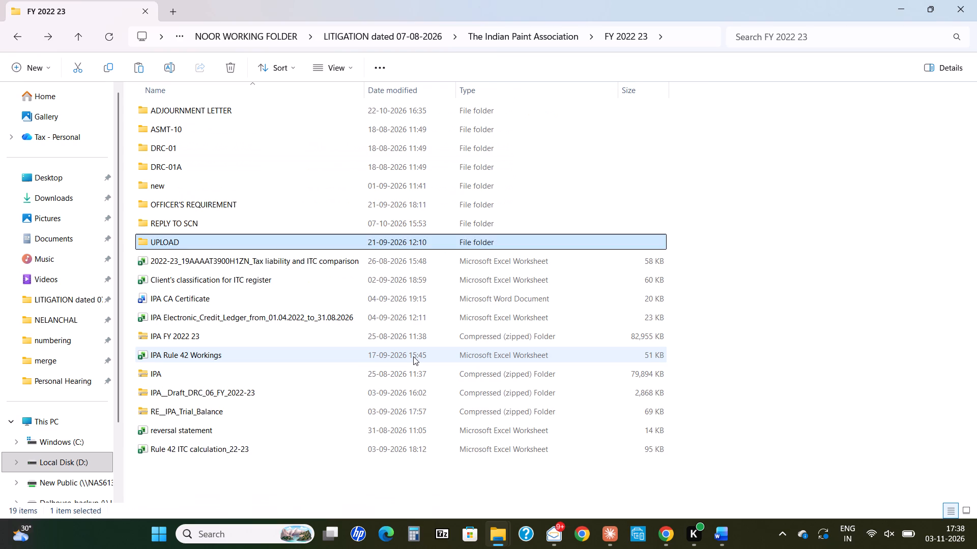
key(Return)
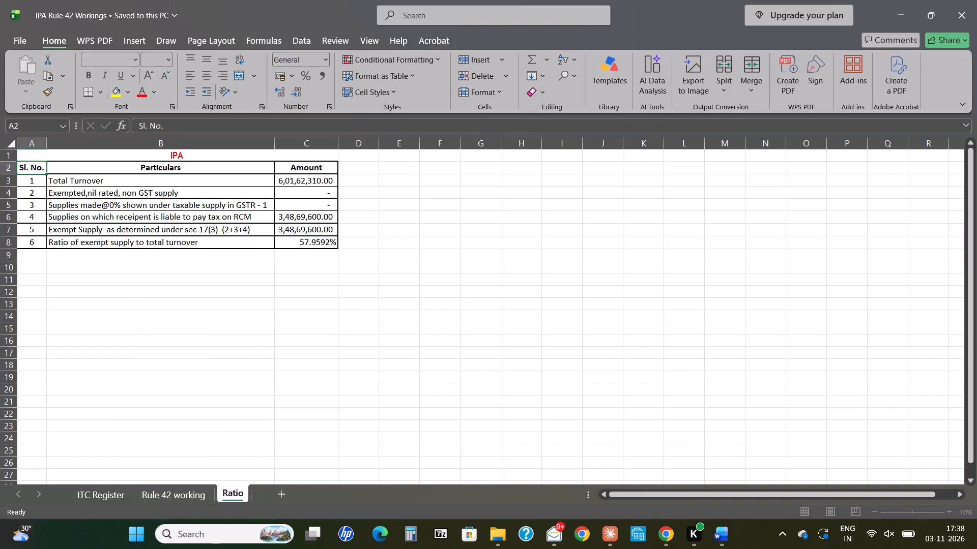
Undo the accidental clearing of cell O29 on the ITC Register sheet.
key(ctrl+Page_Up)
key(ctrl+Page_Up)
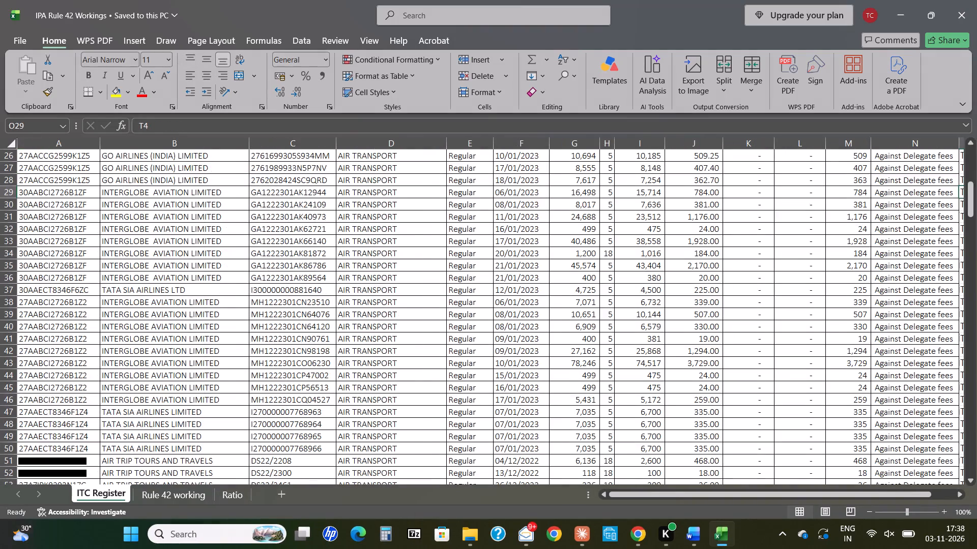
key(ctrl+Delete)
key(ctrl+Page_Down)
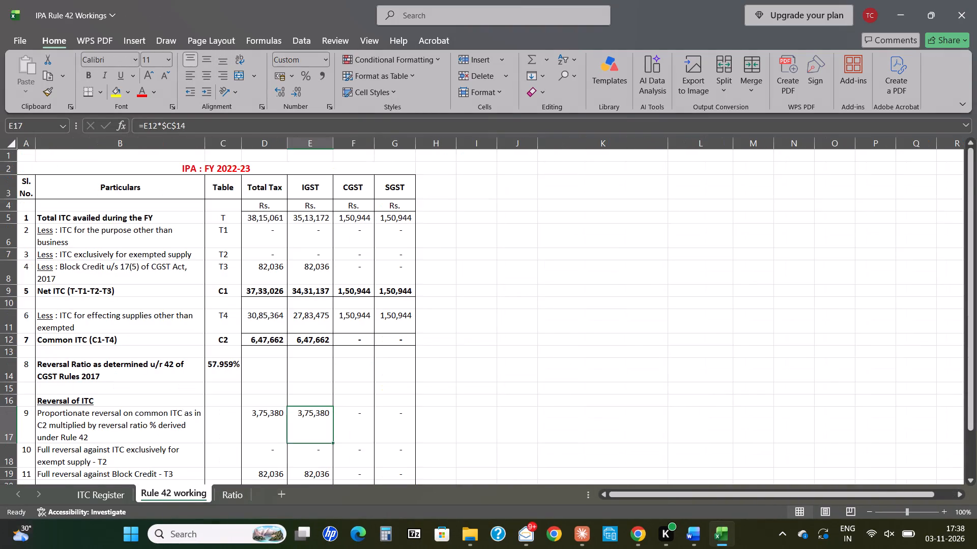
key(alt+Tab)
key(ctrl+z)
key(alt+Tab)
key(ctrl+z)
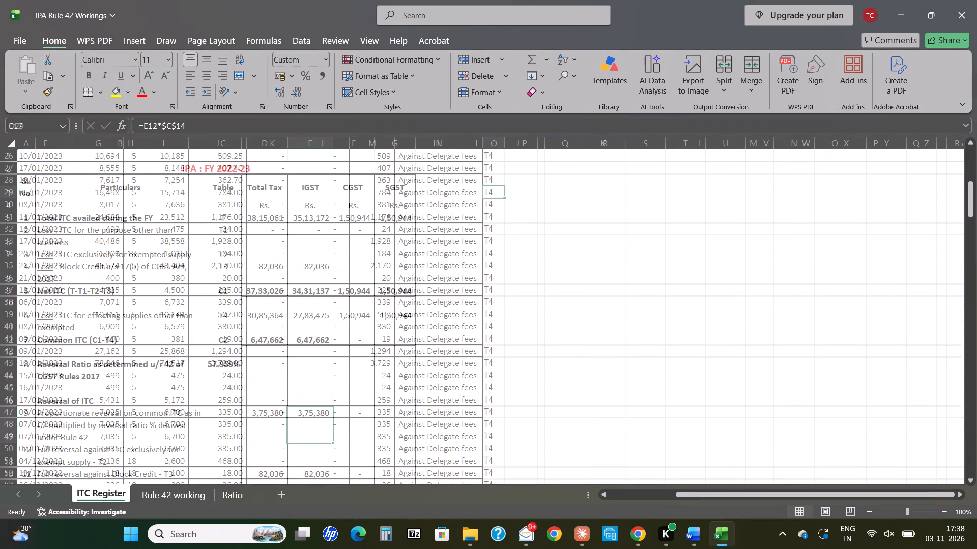
Inspect the contents of the Total Tax, IGST, CGST and SGST cells for Total ITC availed on the Rule 42 working sheet.
key(ctrl+Page_Down)
key(Up)
key(Up)
key(Up)
key(Up)
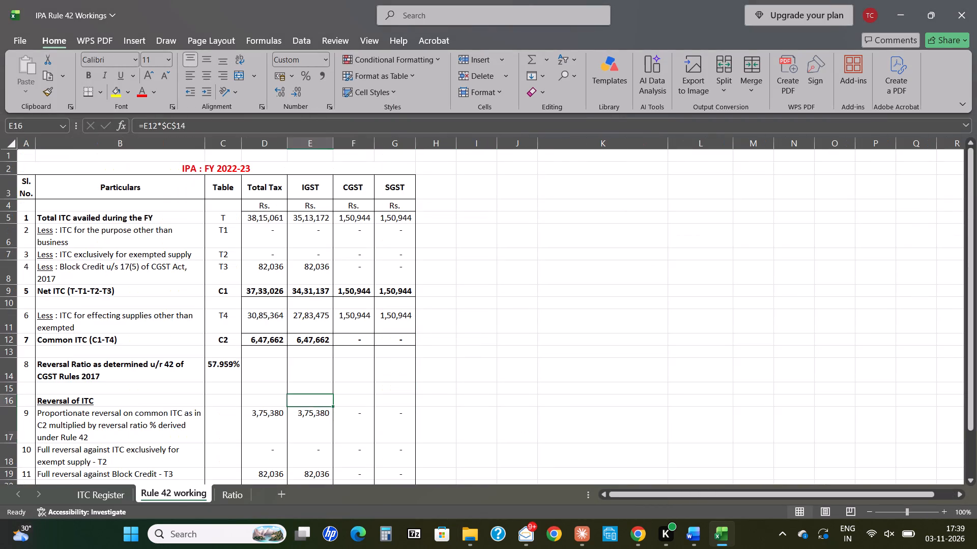
key(Up)
key(Up)
key(Up)
key(Up)
key(Up)
key(Up)
key(Up)
key(Up)
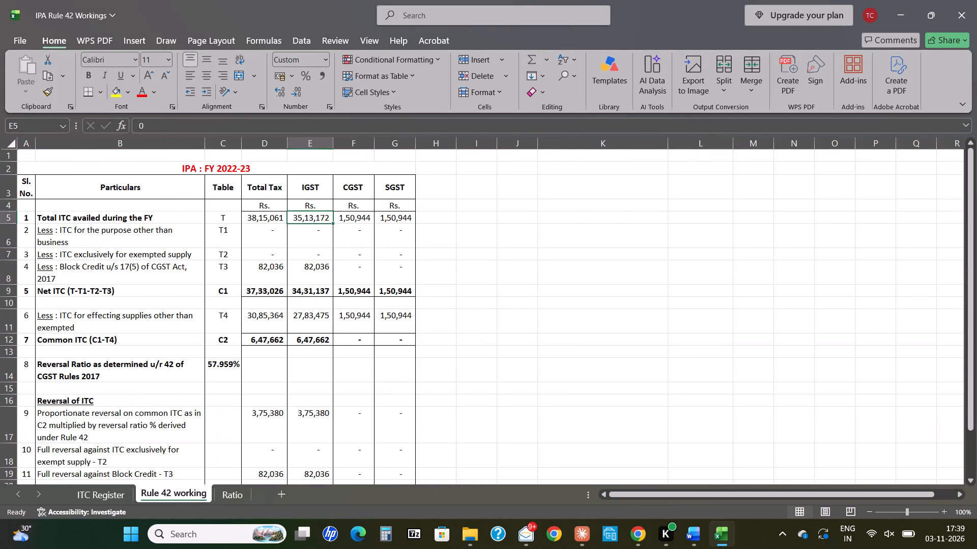
key(Up)
key(Down)
key(F2)
key(Escape)
key(Right)
key(F2)
key(Escape)
key(Left)
key(Left)
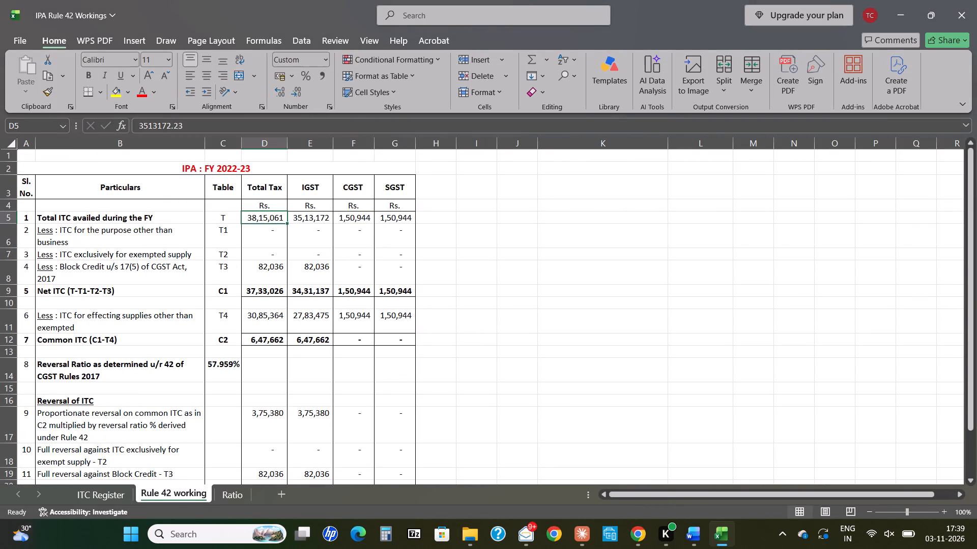
key(F2)
key(Escape)
key(Right)
key(Right)
key(Right)
key(F2)
key(Escape)
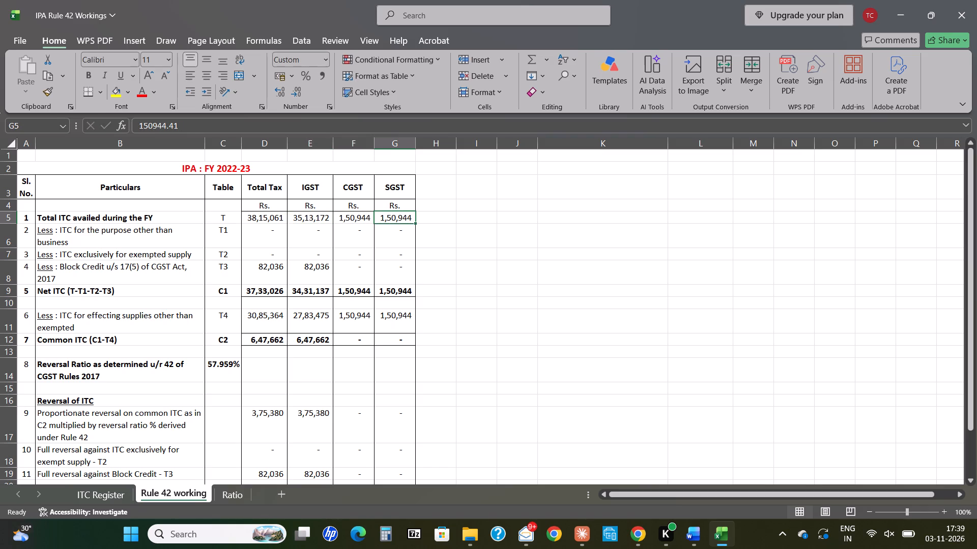
Switch to File Explorer and look through the IPA folder inside the new folder for ITC workbooks.
key(alt+Tab)
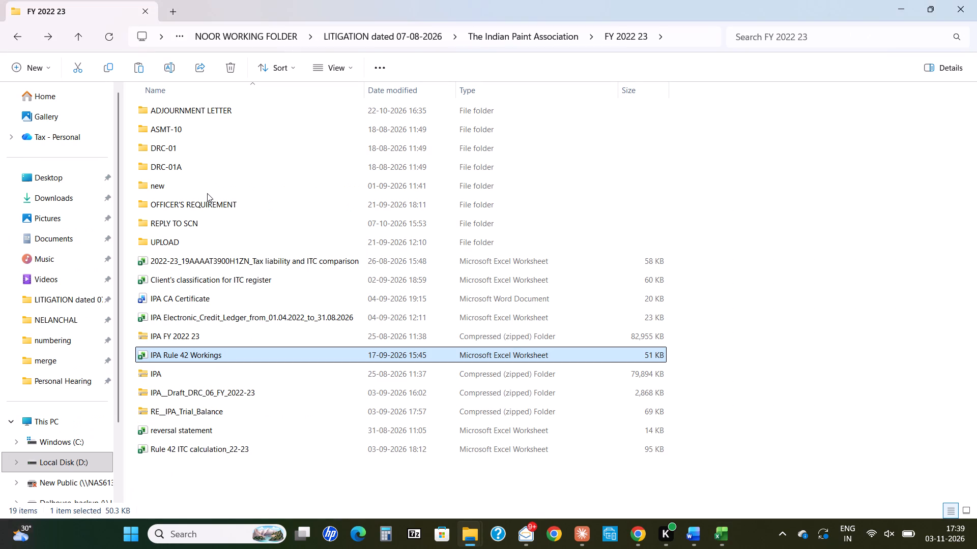
key(Up)
key(Up)
key(Up)
key(Up)
key(Up)
key(Up)
key(Up)
key(Up)
key(Up)
key(Return)
key(Down)
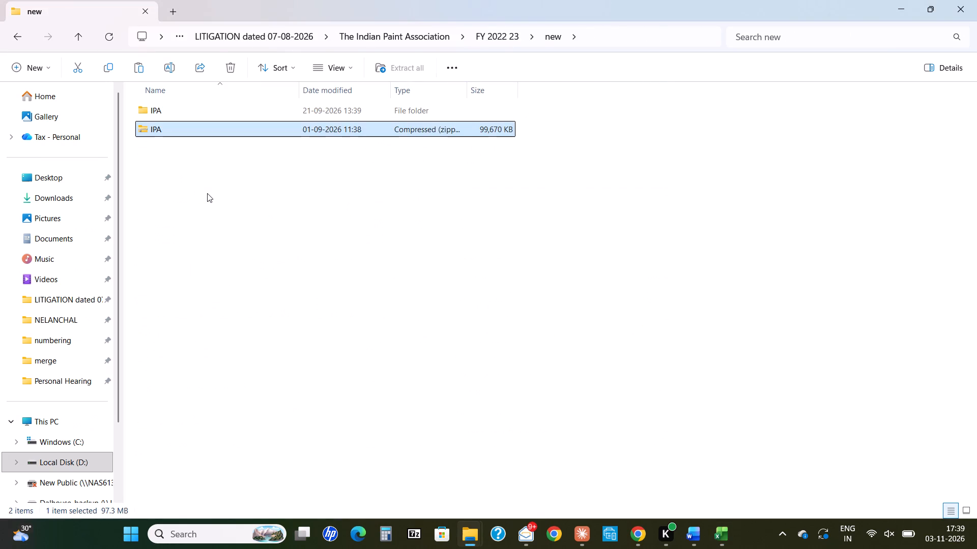
key(Up)
key(Return)
key(Down)
key(Down)
key(Down)
key(Down)
key(Down)
key(Down)
key(Down)
key(Down)
key(Down)
key(Down)
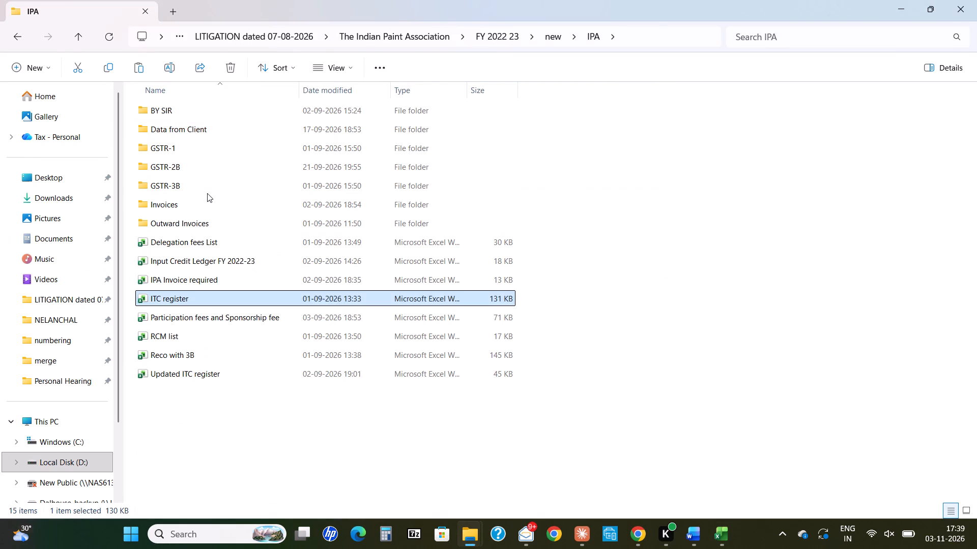
key(Down)
key(Down)
Open the IPA Rule 42 Workings along with ITC Register workbook from OFFICER'S REQUIREMENT and show its Rule 42 working sheet.
key(BackSpace)
key(BackSpace)
key(Down)
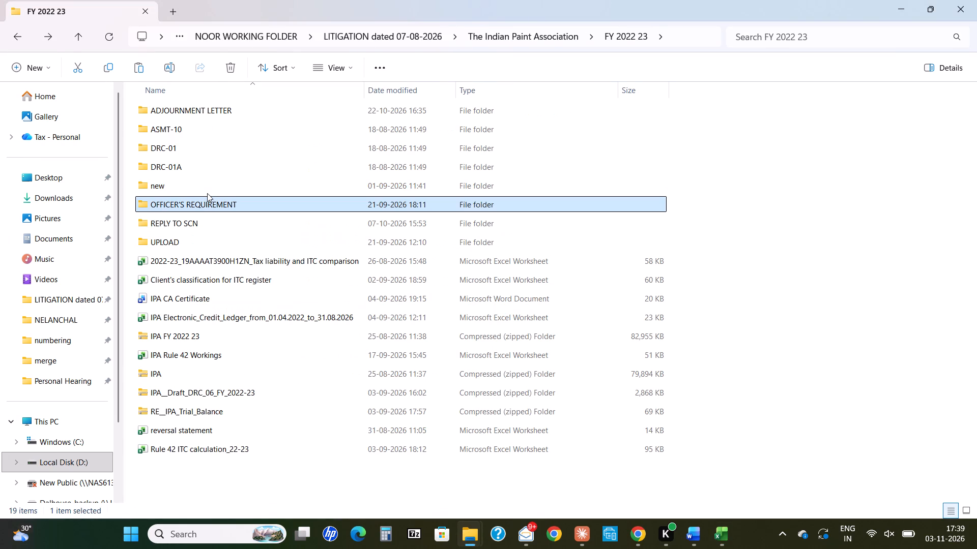
key(Down)
key(Up)
key(Return)
key(Down)
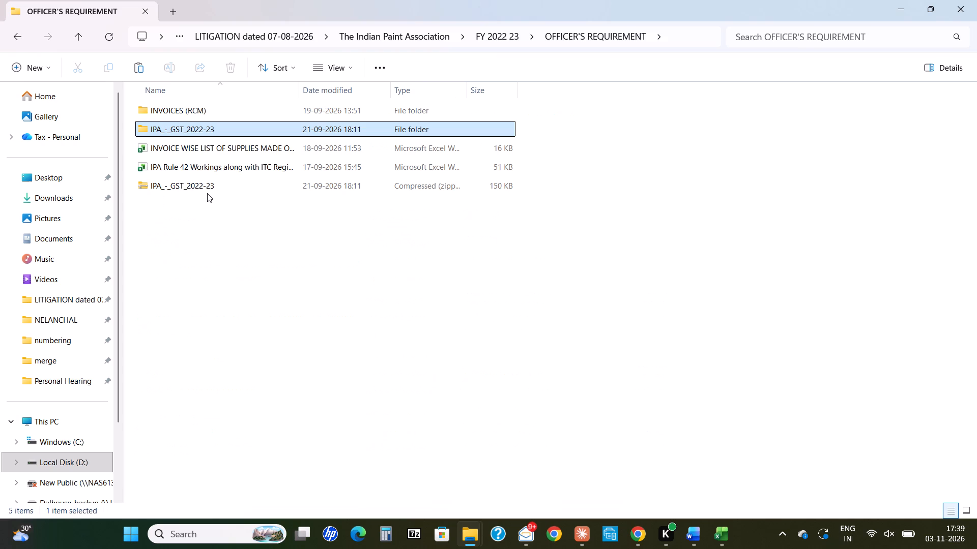
key(Down)
key(Down)
key(Return)
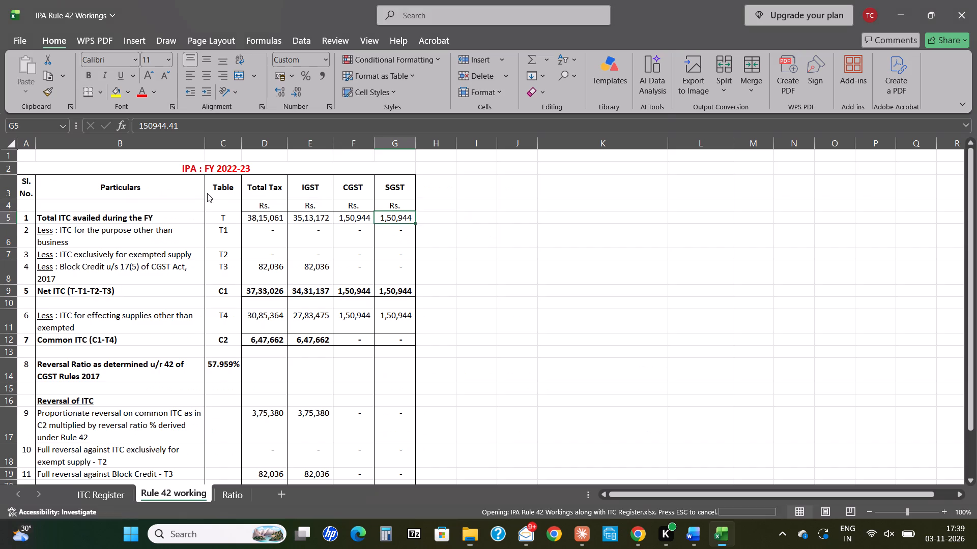
key(ctrl+Page_Up)
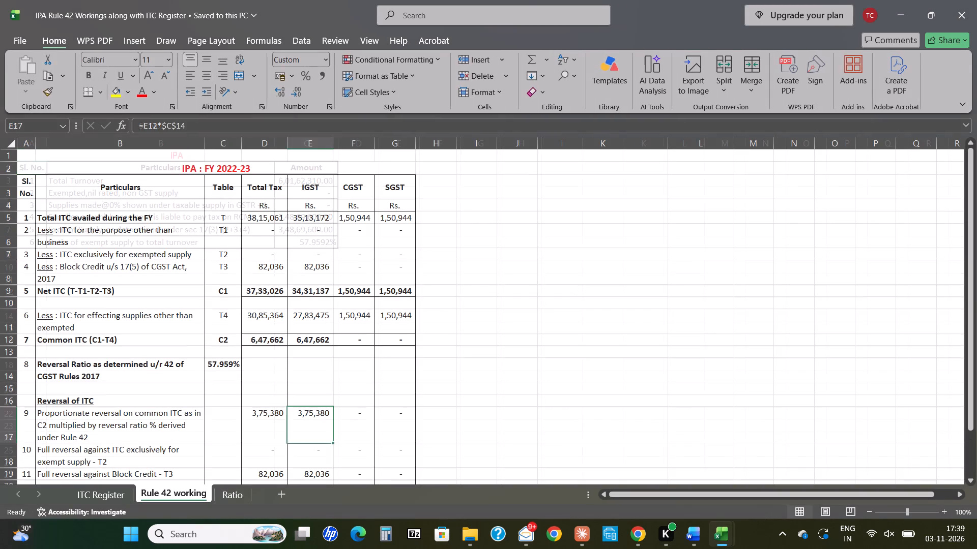
Inspect the contents of the Total ITC availed cells across the tax columns on the Rule 42 working sheet.
key(Up)
key(Up)
key(Up)
key(Up)
key(Up)
key(Up)
key(Up)
key(Up)
key(Up)
key(Up)
key(Up)
key(Up)
key(Up)
key(Down)
key(Right)
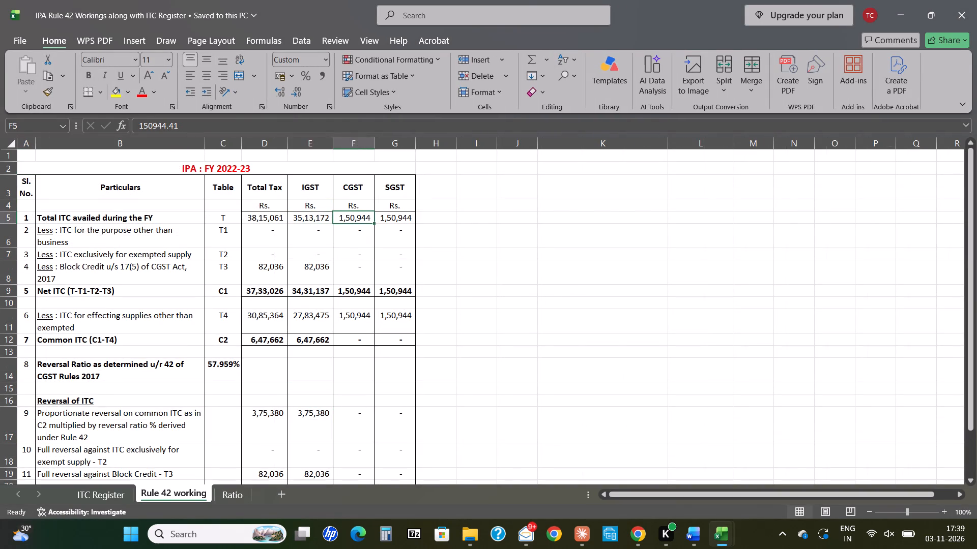
key(Left)
key(Left)
Close the IPA Rule 42 Workings along with ITC Register workbook, and close IPA Rule 42 Workings without saving its changes.
key(ctrl+w)
key(alt+Tab)
key(alt+Tab)
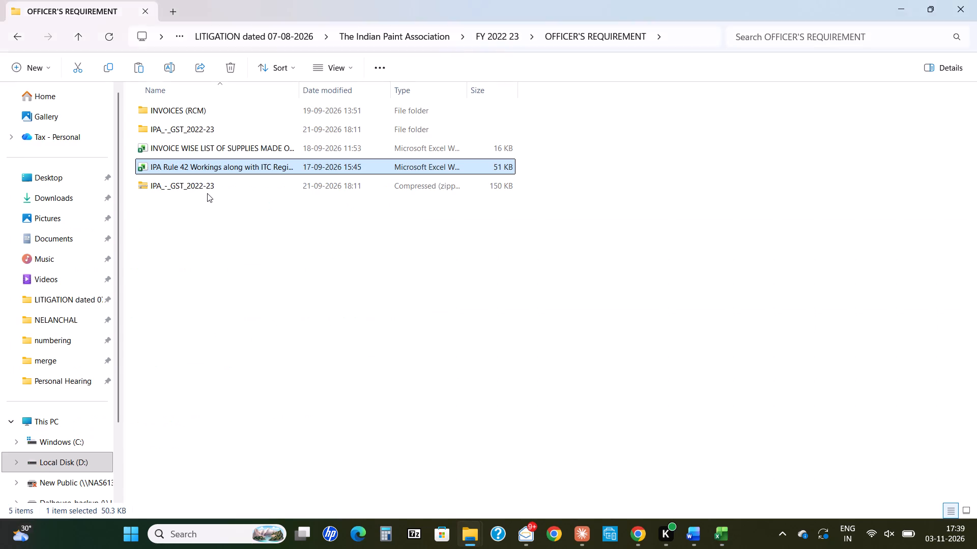
key(ctrl+w)
key(Tab)
key(Tab)
key(Left)
key(Return)
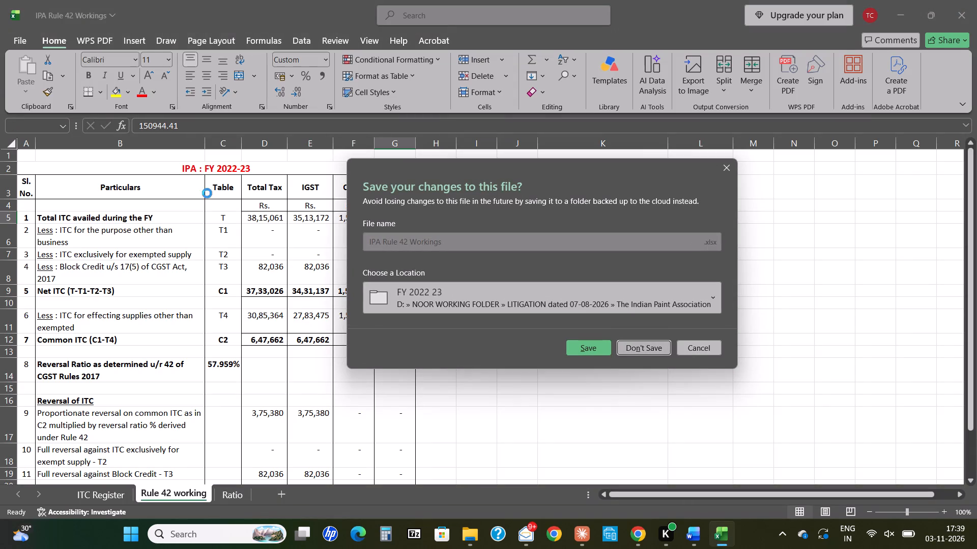
Switch to File Explorer and look through the REPLY TO SCN folder inside FY 2022 23 for workings.
key(alt+Tab)
key(Down)
key(BackSpace)
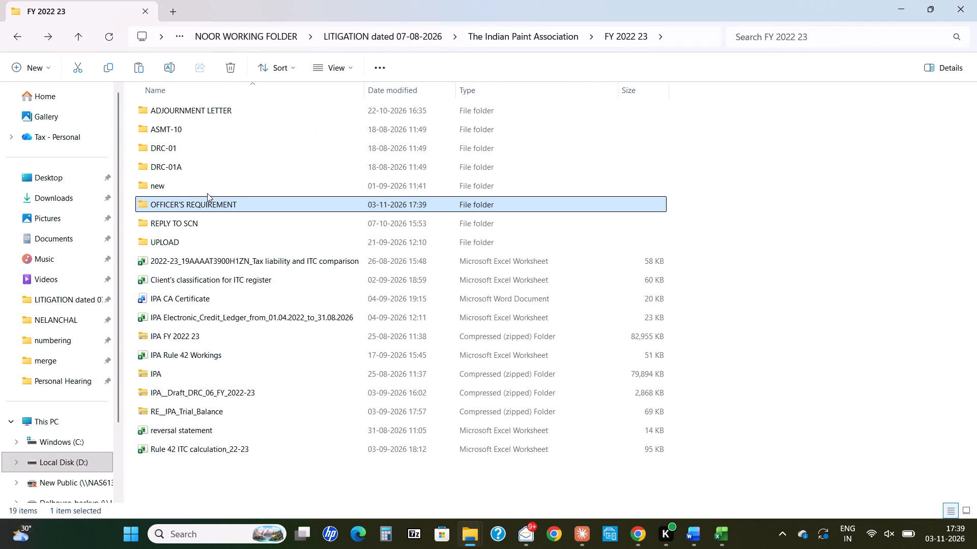
key(Down)
key(Return)
key(Down)
key(Down)
key(Down)
key(Down)
key(Down)
key(Down)
key(Down)
key(Down)
key(Down)
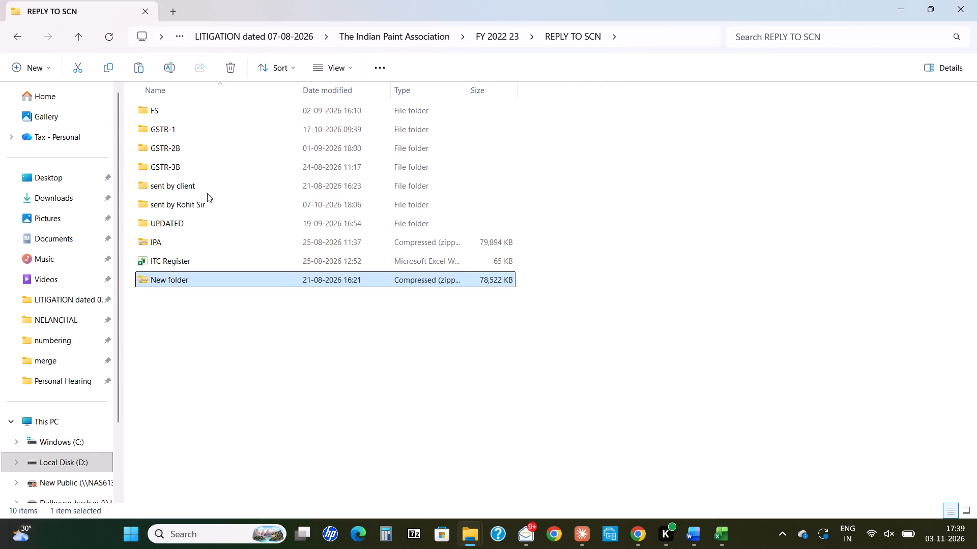
Open the IPA Workings workbook from the UPDATED folder inside REPLY TO SCN.
key(Up)
key(Up)
key(Up)
key(Return)
key(Down)
key(Down)
key(Down)
key(Down)
key(Down)
key(Down)
key(Down)
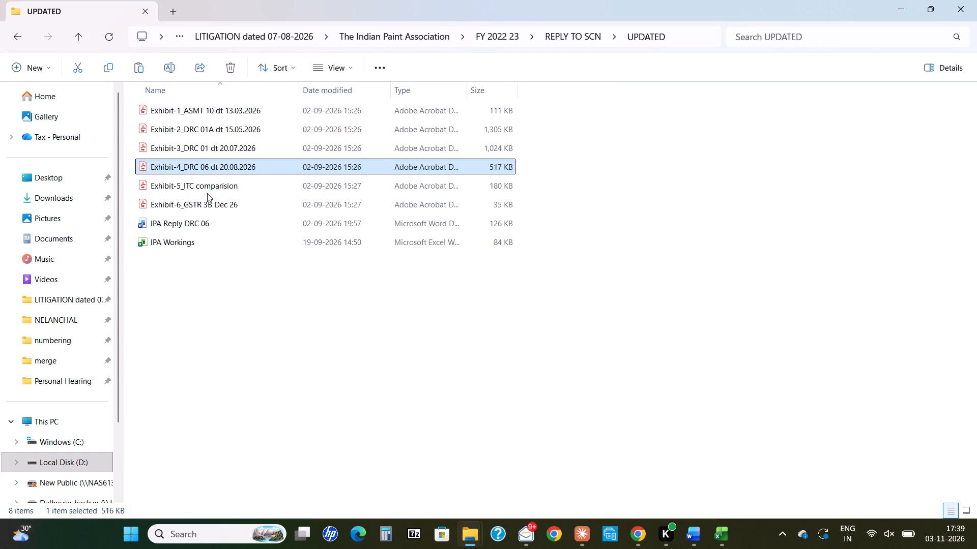
key(Down)
key(Return)
Look over the ITC Reg and Turnover Ratio sheets and return to the Rule 42 sheet.
key(ctrl+Page_Up)
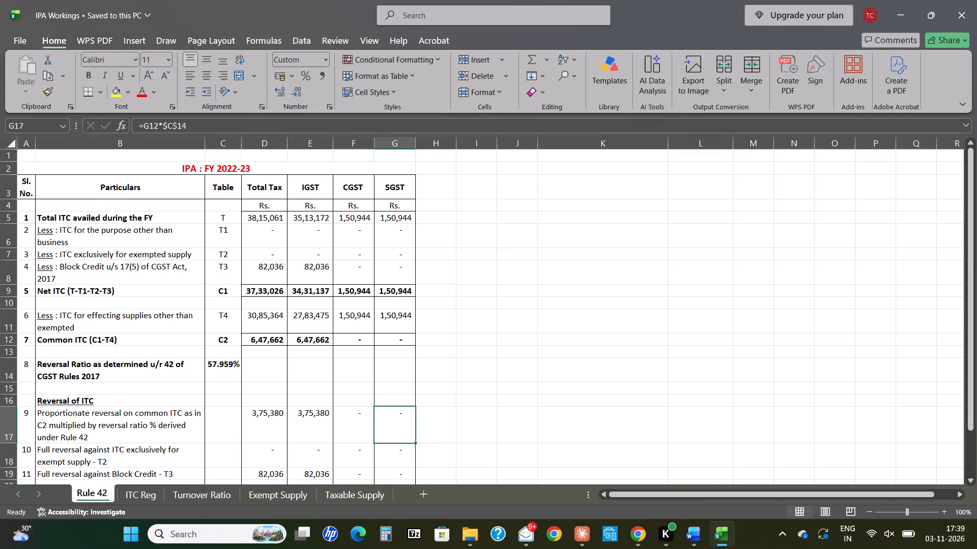
key(ctrl+Page_Down)
key(ctrl+Page_Down)
key(ctrl+Page_Up)
key(ctrl+Page_Up)
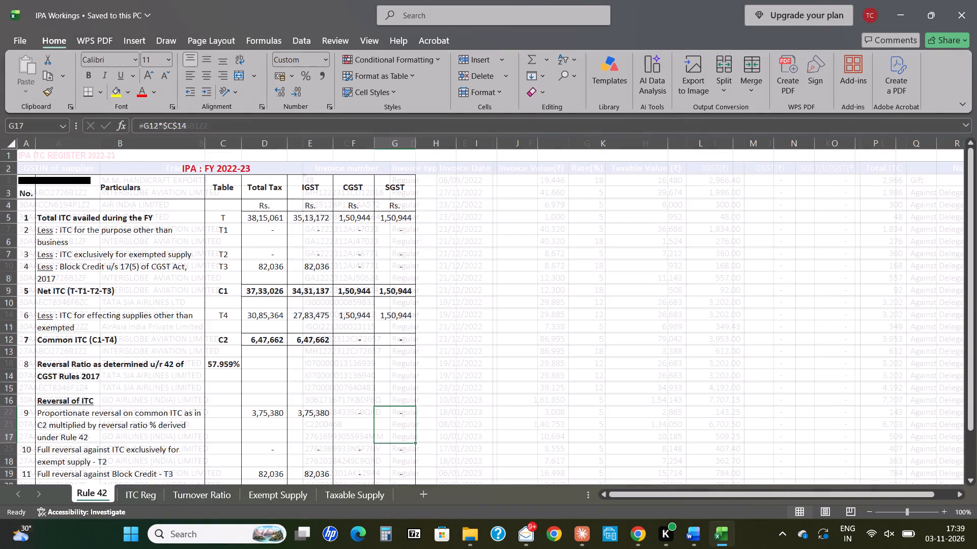
Inspect the Total ITC availed cells and the IGST cells for T1 and T2 on the Rule 42 sheet.
key(Left)
key(Up)
key(Up)
key(Up)
key(Up)
key(Up)
key(Up)
key(Up)
key(Up)
key(Up)
key(Up)
key(Up)
key(Up)
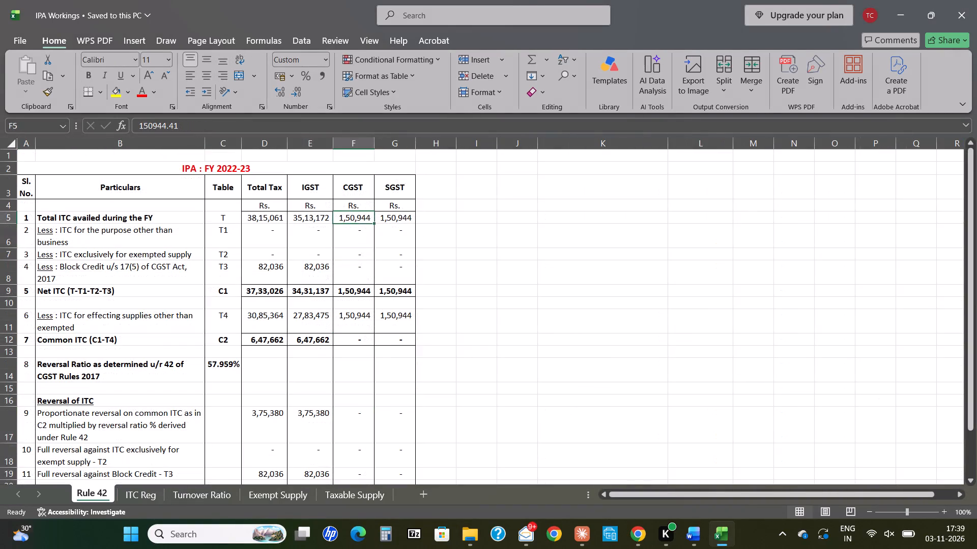
key(Left)
key(Left)
key(Right)
key(Down)
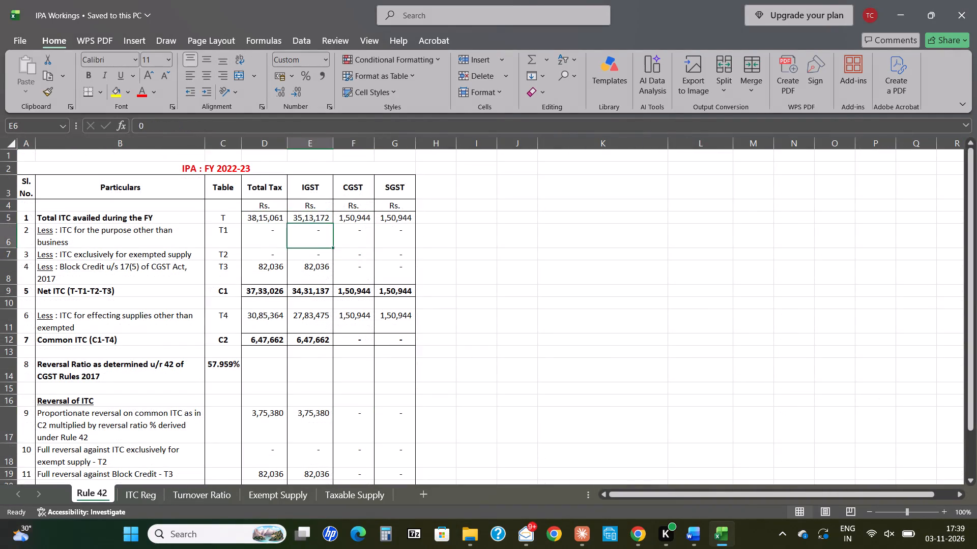
key(Down)
Check the formulas behind the Block Credit, Net ITC, T4 and Common ITC figures, mainly in the IGST column.
key(Down)
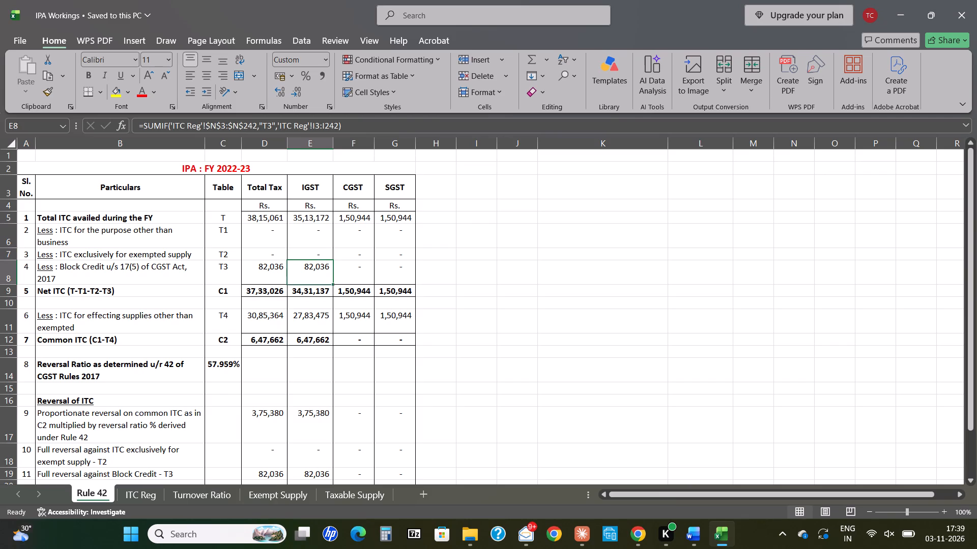
key(F2)
key(Escape)
key(Down)
key(F2)
key(Escape)
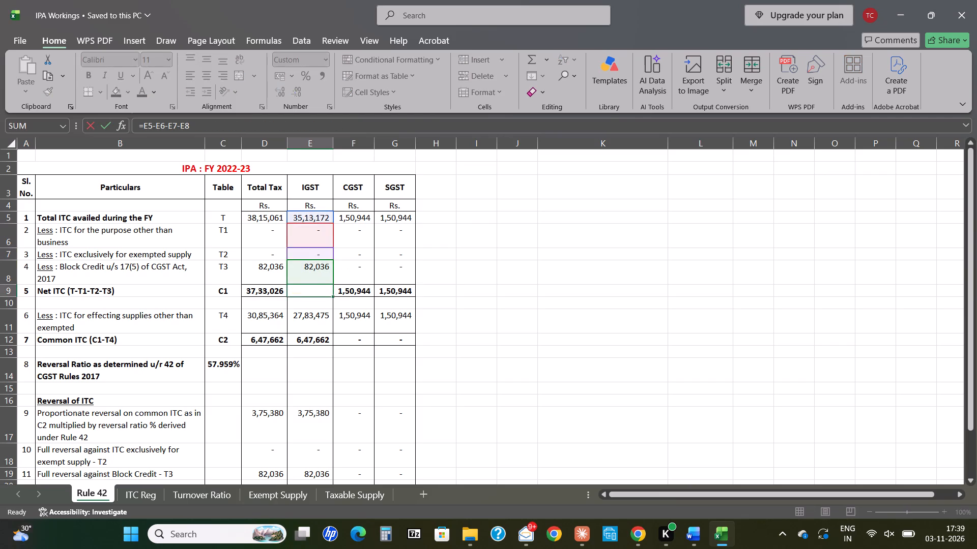
key(Down)
key(F2)
key(Escape)
key(Down)
key(F2)
key(Escape)
key(Right)
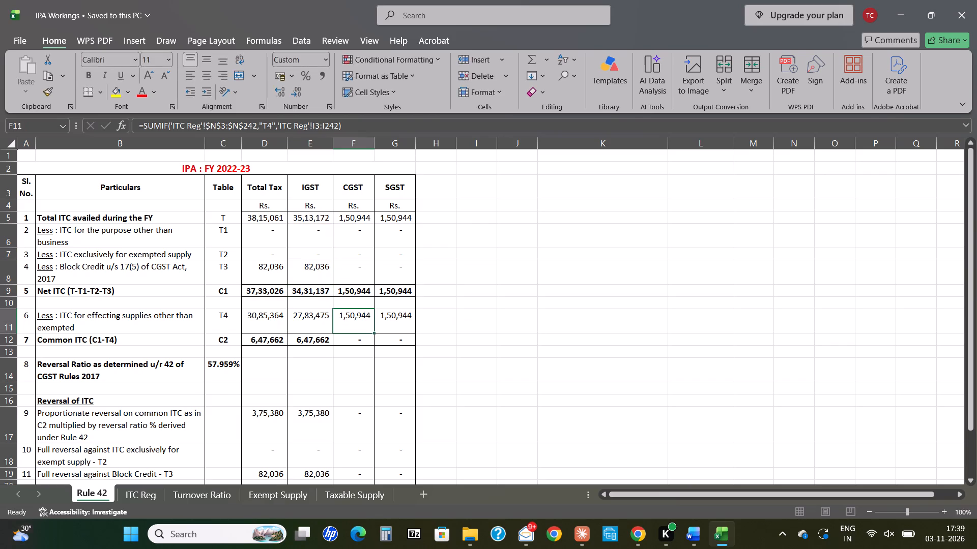
key(F2)
key(Escape)
key(Down)
key(Left)
key(F2)
key(Escape)
Check the formulas in the Reversal of ITC section, including Total Reversal under Rule 42 and the CGST Block Credit reversal.
key(Down)
key(Down)
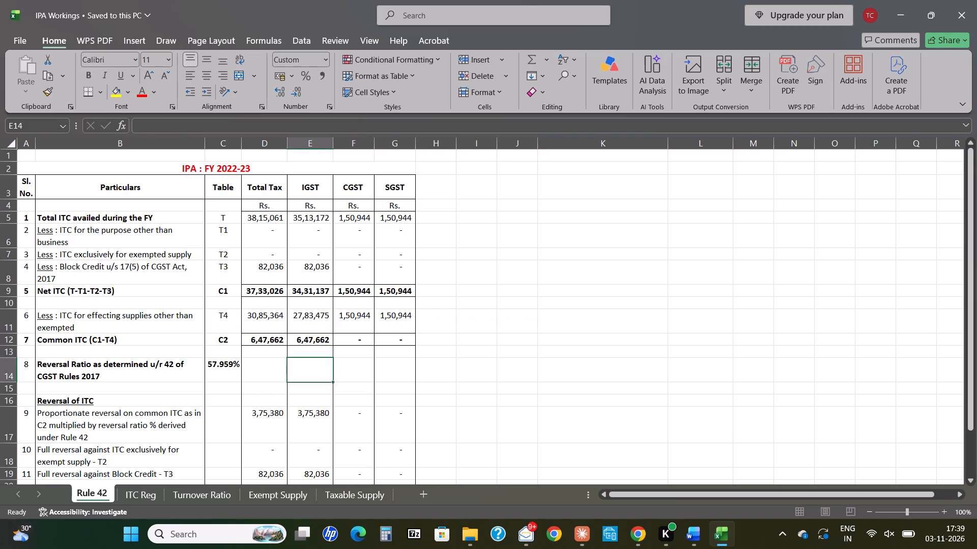
key(Down)
key(Down)
key(F2)
key(Escape)
key(Down)
key(F2)
key(Escape)
key(Down)
key(Down)
key(Down)
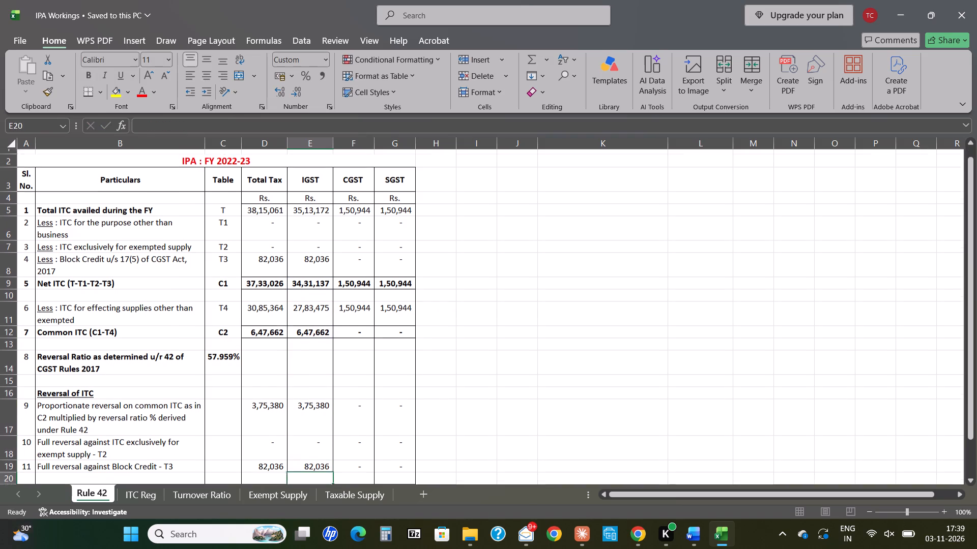
key(Up)
key(Down)
key(Down)
key(Down)
key(Up)
key(Up)
key(Down)
key(F2)
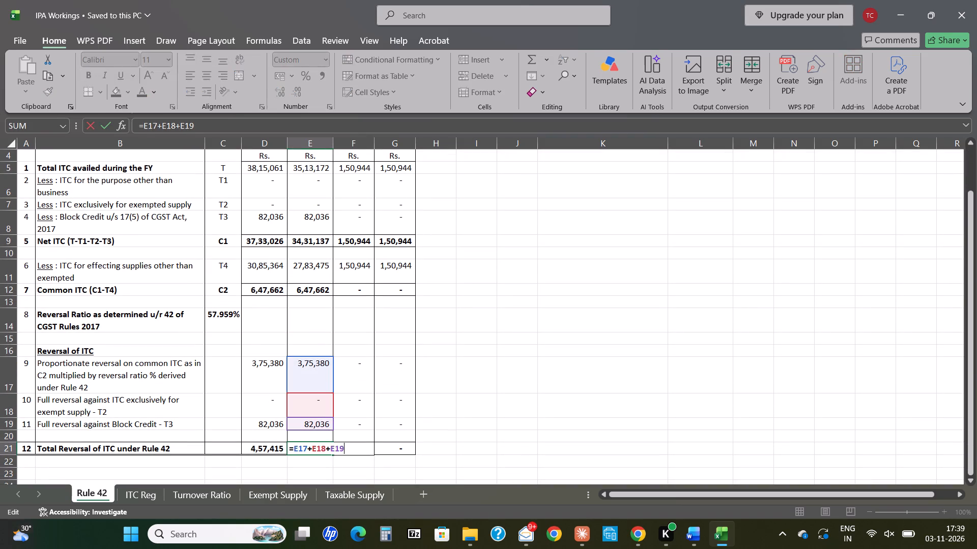
key(Escape)
key(Up)
key(Right)
key(Up)
key(F2)
key(Escape)
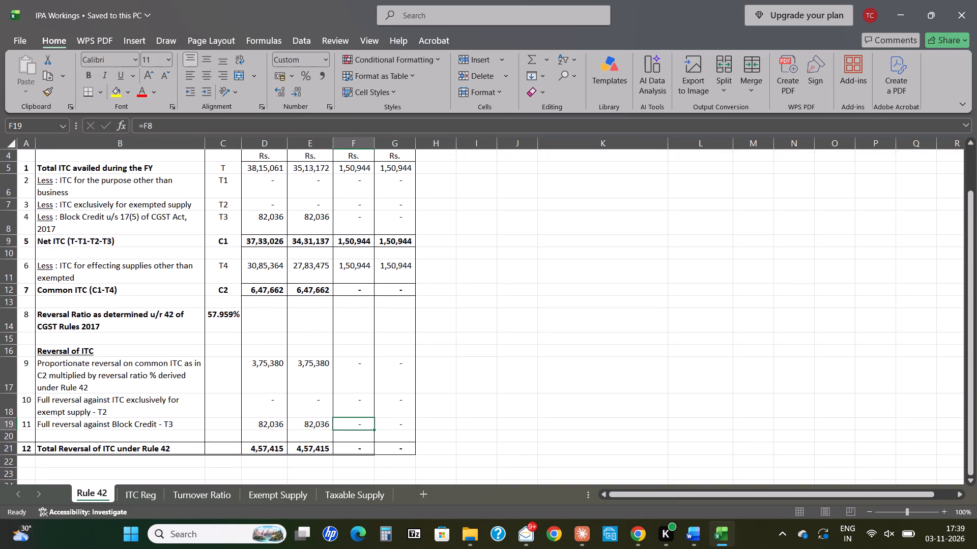
Close the IPA Workings workbook and copy its file from the UPDATED folder in File Explorer.
click(976, 0)
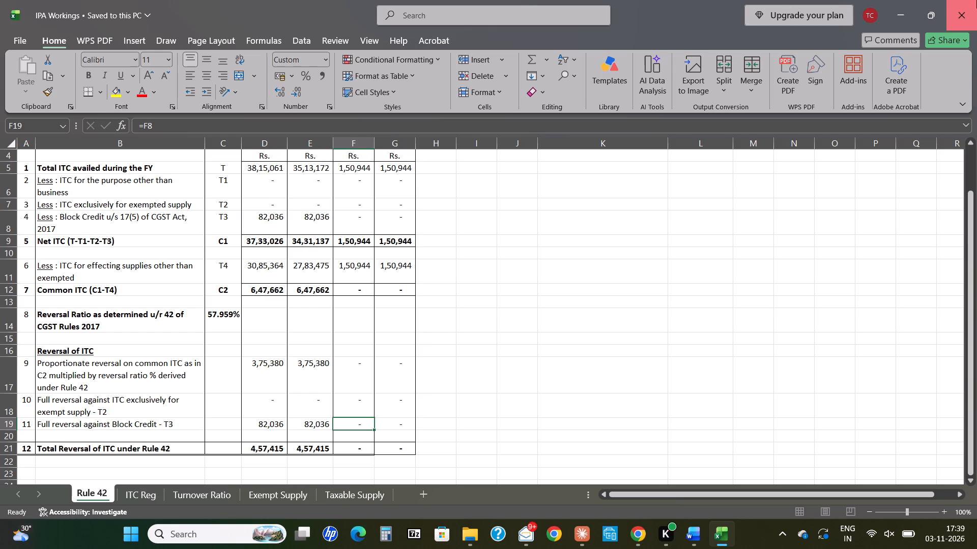
key(alt+Tab)
key(alt+Tab)
key(ctrl+c)
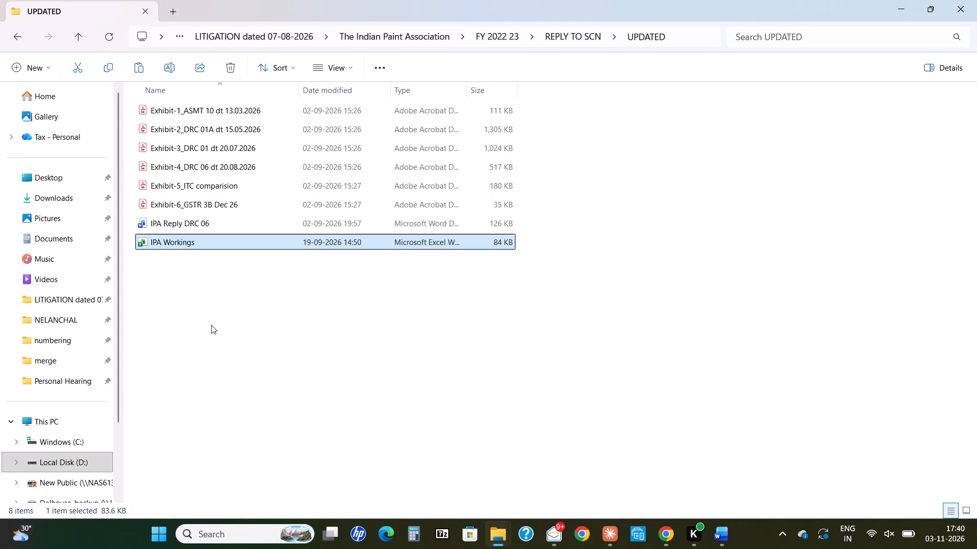
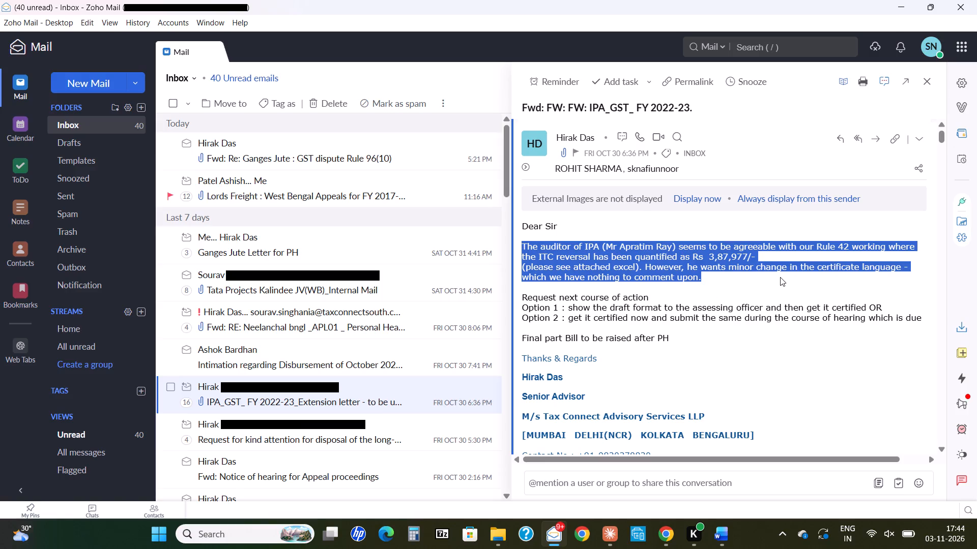
Read the forwarded IPA_GST_ FY 2022-23 email on the Rule 42 working, including the quoted SCN dispute details.
scroll(780, 277, down, 1)
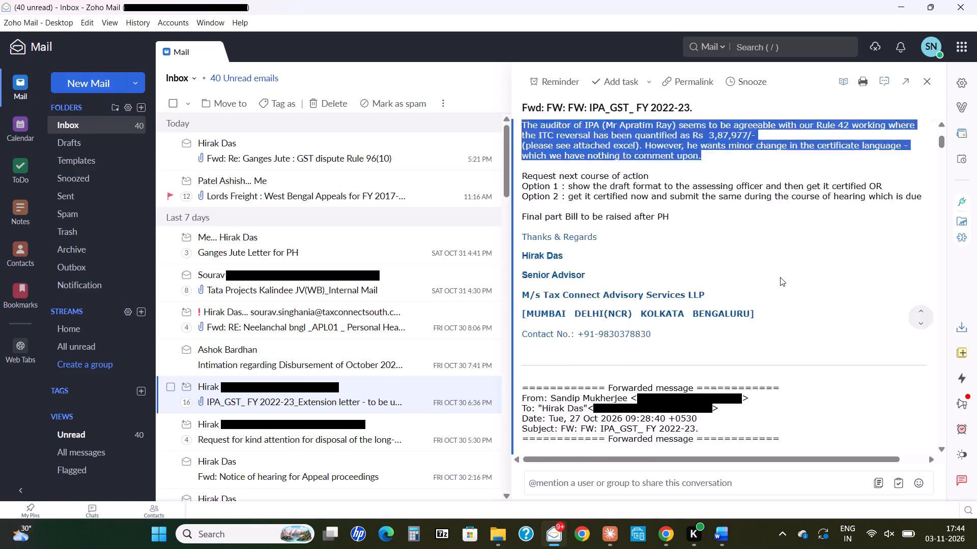
scroll(780, 277, down, 10)
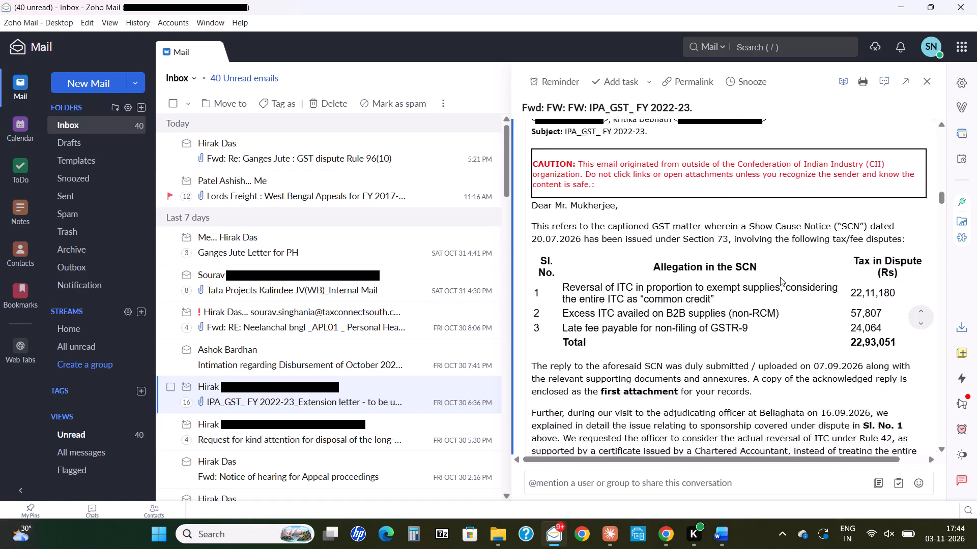
scroll(780, 277, down, 1)
scroll(780, 277, up, 8)
scroll(775, 170, up, 5)
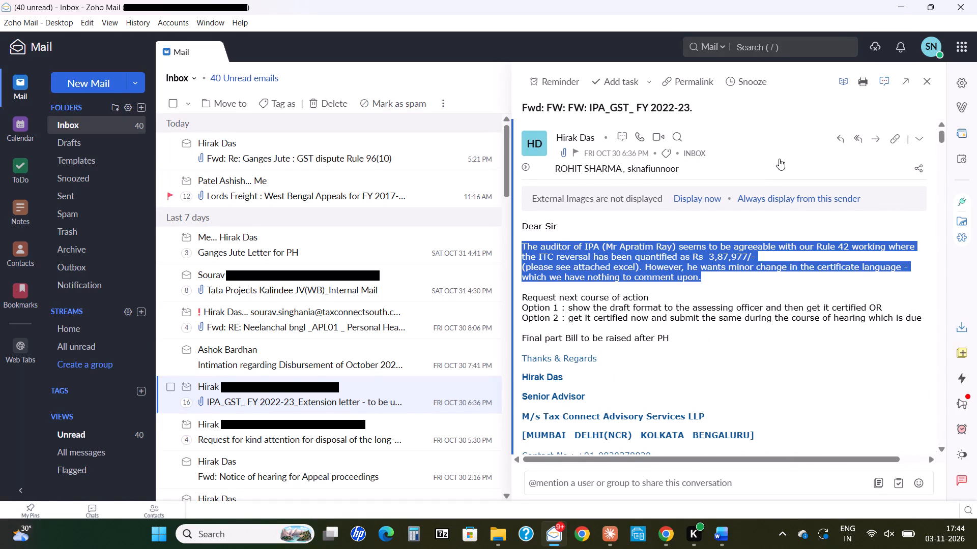
Start downloading IPA_REPLY_DT_07.09.2026_DRC-06.pdf from the 22 September message in the IPA_GST_ FY 2022-23 thread.
click(779, 159)
click(765, 198)
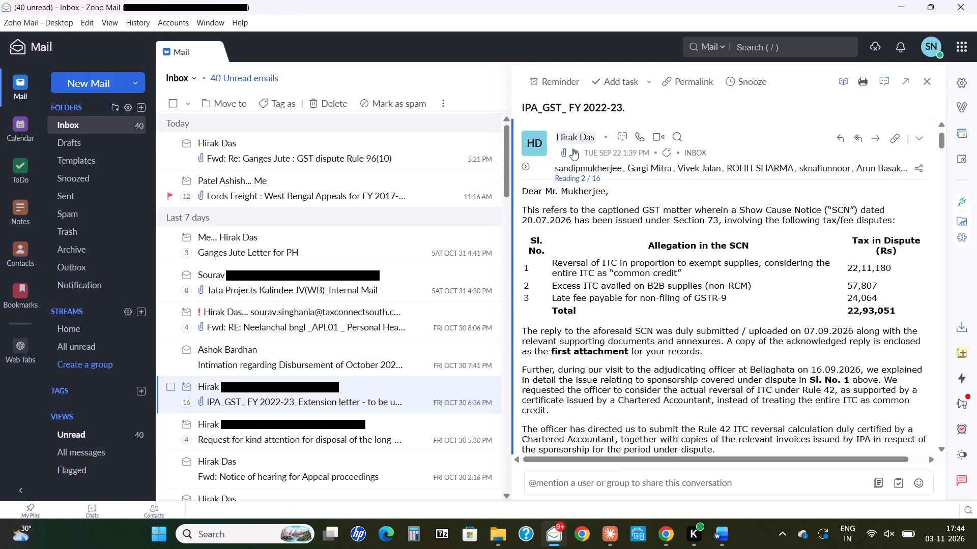
click(561, 150)
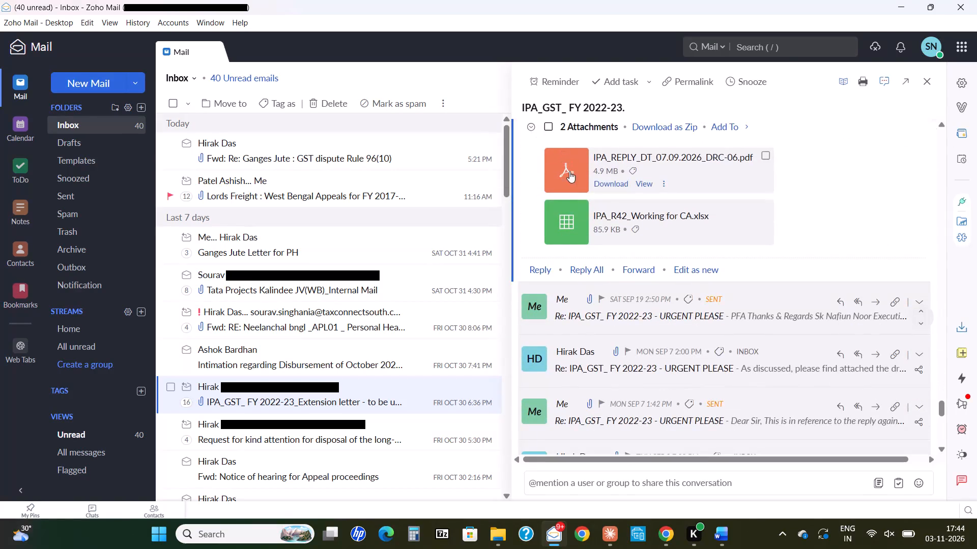
click(603, 181)
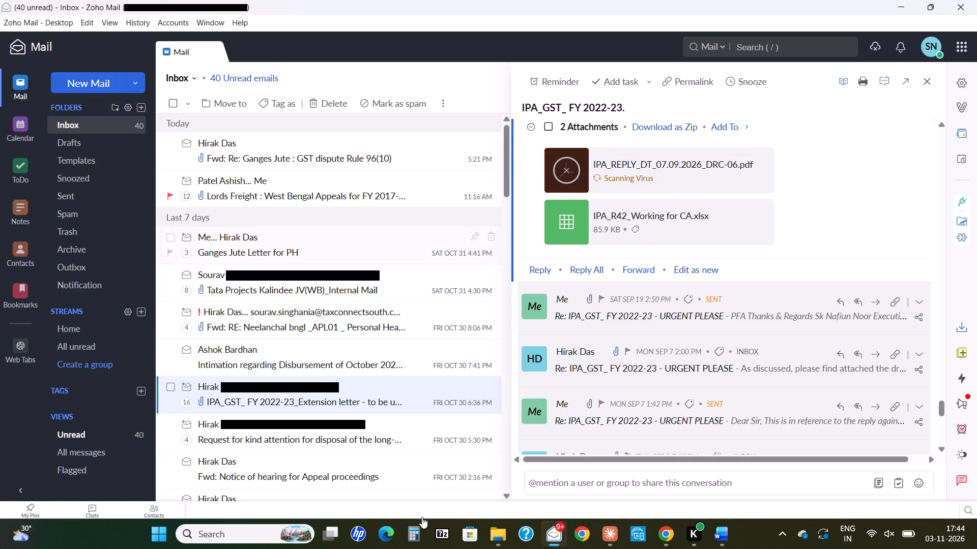
In File Explorer, go from the UPDATED folder to OFFICER'S REQUIREMENT under The Indian Paint Association's FY 2022 23 folder.
click(605, 458)
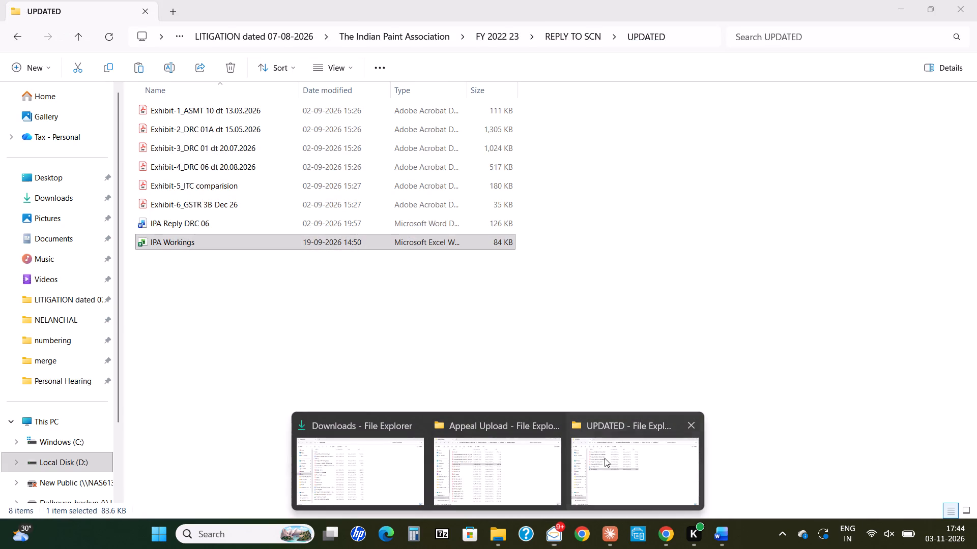
key(BackSpace)
key(BackSpace)
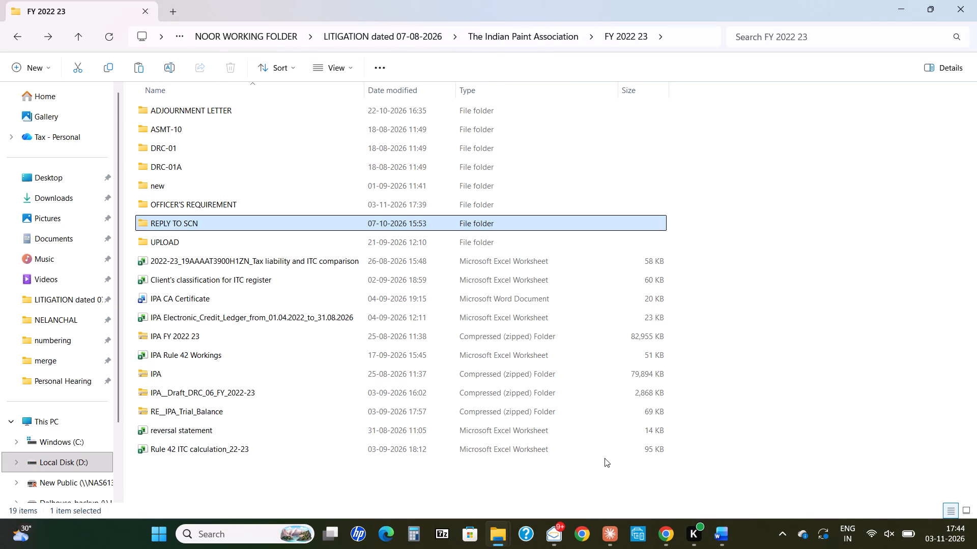
key(BackSpace)
key(Return)
key(Down)
key(Down)
key(Down)
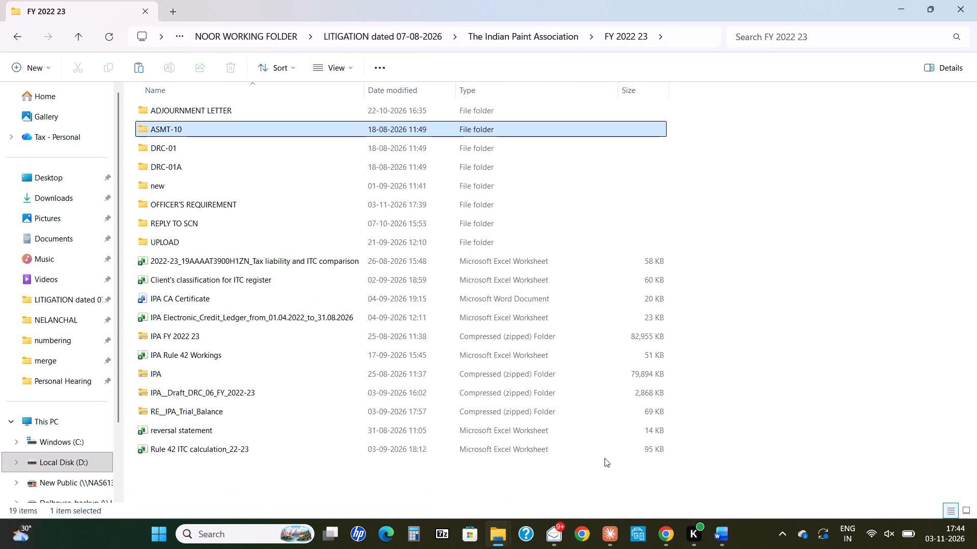
key(Down)
key(Down)
key(Return)
key(Down)
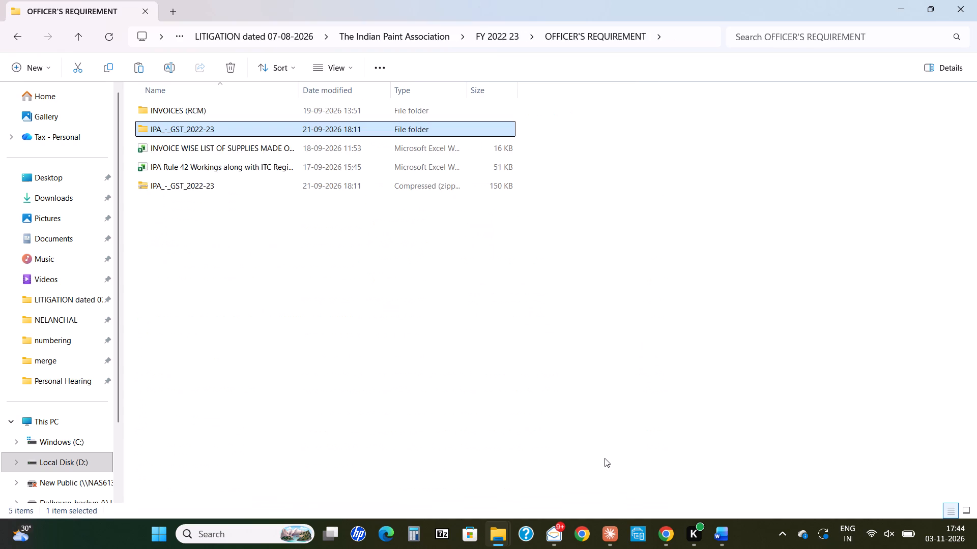
key(BackSpace)
key(Return)
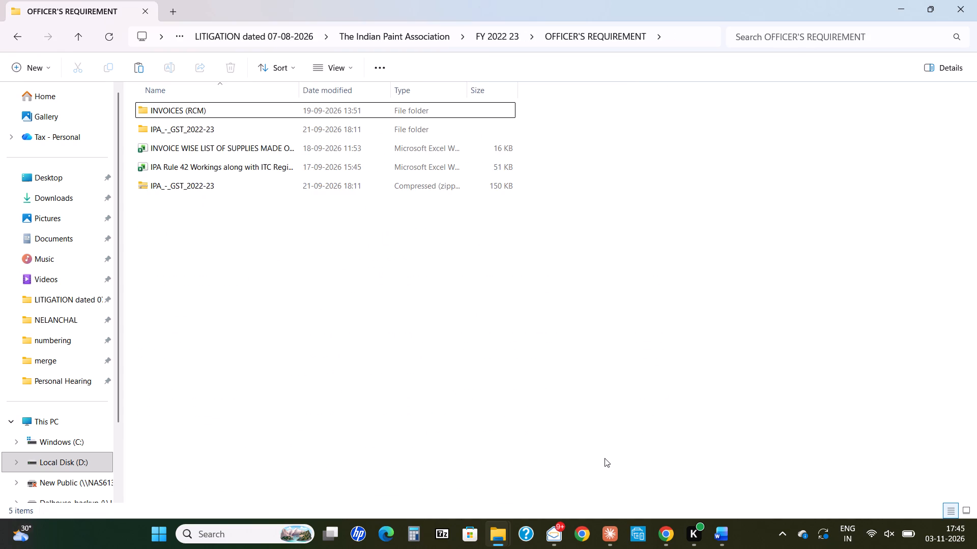
Create a folder named "to be sent to the officer" inside OFFICER'S REQUIREMENT and open it.
key(ctrl+shift+n)
text(to be sen)
key(space)
key(BackSpace)
text(t to)
key(space)
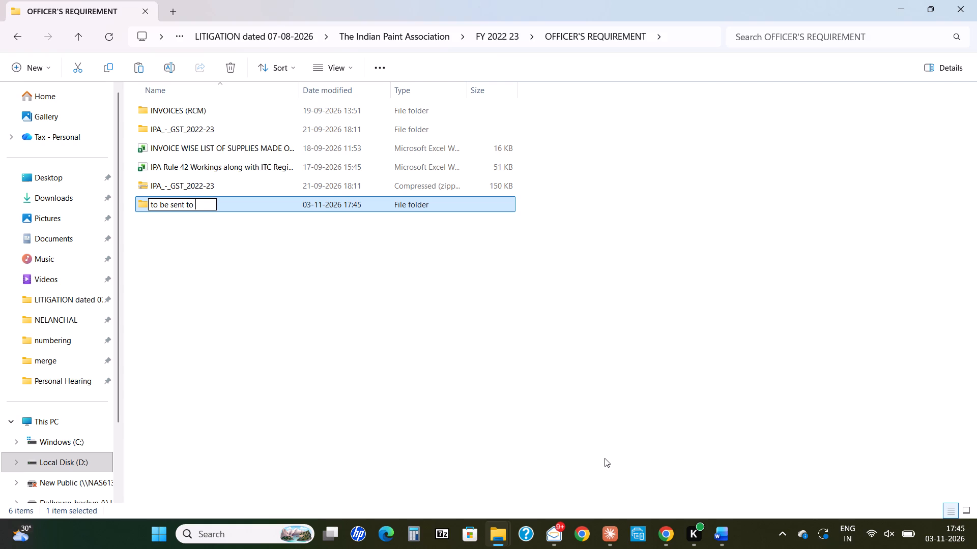
text(the officer)
key(Return)
key(Return)
Copy the new folder's path and save the IPA_REPLY_DT_07.09.2026_DRC-06 PDF from Zoho Mail into that folder.
key(alt+d)
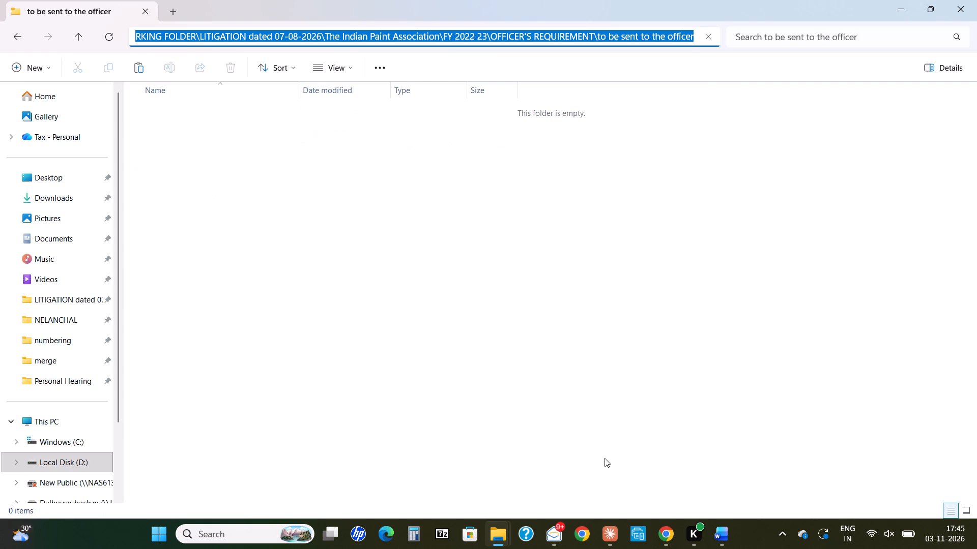
key(ctrl+c)
key(ctrl+c)
key(alt+Tab)
key(alt+d)
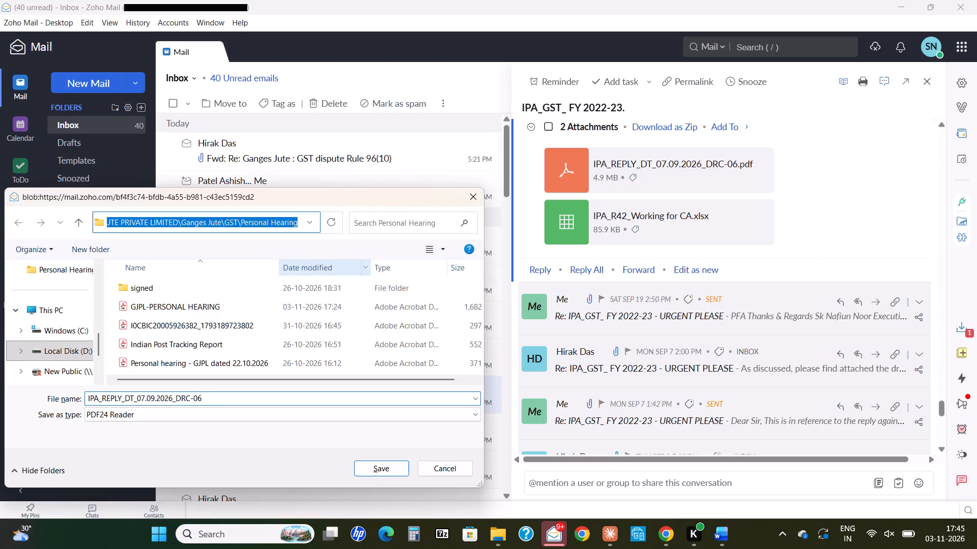
key(ctrl+v)
key(ctrl+Return)
click(391, 475)
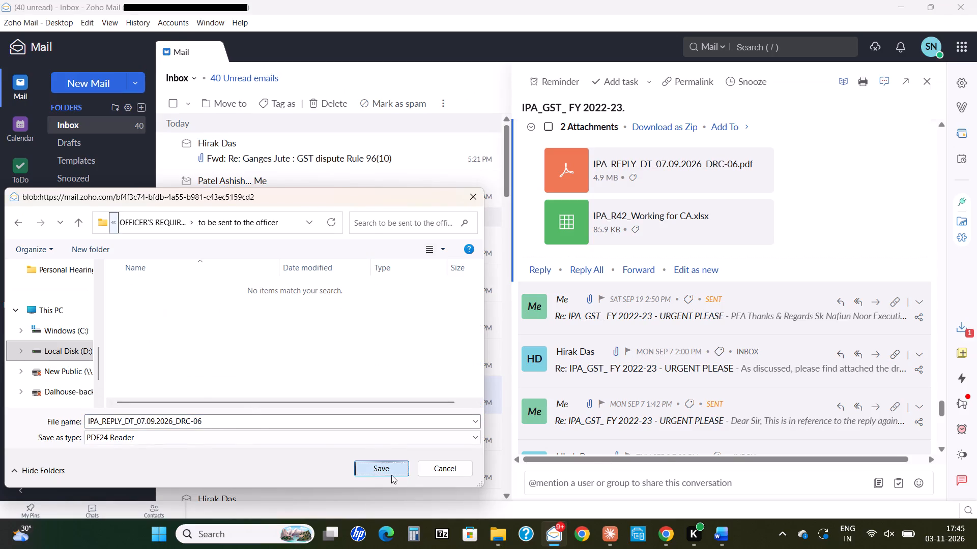
Download the IPA_R42_Working for CA.xlsx attachment into the "to be sent to the officer" folder.
click(606, 232)
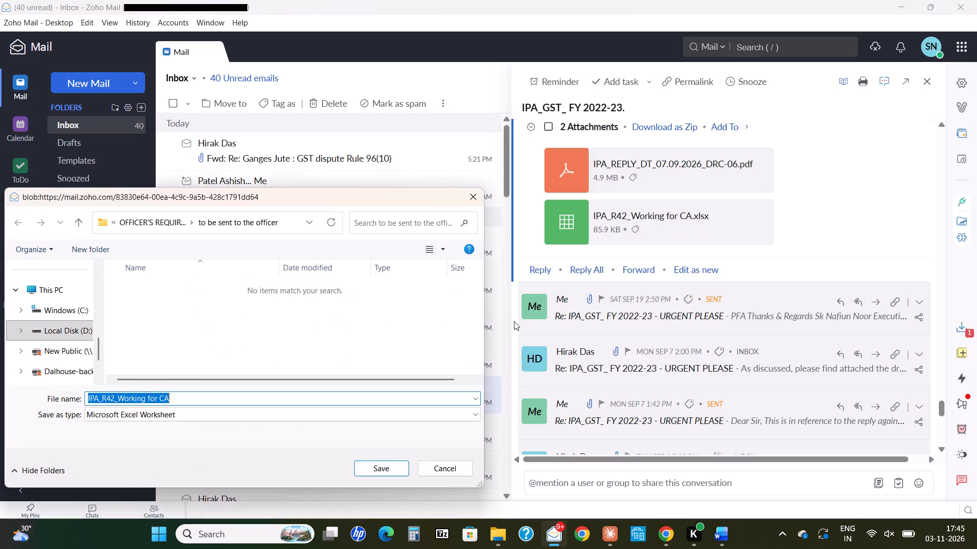
key(Return)
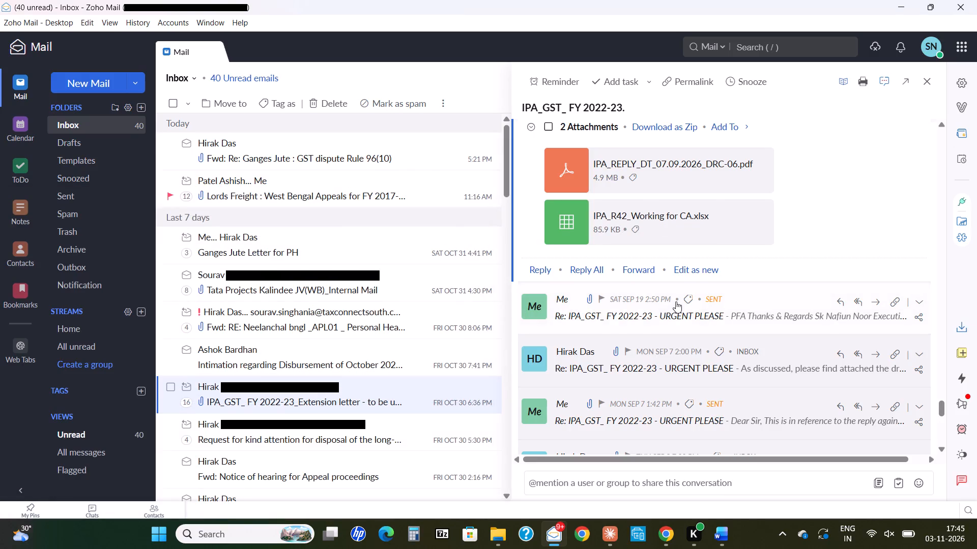
scroll(676, 301, up, 9)
Open the downloaded IPA_R42_Working for CA workbook from the "to be sent to the officer" folder in Excel.
key(alt+Tab)
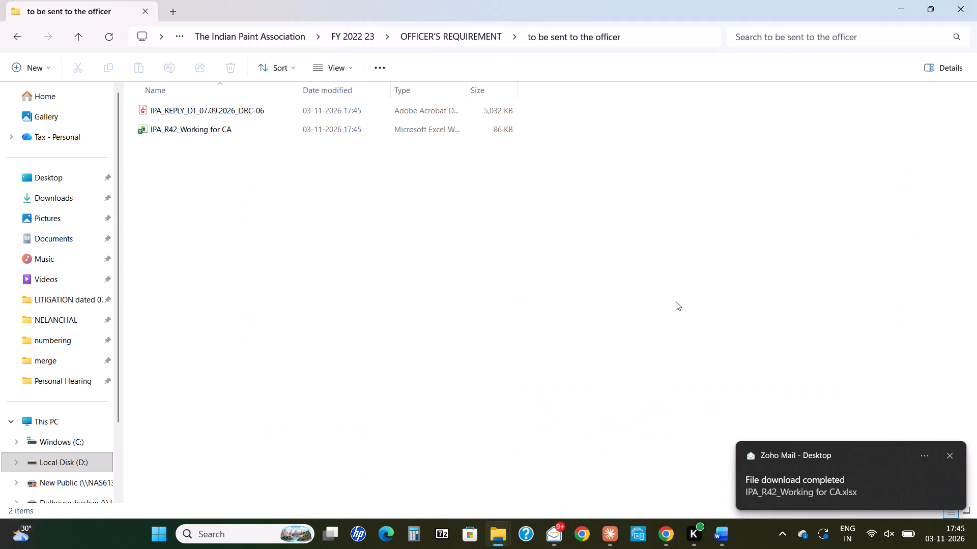
click(676, 301)
key(Down)
key(Return)
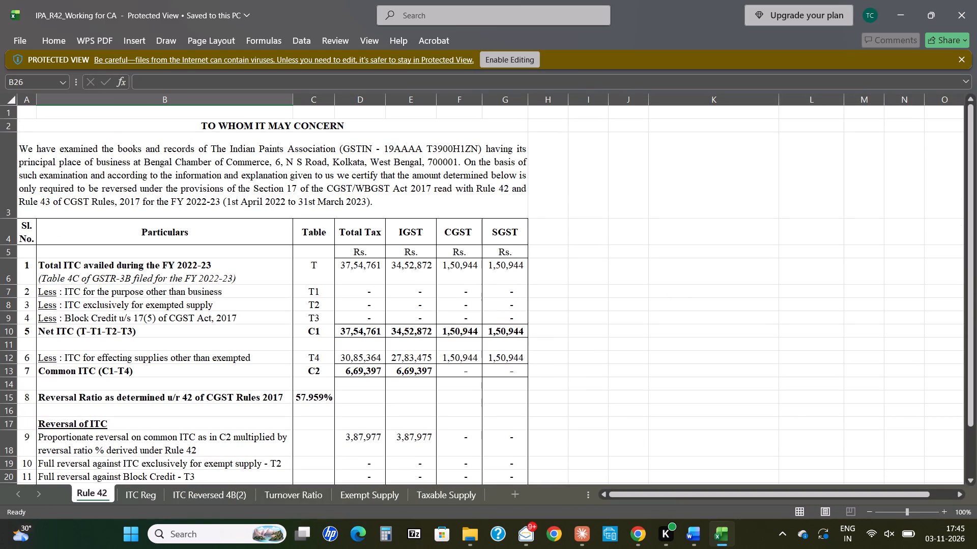
scroll(676, 301, up, 2)
scroll(676, 301, down, 1)
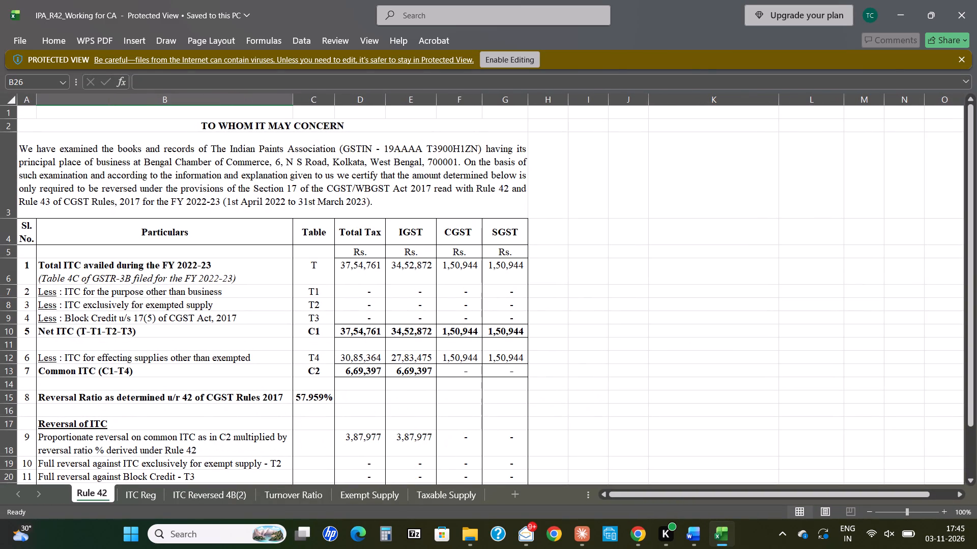
Switch back to Zoho Mail and look over the body of the 22 September IPA_GST_ FY 2022-23 message.
key(alt+Tab)
key(alt+Tab)
scroll(676, 301, up, 5)
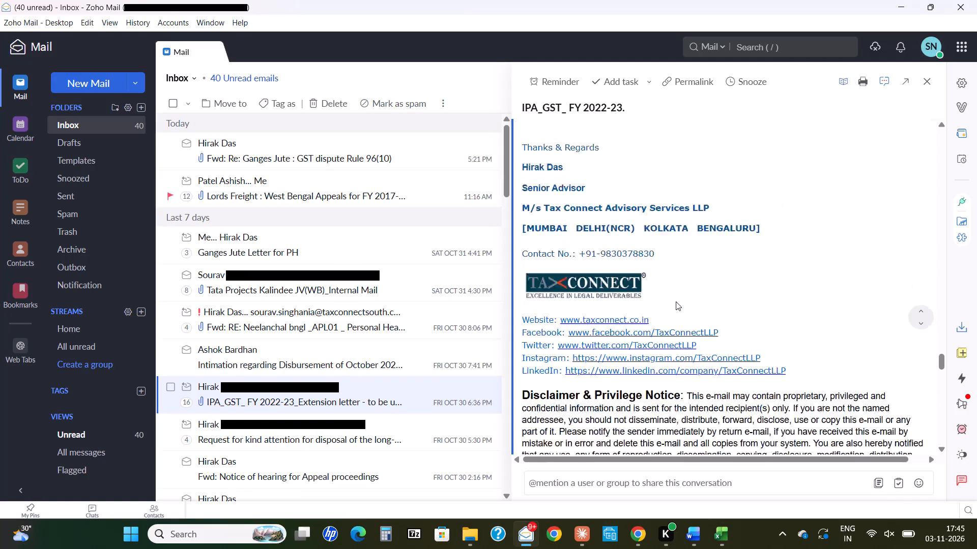
scroll(676, 301, up, 1)
scroll(672, 244, up, 7)
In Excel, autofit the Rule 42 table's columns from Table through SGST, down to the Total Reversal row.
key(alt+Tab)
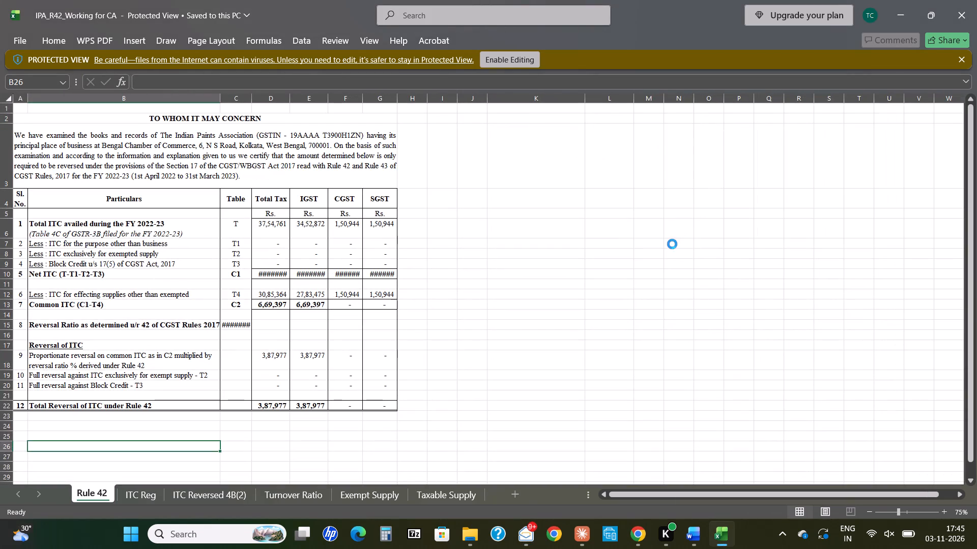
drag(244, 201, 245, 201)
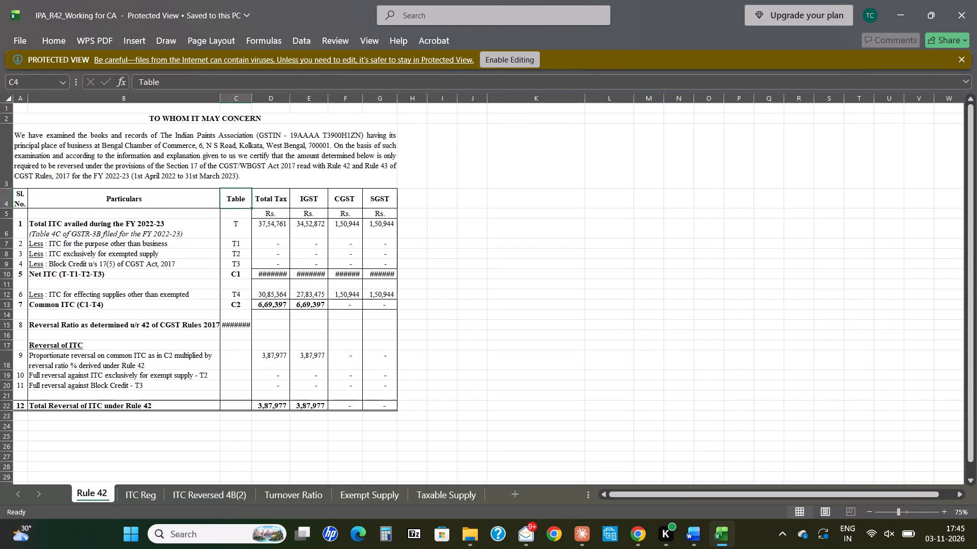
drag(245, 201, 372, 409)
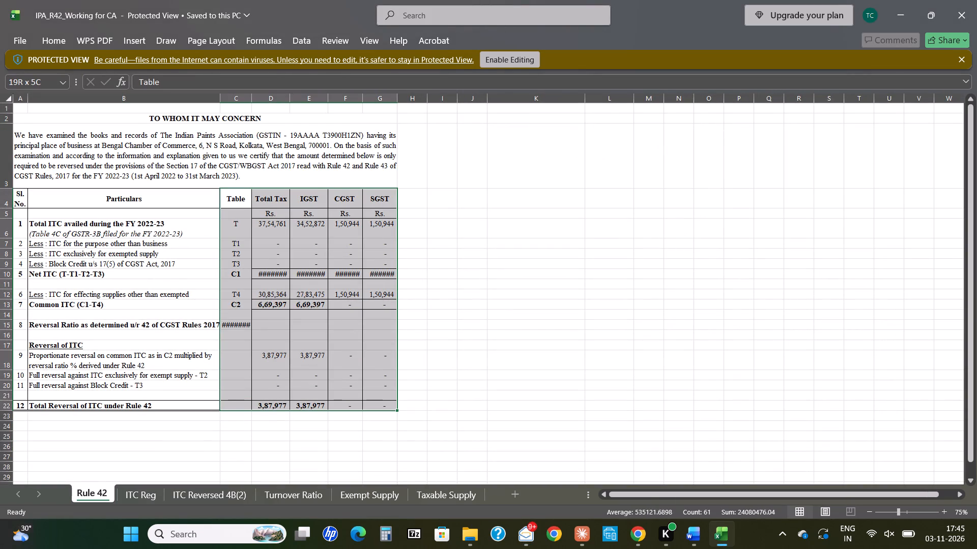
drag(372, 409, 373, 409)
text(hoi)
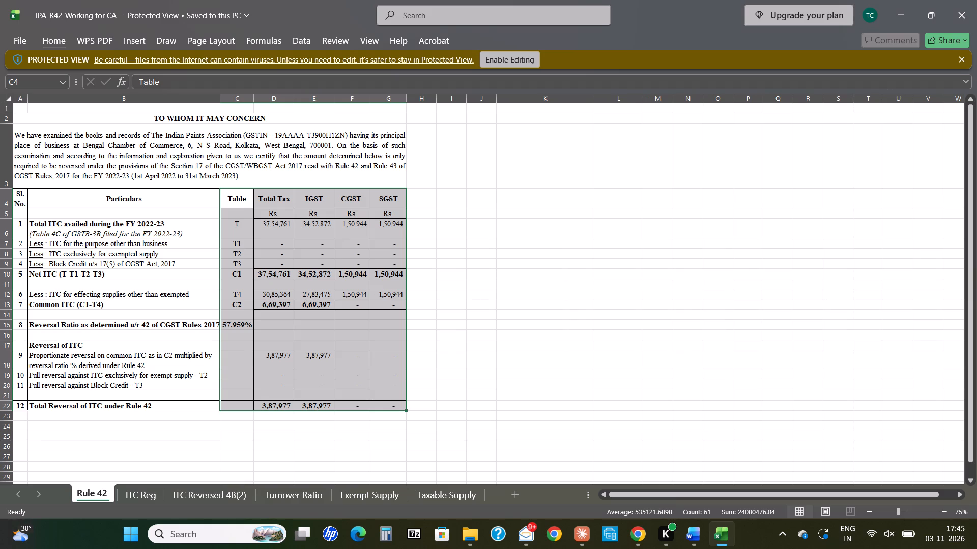
Enable editing and saving for the protected IPA_R42_Working for CA workbook.
key(ctrl+s)
key(Left)
key(Return)
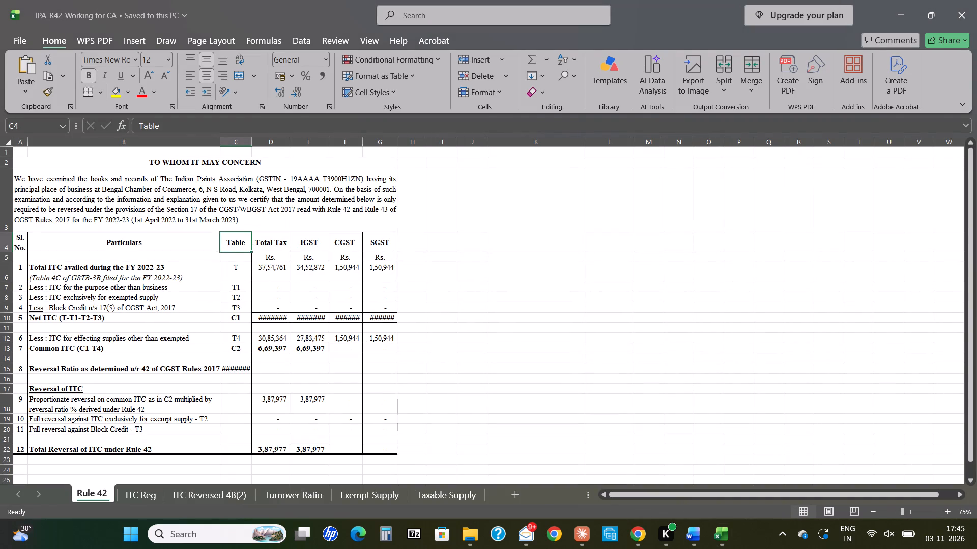
Autofit the column widths of the Rule 42 table over C4:G22, from Table through SGST.
key(ctrl+shift+Right)
key(ctrl+shift+Down)
key(ctrl+shift+Down)
key(ctrl+shift+Down)
key(ctrl+shift+Down)
key(ctrl+shift+Down)
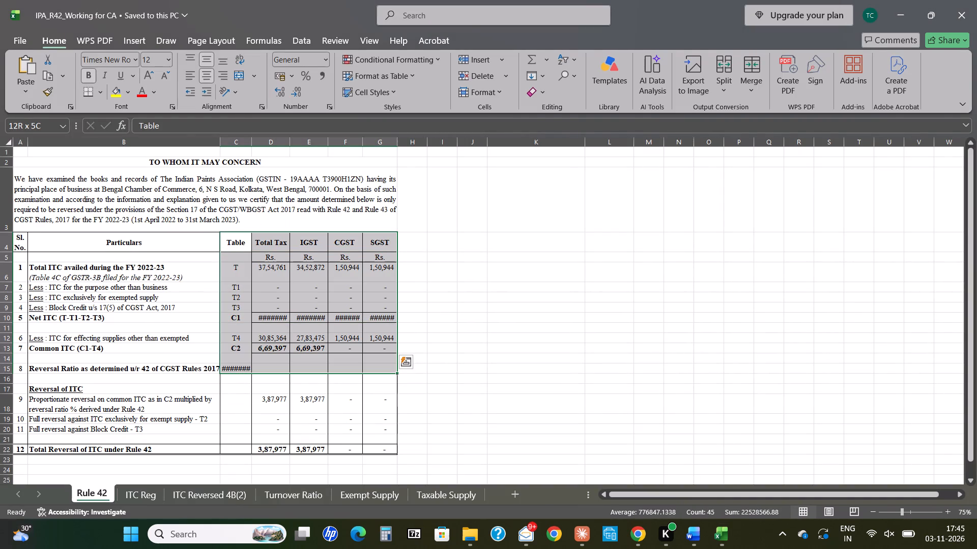
key(ctrl+shift+End)
key(shift+Left)
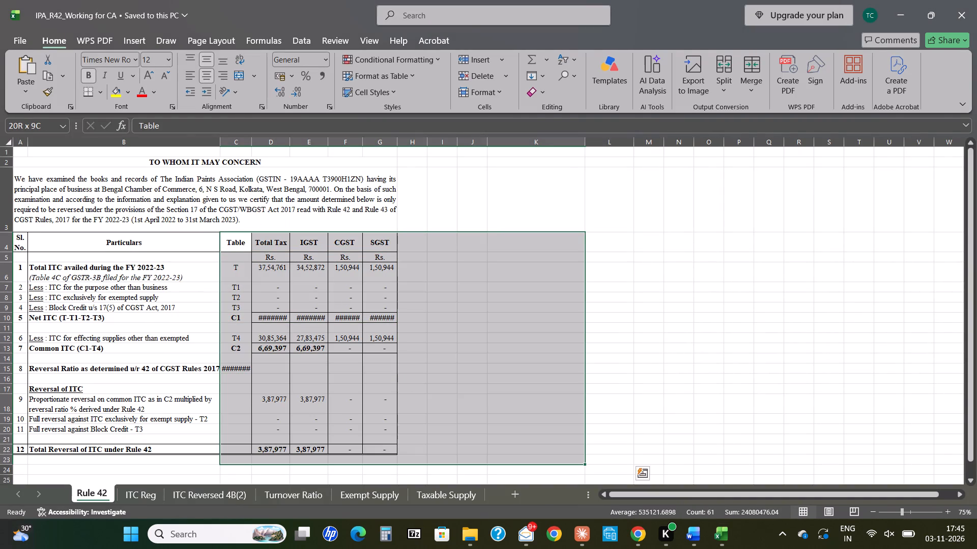
key(ctrl+shift+Left)
key(shift+Up)
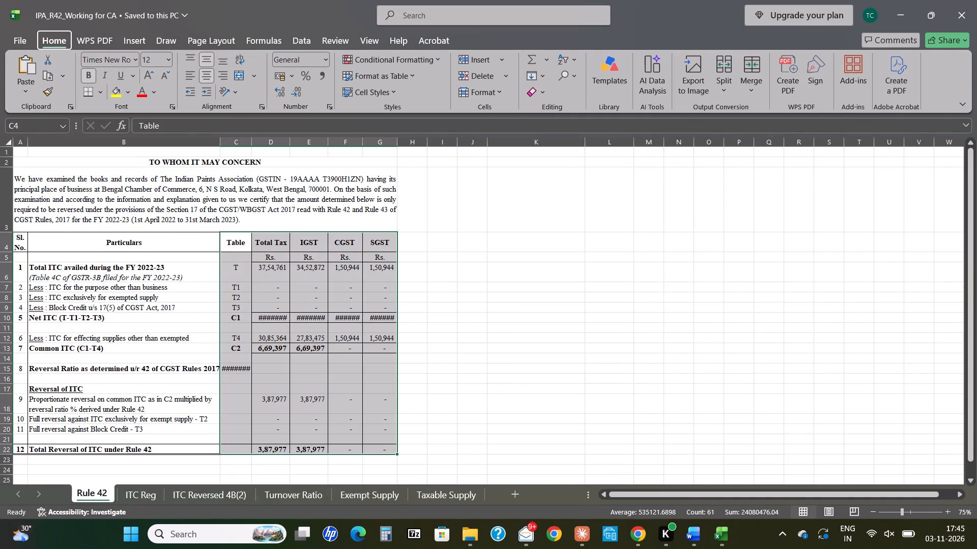
text(hoi)
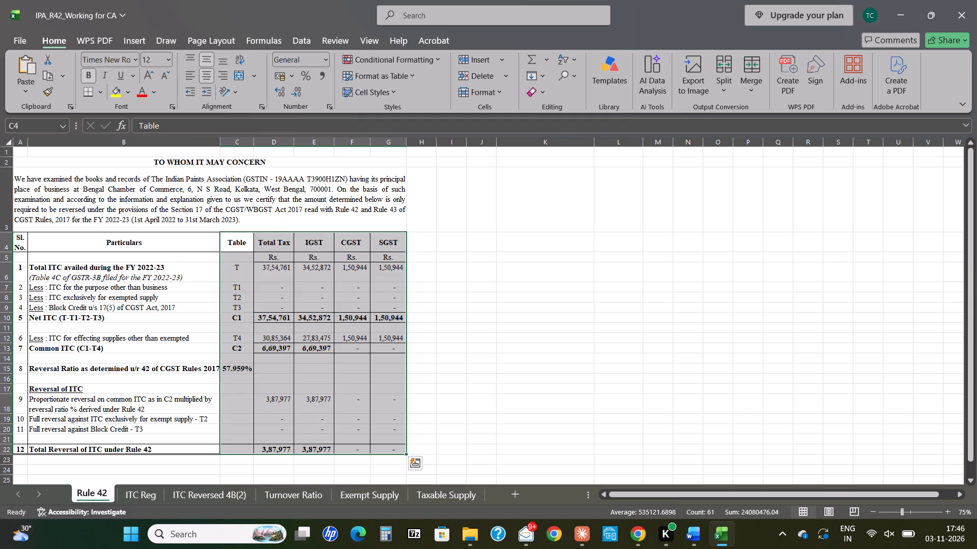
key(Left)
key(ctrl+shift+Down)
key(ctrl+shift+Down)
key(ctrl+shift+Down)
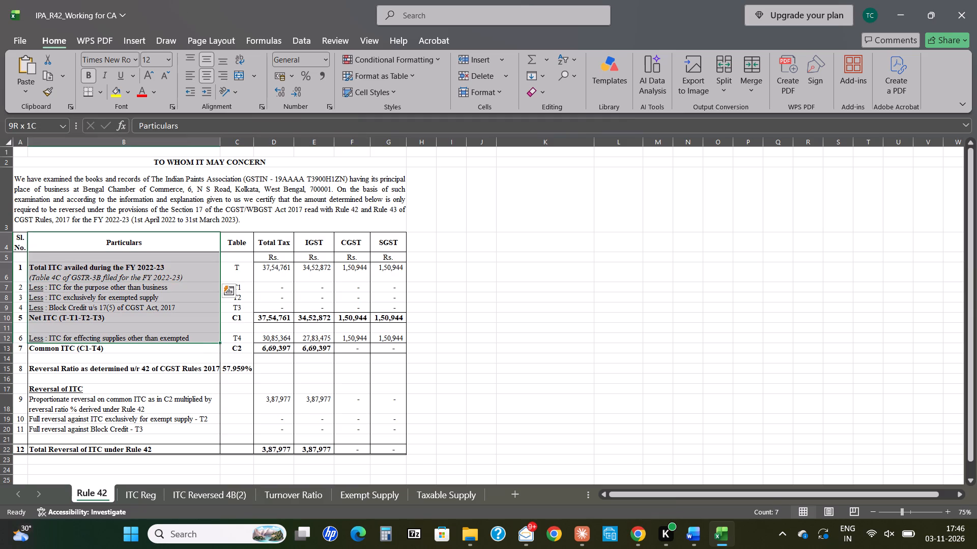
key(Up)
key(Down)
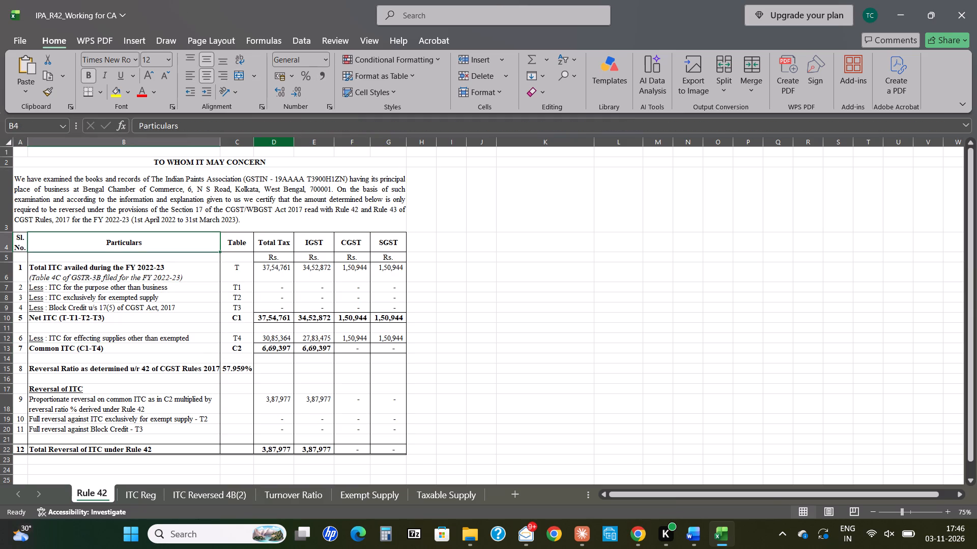
Autofit the Table column on the Rule 42 sheet over C4:C22, down to the Total Reversal row.
click(242, 245)
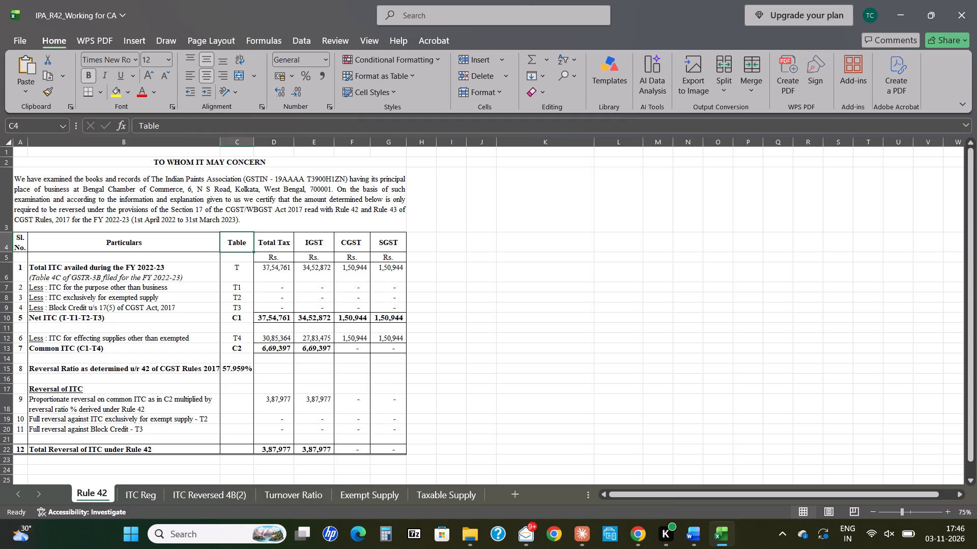
key(ctrl+shift+Down)
key(ctrl+shift+Down)
key(ctrl+shift+Down)
key(ctrl+shift+Down)
key(ctrl+shift+Down)
key(ctrl+shift+Down)
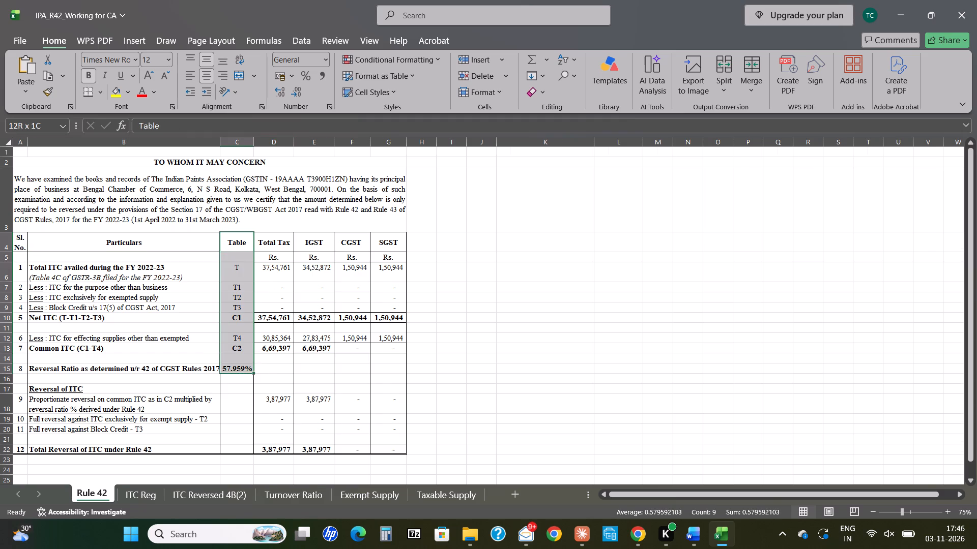
key(ctrl+shift+Down)
key(ctrl+shift+Up)
key(shift+Down)
key(shift+Down)
key(shift+Down)
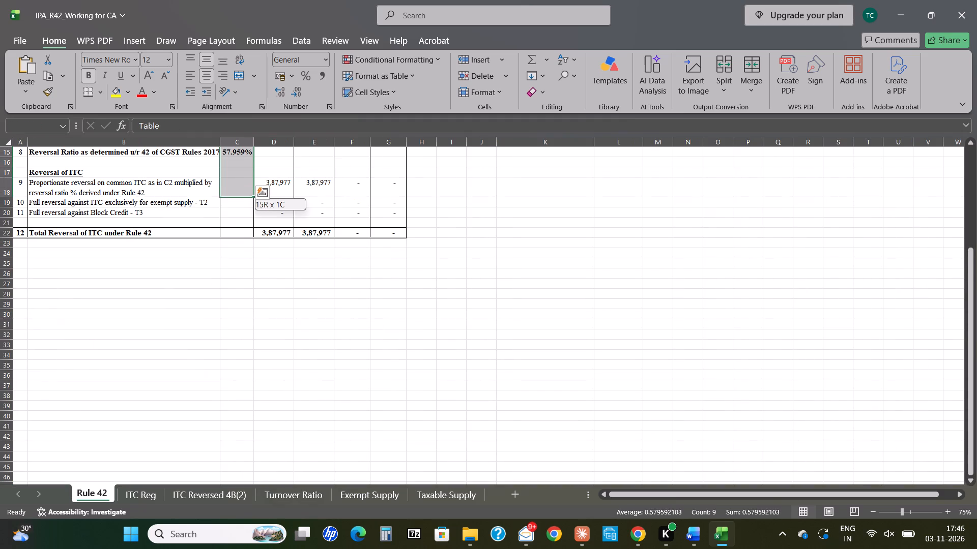
key(shift+Down)
key(shift+Down)
key(shift+Down)
key(shift+Down)
text(hoi)
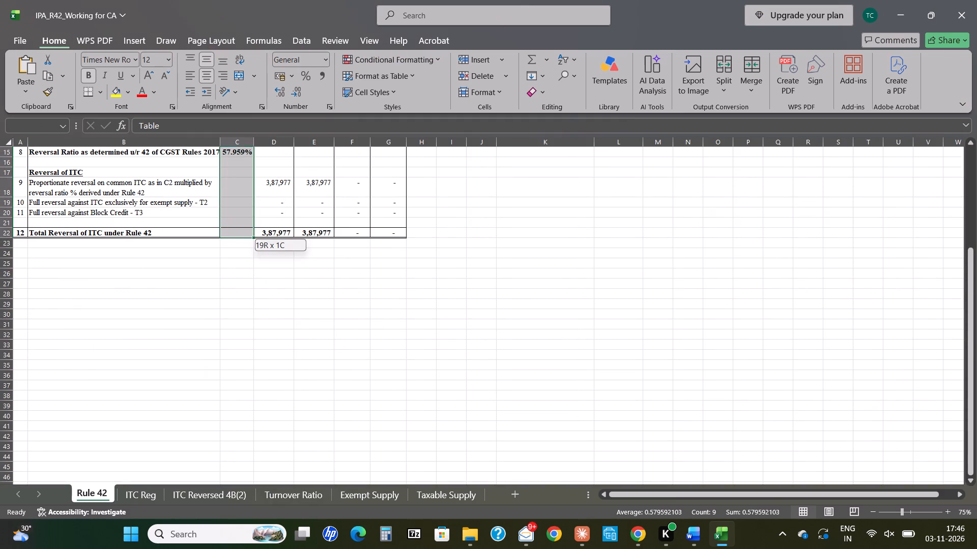
scroll(242, 245, up, 1)
click(242, 245)
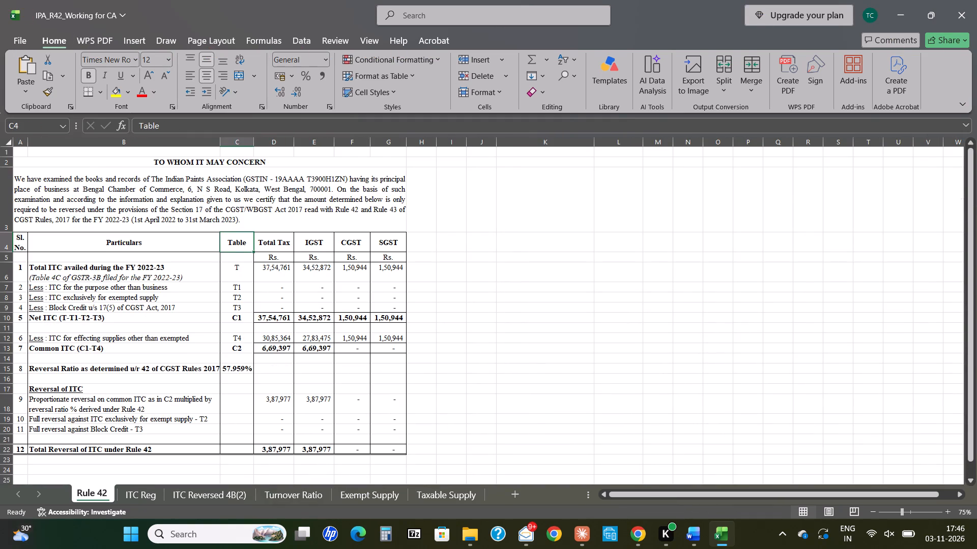
Set A1:G22 as the Rule 42 sheet's print area and print the sheet.
drag(387, 155, 269, 511)
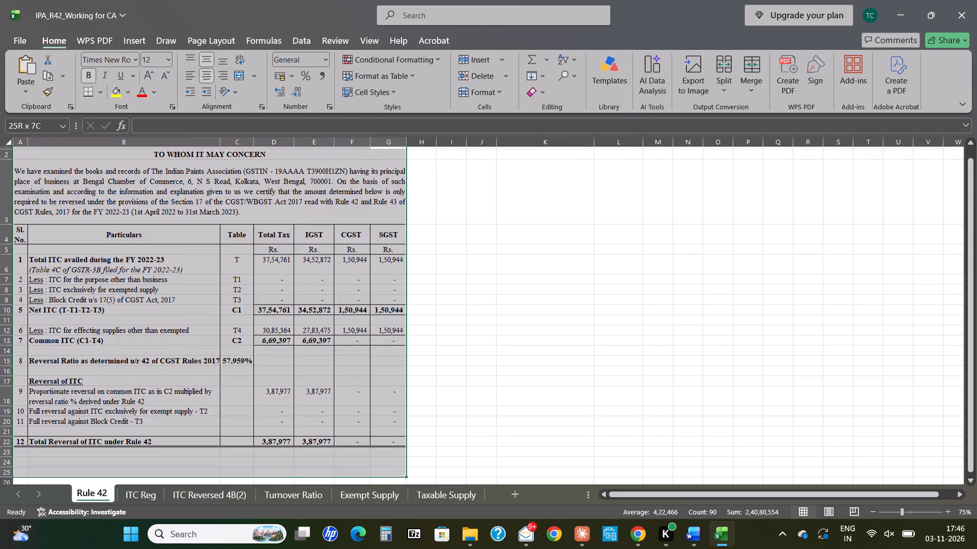
drag(269, 511, 351, 245)
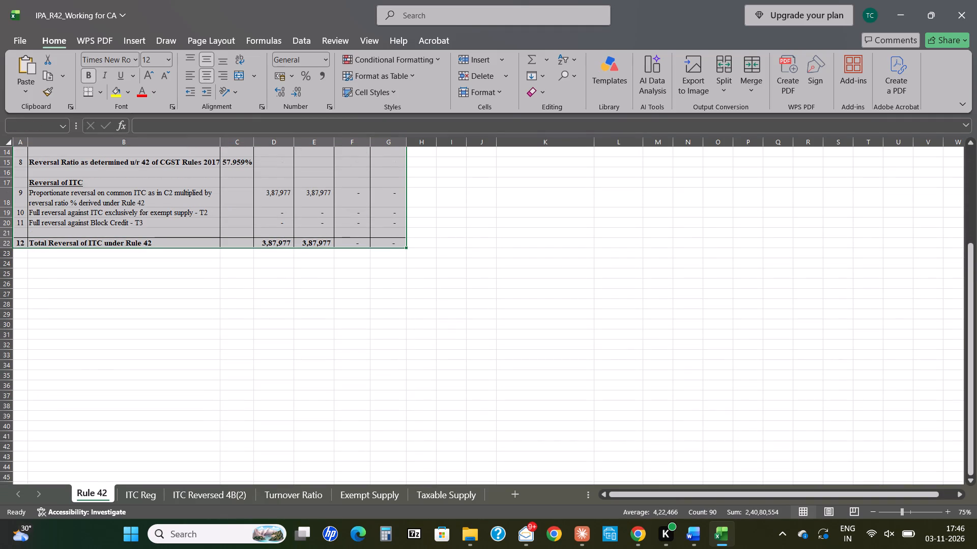
text(prs)
key(Return)
scroll(351, 245, up, 1)
key(ctrl+p)
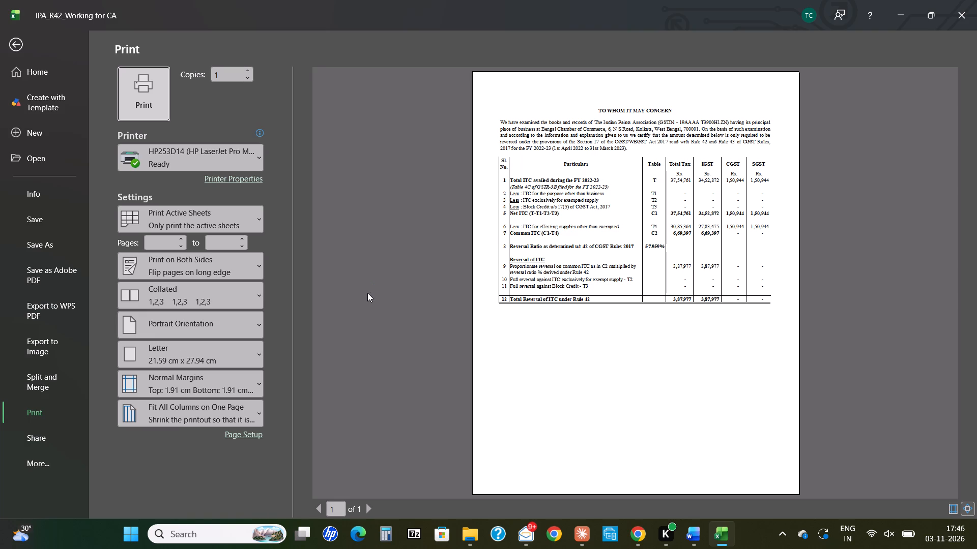
key(Escape)
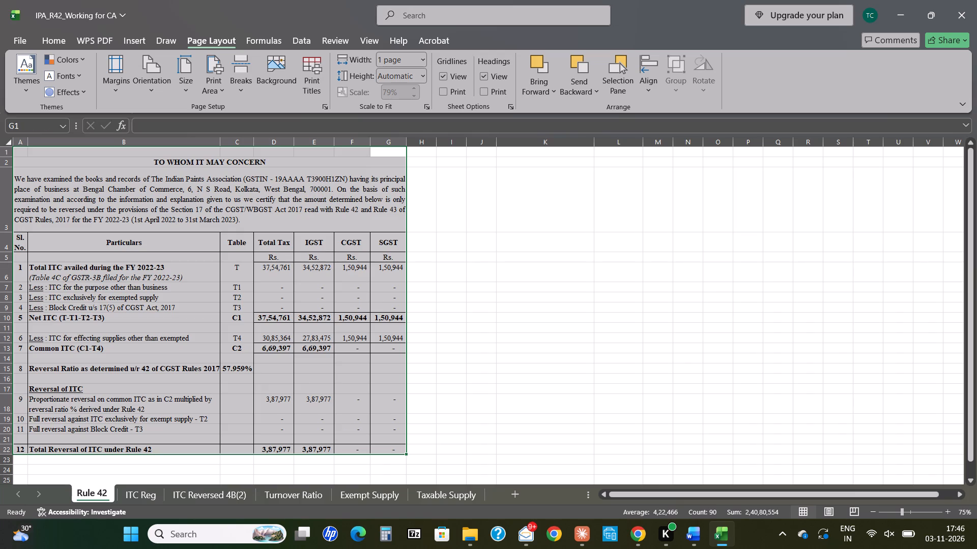
key(ctrl+p)
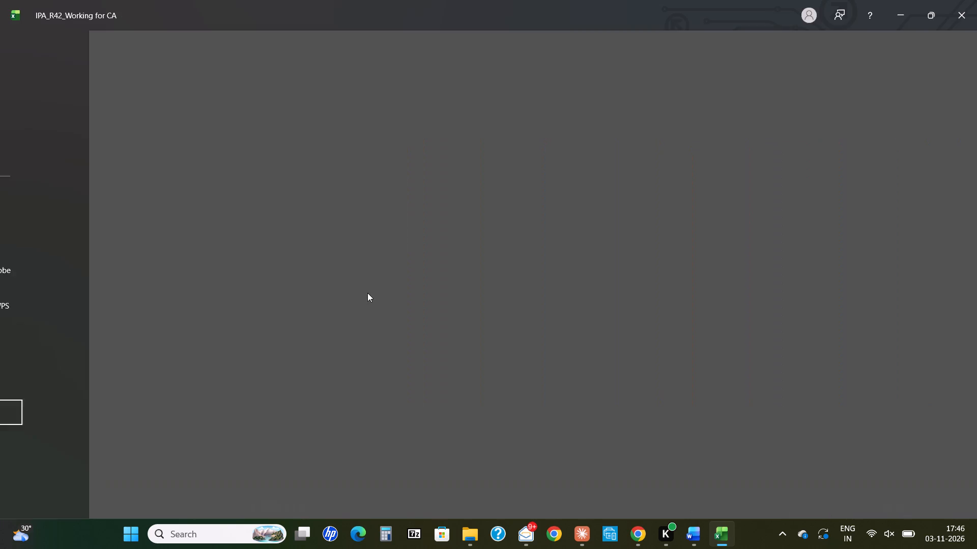
click(151, 119)
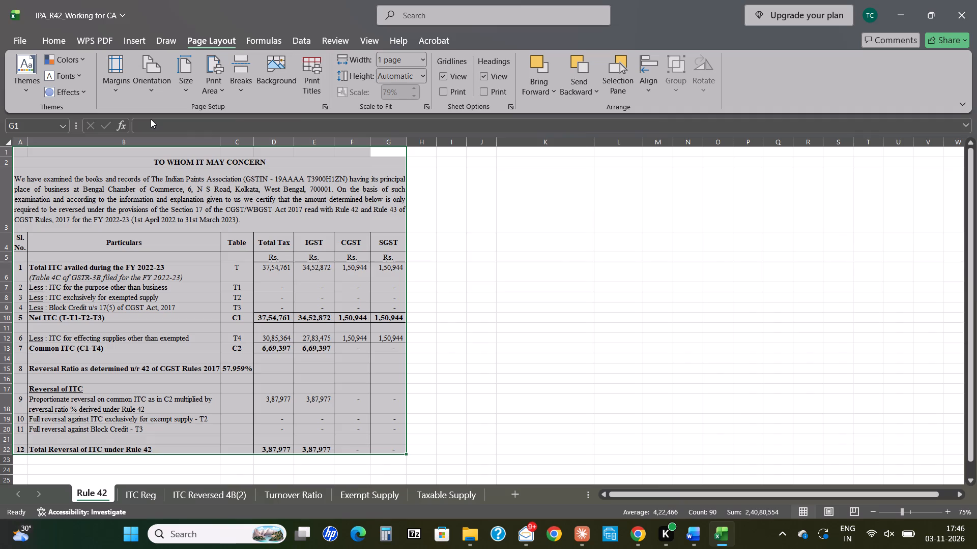
Set A1:C8 as the Turnover Ratio sheet's print area and print the sheet.
key(ctrl+Page_Down)
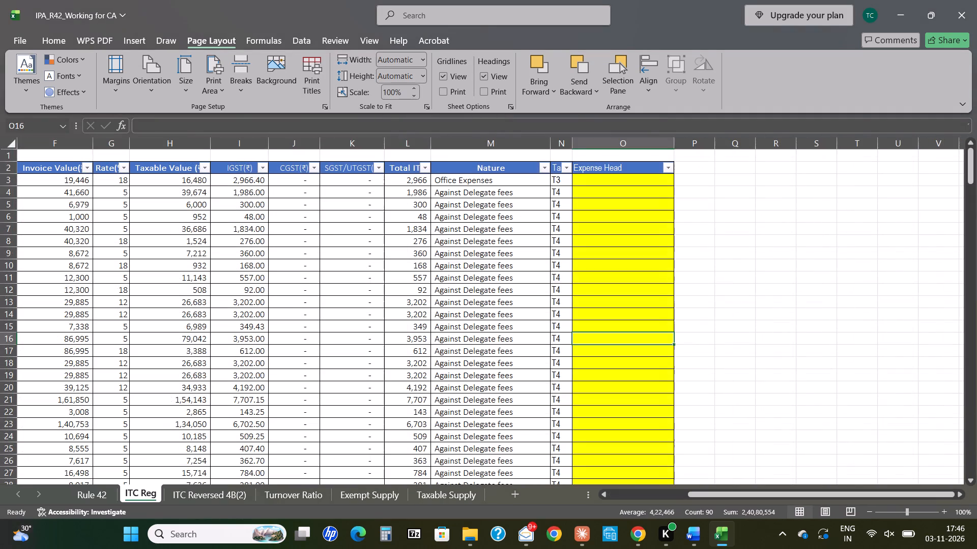
key(ctrl+Page_Down)
key(ctrl+Page_Down)
key(ctrl+Page_Down)
key(ctrl+Page_Up)
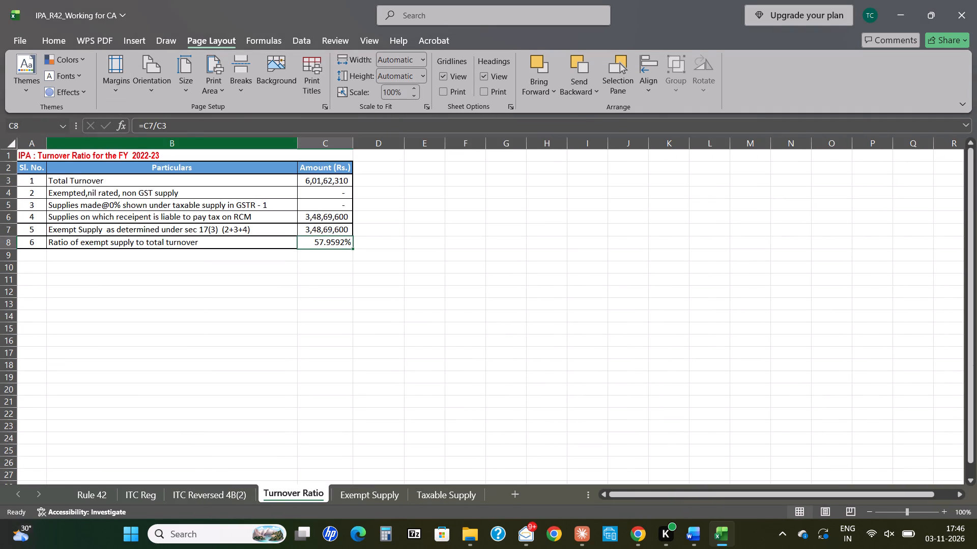
drag(327, 155, 85, 245)
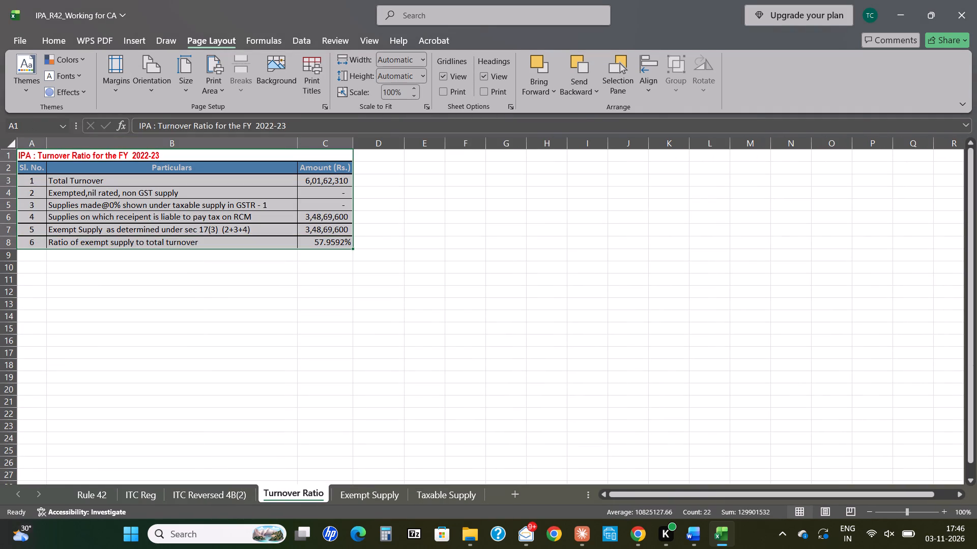
text(prs)
key(ctrl+p)
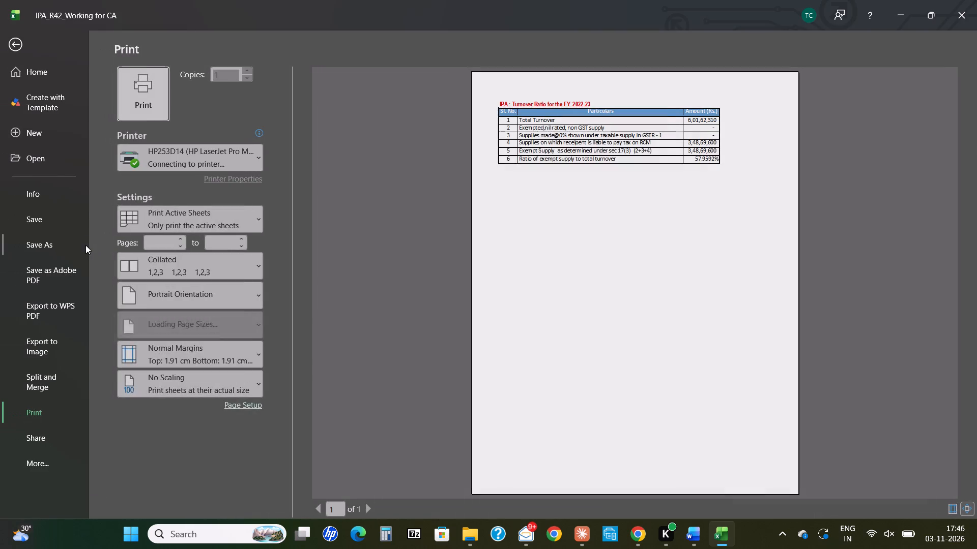
click(160, 112)
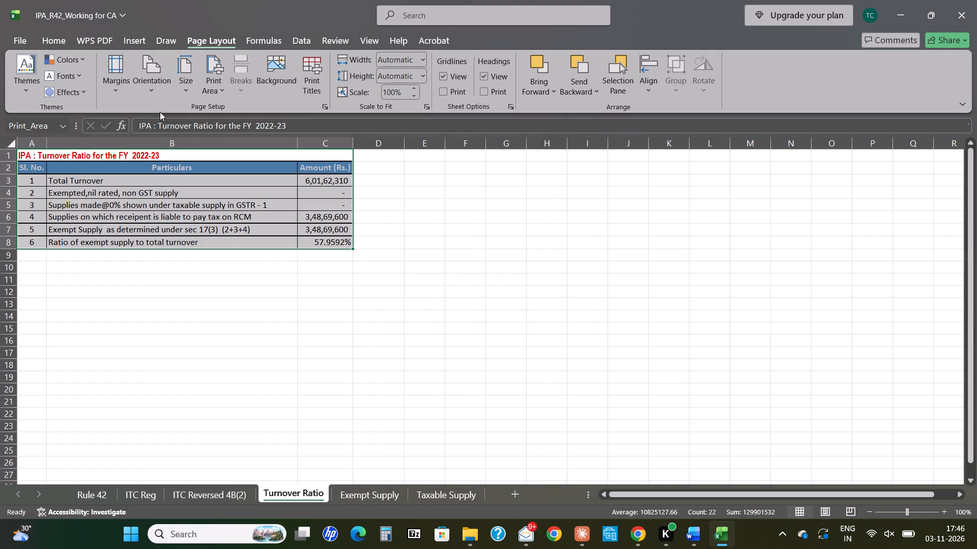
Set the Exempt Supply sheet's print area to the sponsorship invoice list A1:J47, from the title through the Total row.
key(ctrl+Page_Down)
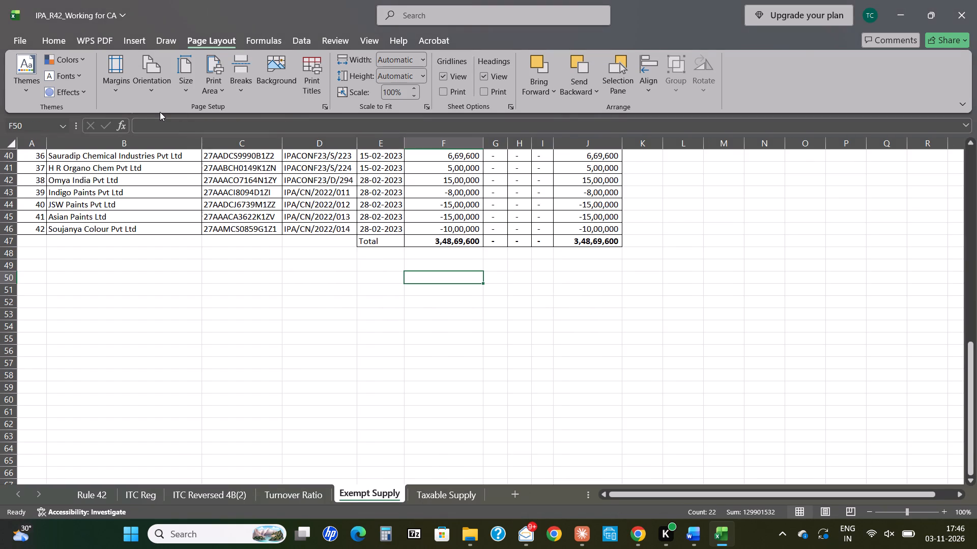
key(ctrl+Page_Up)
key(ctrl+Page_Up)
key(ctrl+Page_Down)
key(ctrl+Page_Down)
scroll(160, 112, up, 9)
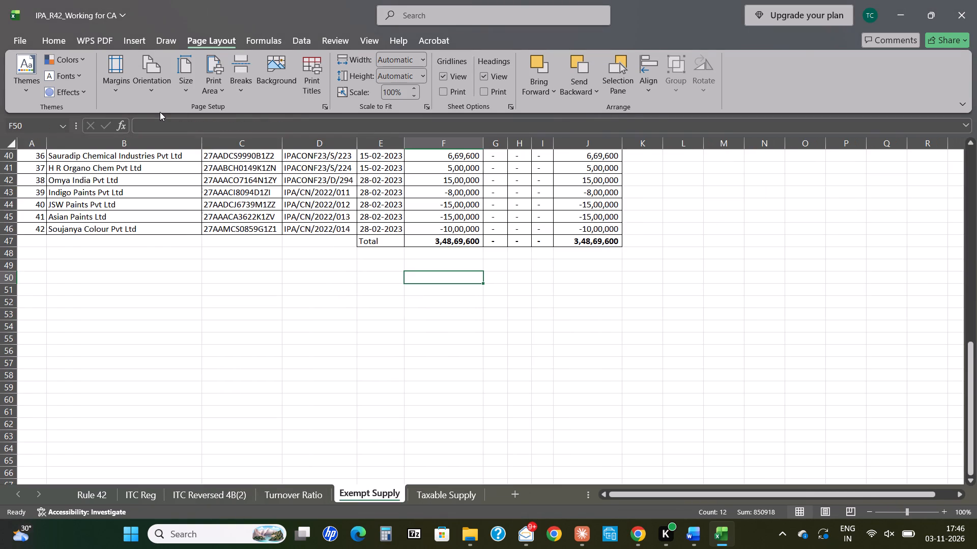
scroll(160, 112, up, 20)
scroll(160, 112, up, 10)
scroll(160, 112, right, 1)
scroll(160, 112, up, 2)
scroll(160, 112, right, 1)
scroll(160, 112, up, 4)
scroll(160, 112, right, 1)
scroll(160, 112, up, 2)
scroll(160, 112, right, 1)
scroll(160, 112, up, 4)
scroll(160, 112, right, 1)
scroll(160, 112, up, 1)
scroll(160, 112, right, 1)
scroll(160, 112, up, 4)
scroll(160, 112, right, 1)
scroll(160, 112, up, 1)
scroll(160, 112, right, 1)
scroll(160, 112, up, 3)
scroll(160, 112, right, 1)
scroll(160, 112, up, 2)
scroll(160, 112, right, 1)
scroll(160, 112, up, 1)
scroll(160, 112, right, 1)
scroll(160, 112, up, 1)
scroll(160, 112, right, 1)
scroll(160, 112, up, 1)
scroll(160, 112, right, 1)
scroll(160, 112, up, 1)
scroll(160, 112, right, 1)
scroll(160, 112, up, 1)
scroll(160, 112, right, 1)
scroll(160, 112, up, 1)
scroll(160, 112, right, 1)
scroll(160, 112, up, 1)
scroll(160, 112, right, 1)
scroll(160, 112, up, 1)
scroll(160, 112, right, 1)
scroll(160, 112, up, 1)
scroll(160, 112, right, 1)
scroll(160, 112, up, 1)
scroll(160, 112, right, 1)
scroll(160, 112, up, 1)
scroll(160, 112, right, 1)
scroll(160, 112, up, 1)
scroll(160, 112, right, 1)
scroll(160, 112, up, 1)
scroll(160, 112, right, 1)
scroll(293, 221, up, 9)
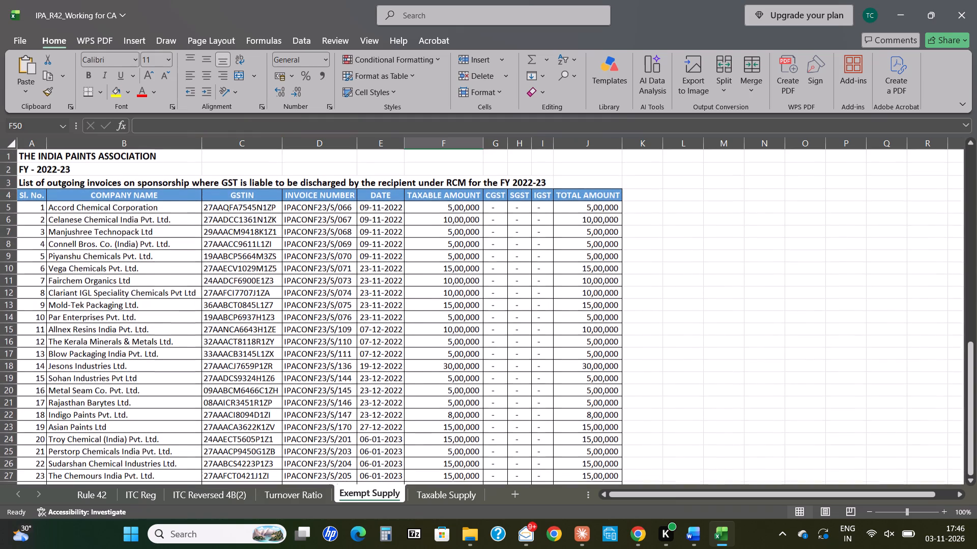
key(ctrl+Up)
key(ctrl+Up)
key(ctrl+Up)
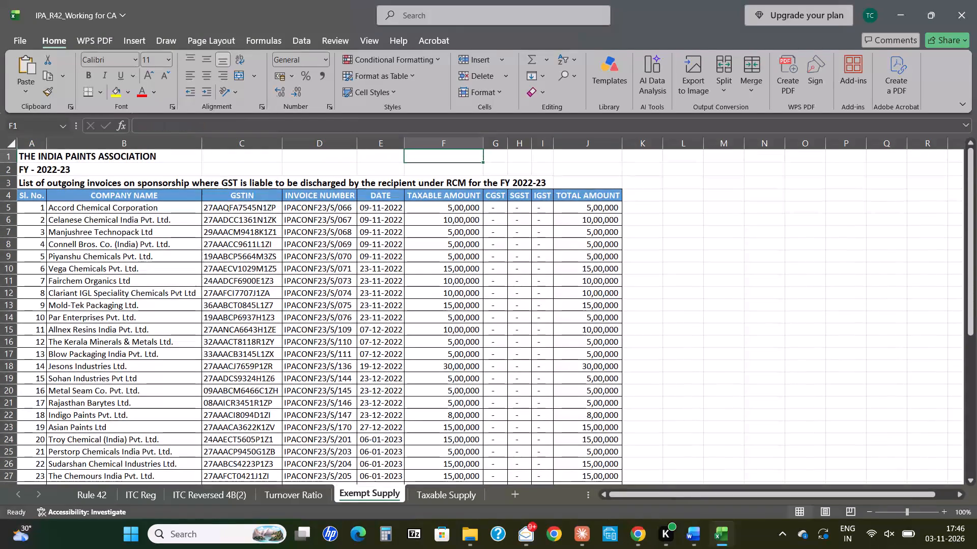
key(Up)
key(ctrl+shift+Down)
key(ctrl+shift+Down)
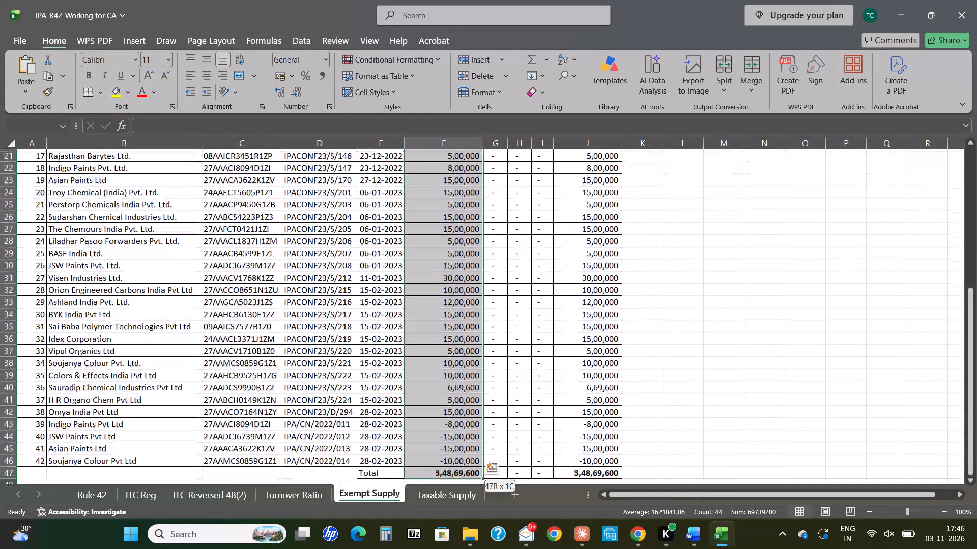
key(Right)
key(Right)
key(Right)
key(Right)
key(ctrl+shift+Down)
key(ctrl+shift+Down)
key(ctrl+shift+Down)
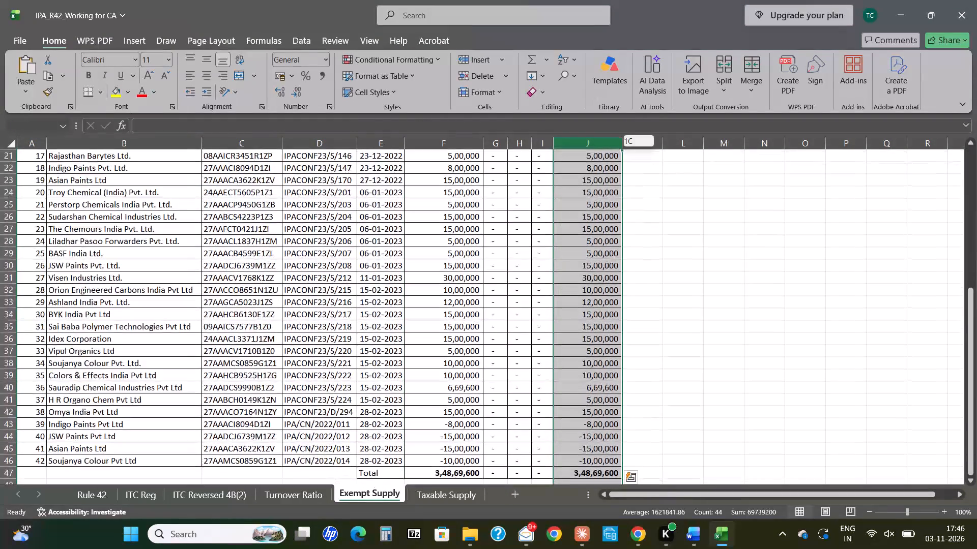
key(ctrl+shift+Left)
key(ctrl+shift+Up)
text(prs)
Print the Exempt Supply sheet with Fit All Columns on One Page scaling and Narrow margins.
key(ctrl+p)
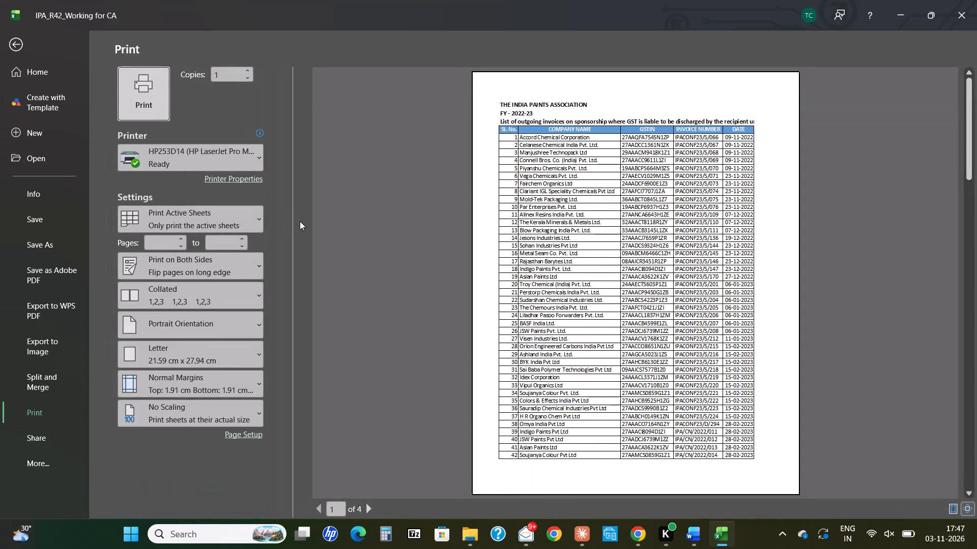
click(248, 409)
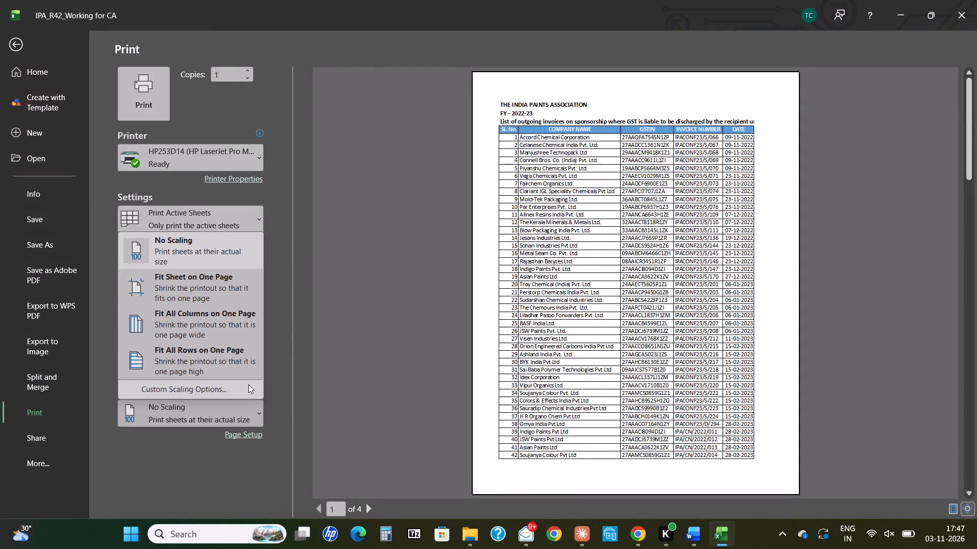
click(244, 330)
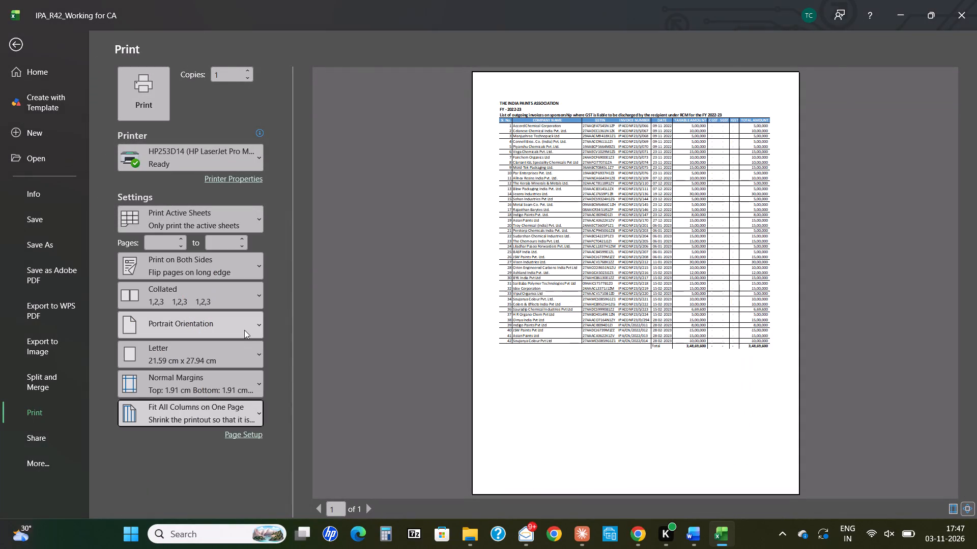
click(224, 351)
key(Escape)
click(225, 377)
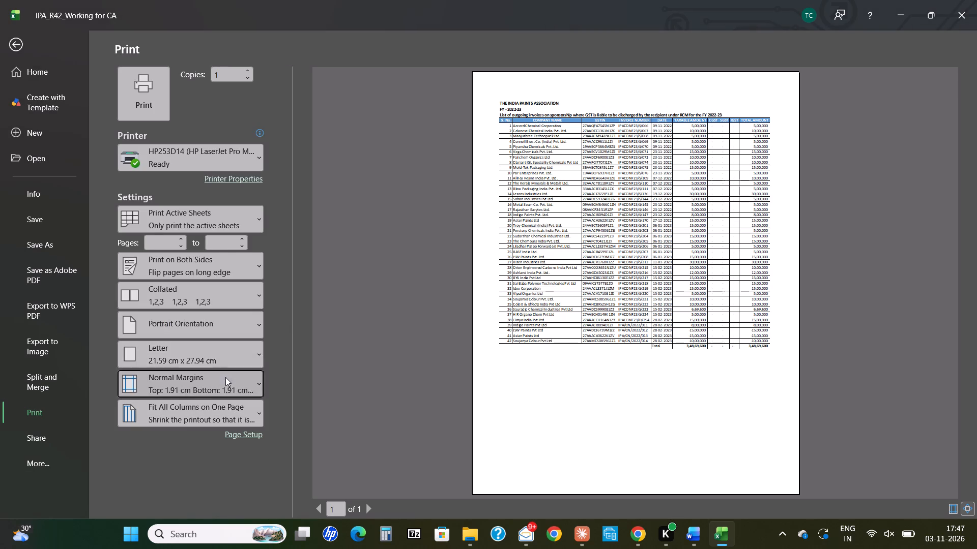
click(238, 318)
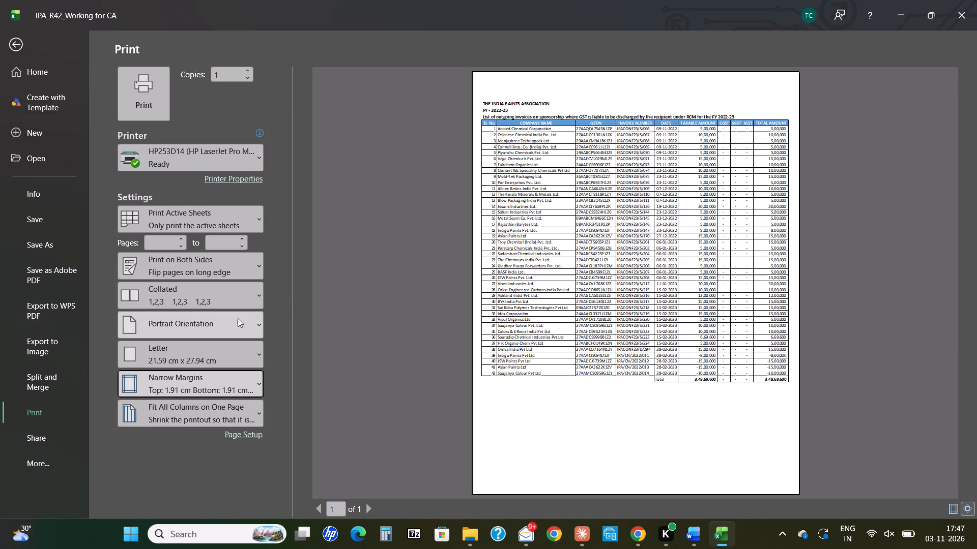
click(135, 99)
drag(135, 99, 356, 350)
Set the Taxable Supply sheet's print area to A1:J577, from the title through the Total row.
click(481, 491)
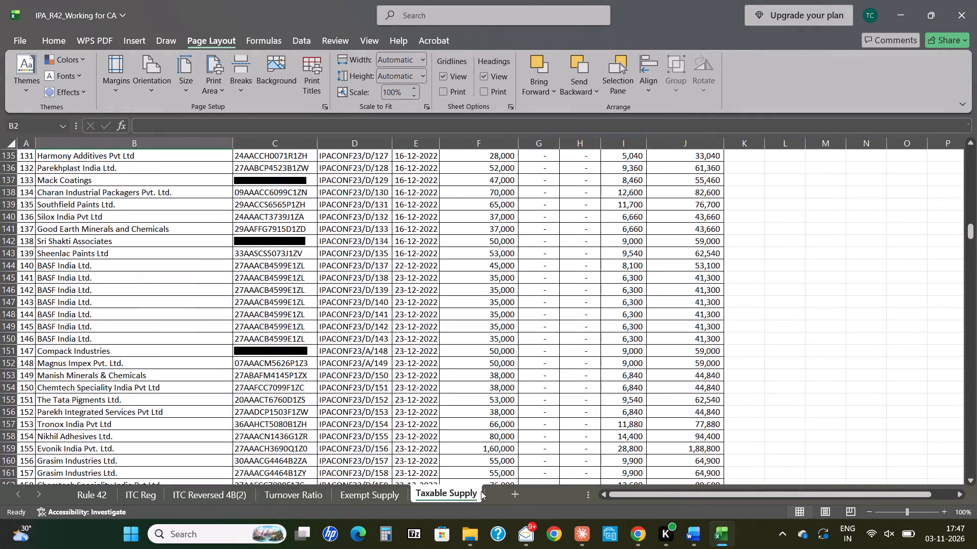
key(ctrl+Up)
key(ctrl+Up)
key(ctrl+shift+Down)
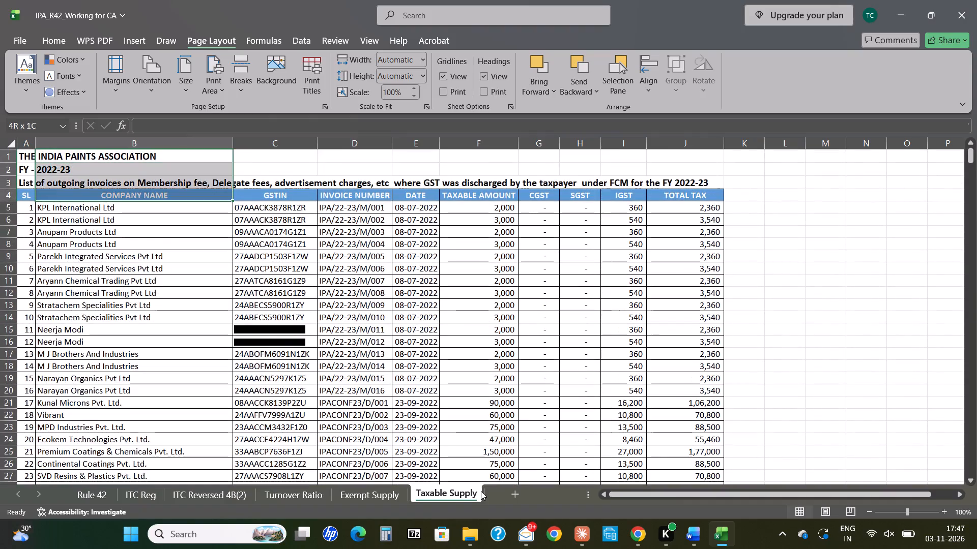
key(Left)
key(ctrl+shift+Down)
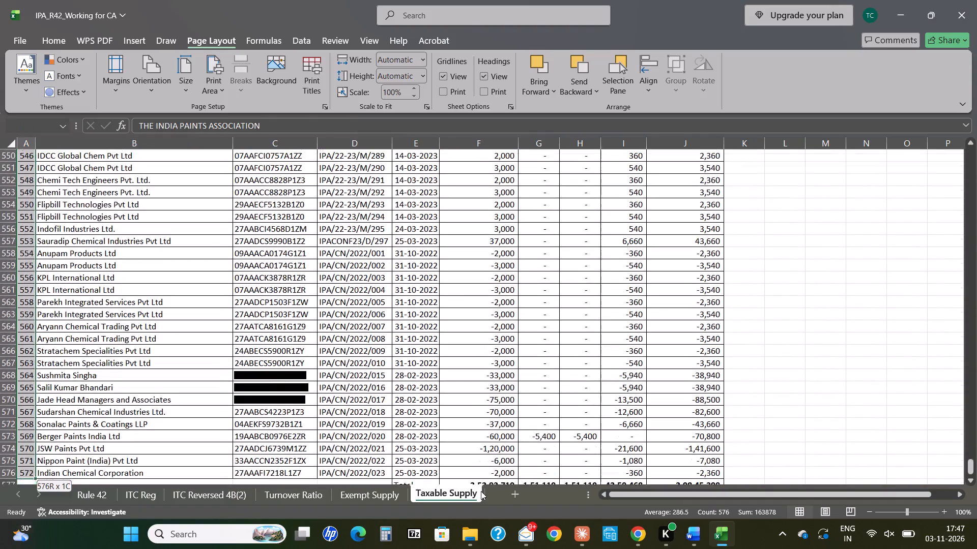
key(shift+Right)
key(shift+Down)
key(shift+Right)
key(shift+Right)
key(shift+Right)
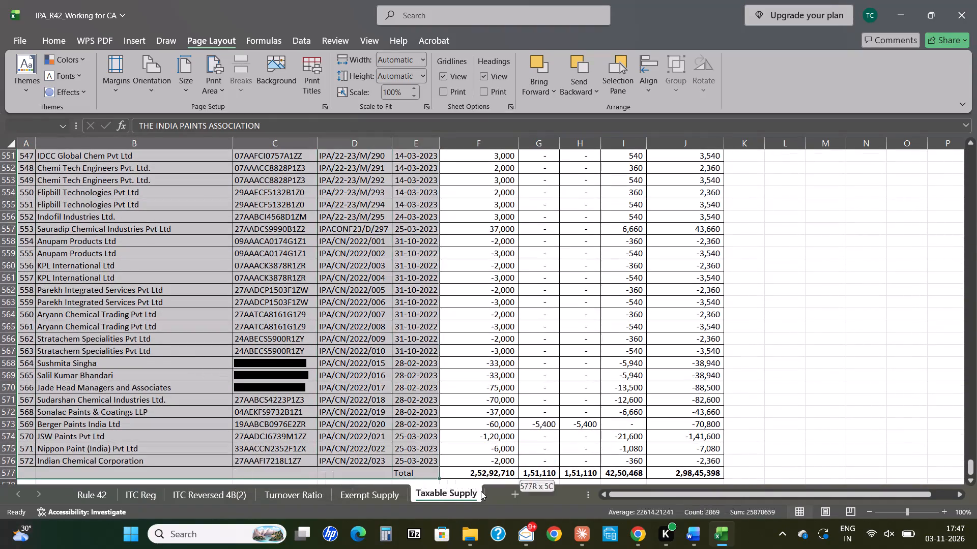
key(shift+Right)
key(shift+Right)
key(shift+Right)
key(shift+Right)
key(shift+Right)
text(prs)
Print the Taxable Supply sheet with Fit All Columns on One Page scaling and Narrow margins.
key(ctrl+p)
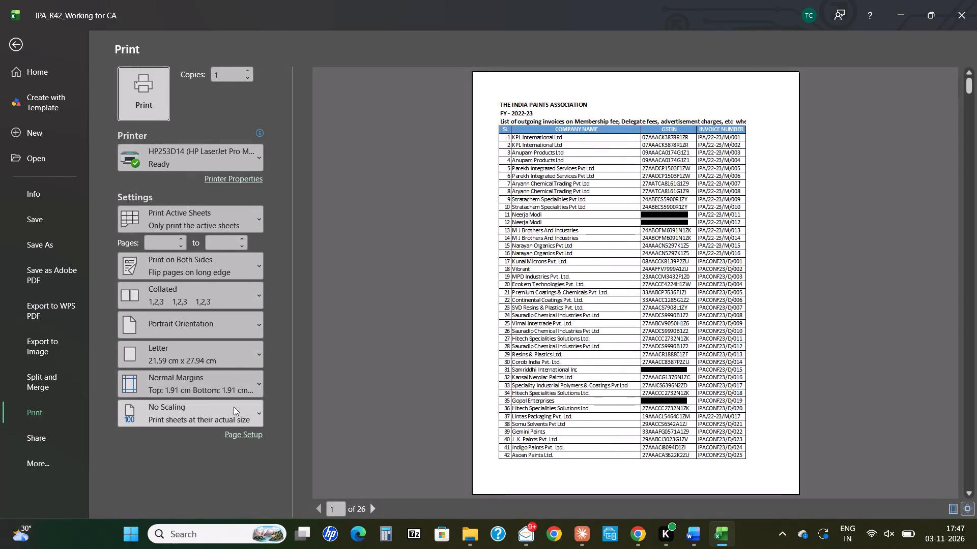
click(234, 407)
click(238, 316)
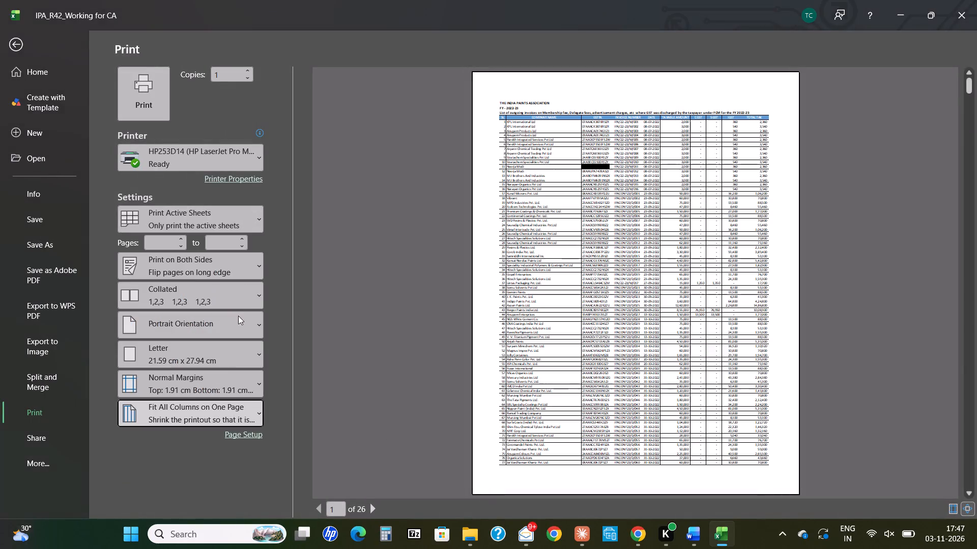
click(233, 375)
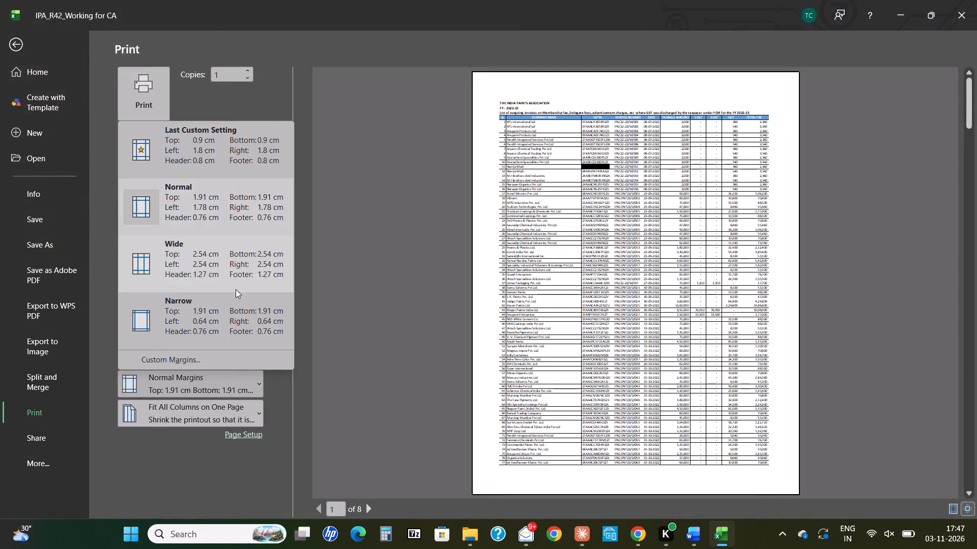
click(238, 335)
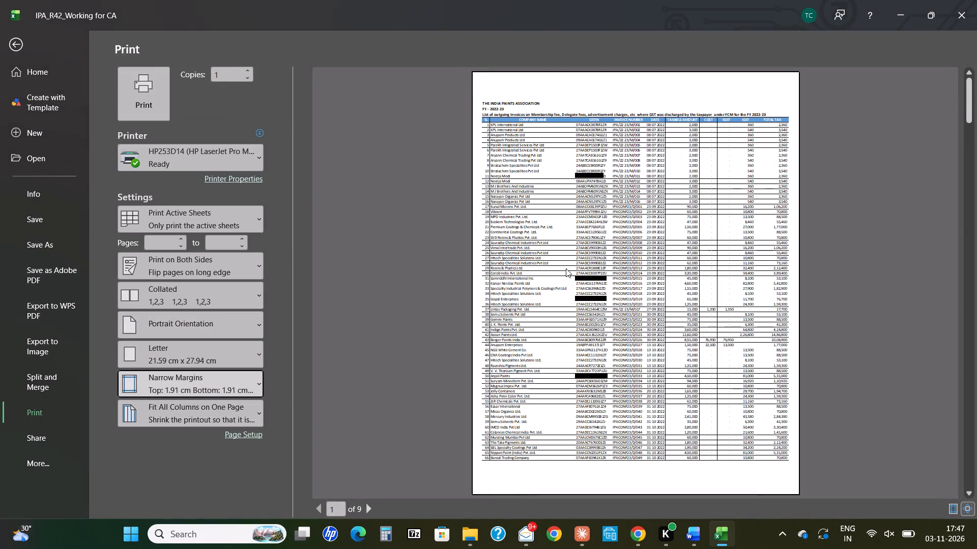
scroll(566, 268, down, 10)
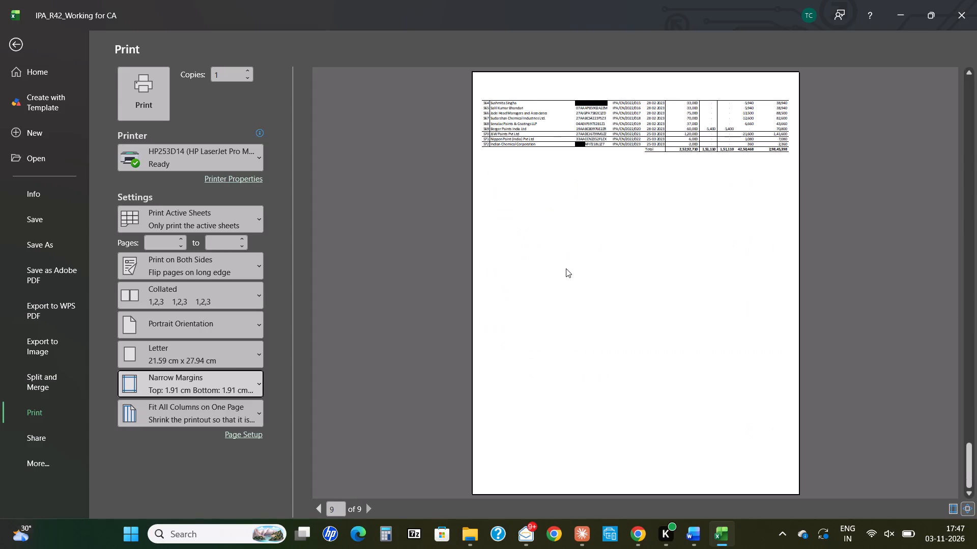
scroll(566, 268, up, 19)
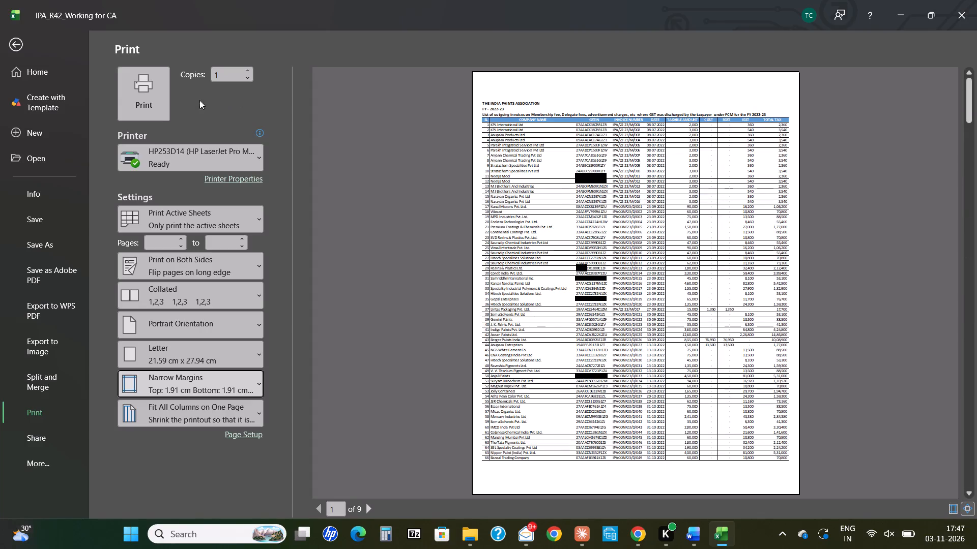
click(168, 101)
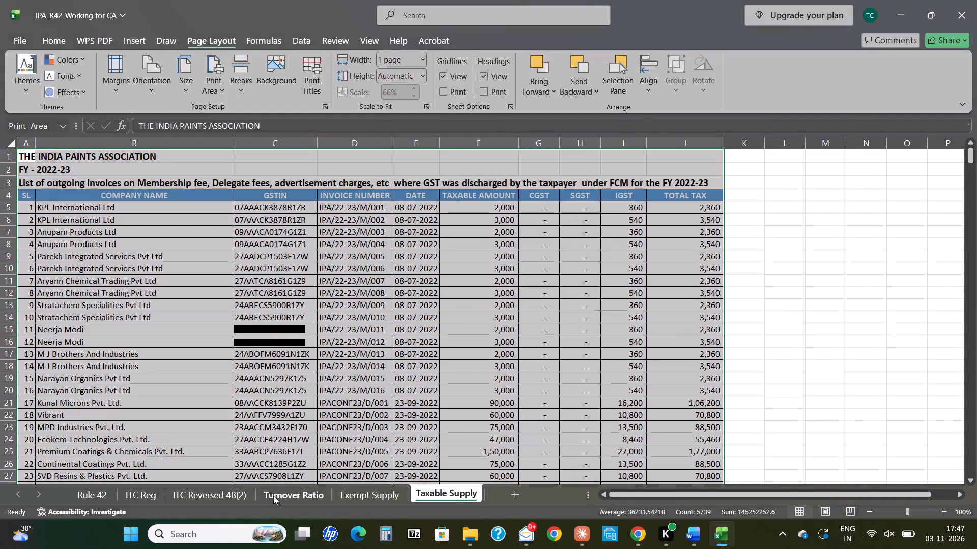
Set the ITC Reversed 4B(2) sheet's print area to A1:L3, from the title through the credit note row.
click(232, 495)
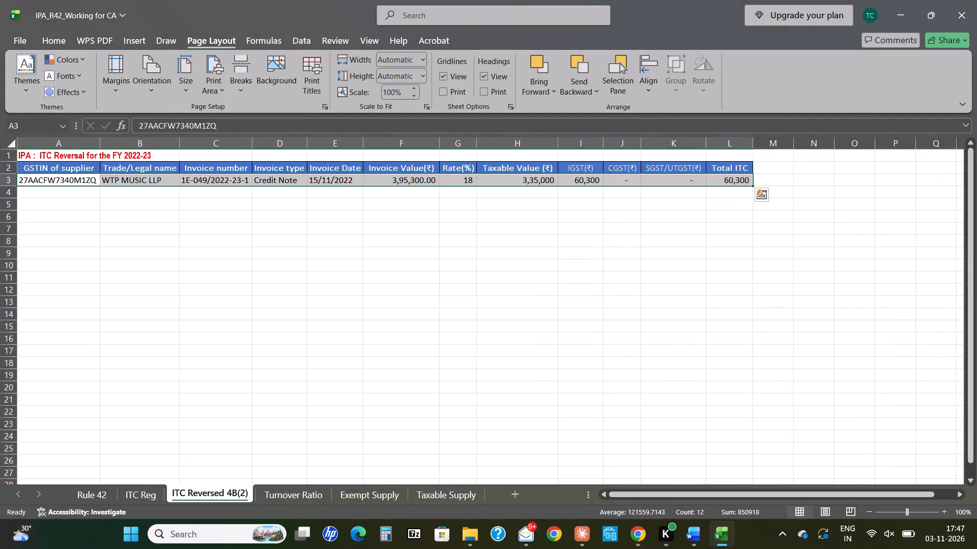
click(310, 386)
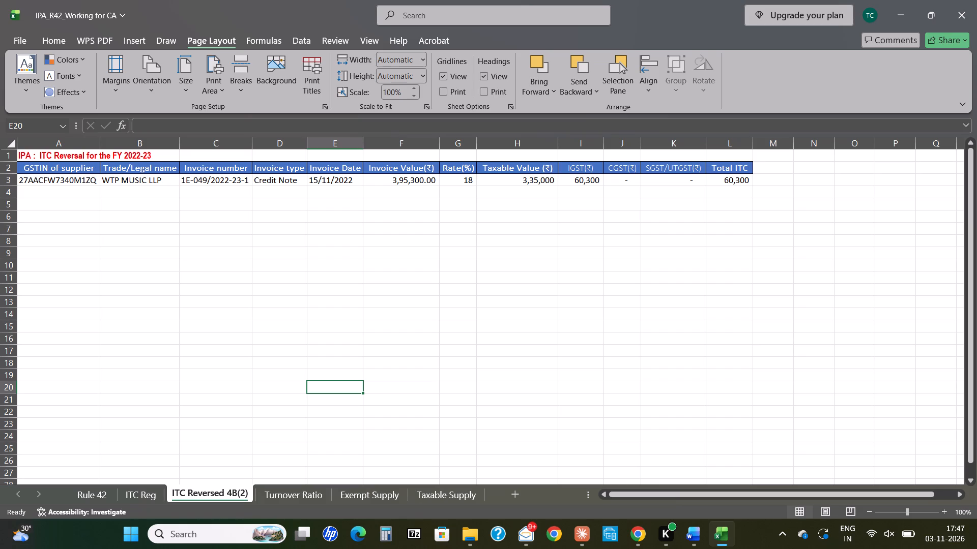
click(41, 147)
click(41, 157)
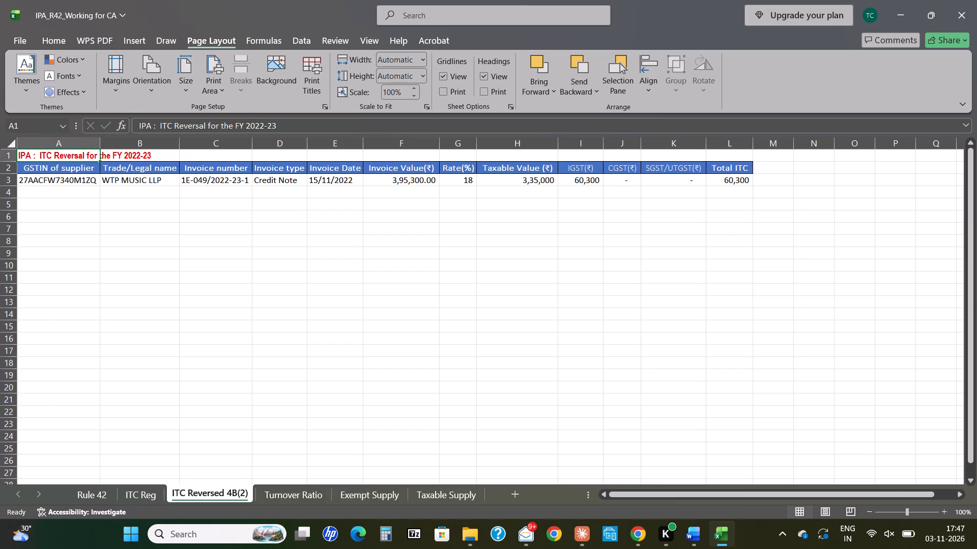
key(ctrl+shift+Down)
key(shift+Right)
key(shift+Right)
key(shift+Right)
key(shift+Right)
key(shift+Right)
key(shift+Right)
key(shift+Right)
key(shift+Right)
key(shift+Right)
key(shift+Right)
key(shift+Right)
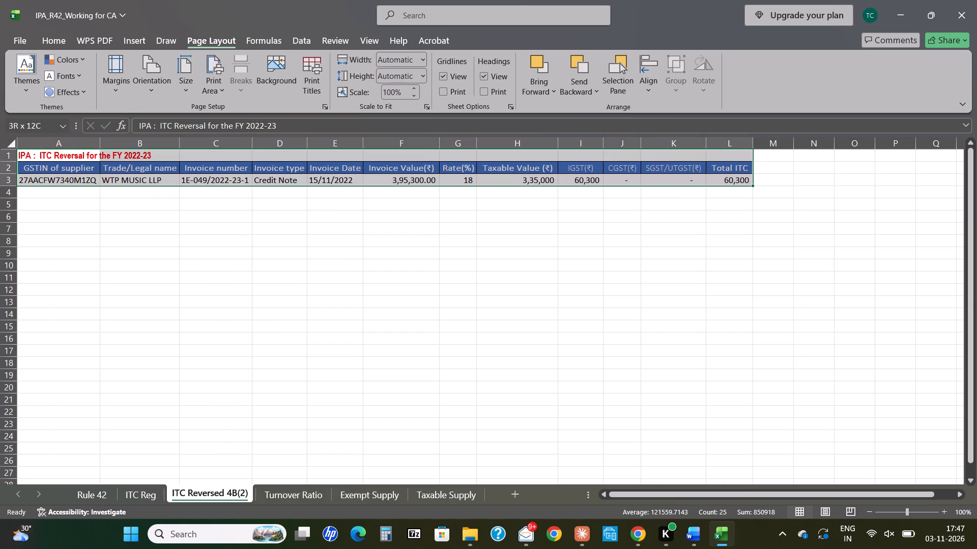
text(prs)
Set the ITC Reversed 4B(2) sheet's page orientation to Landscape and return to the sheet without printing.
key(ctrl+p)
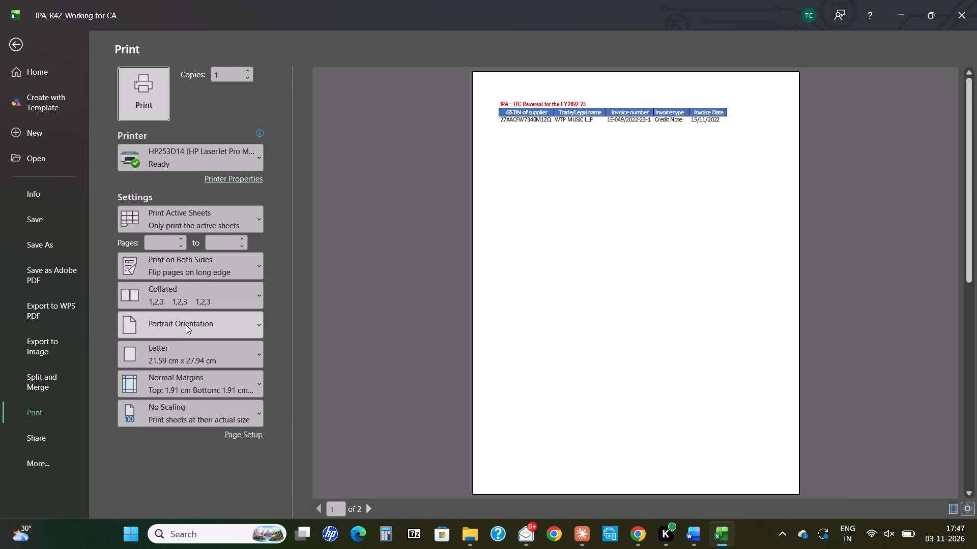
click(186, 325)
click(199, 390)
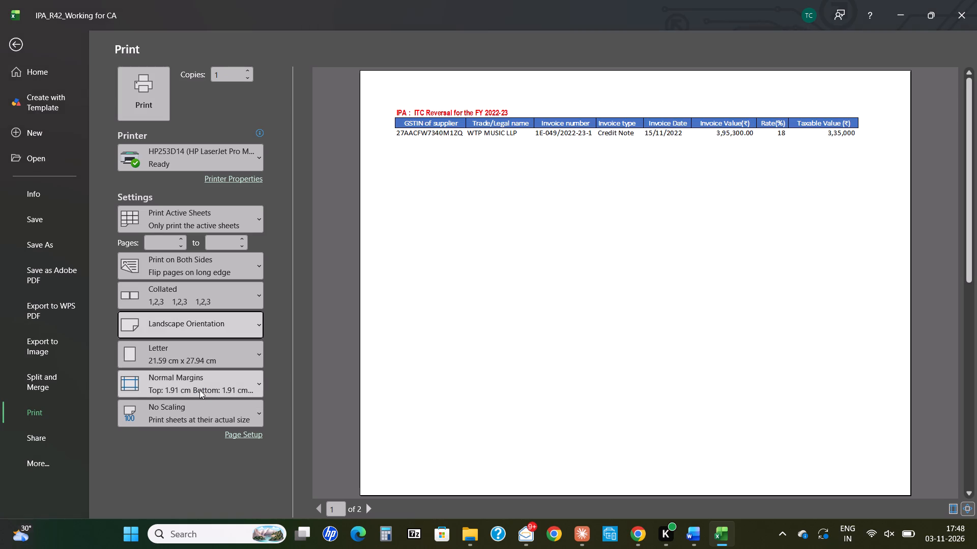
key(Escape)
Apply All Borders to the credit note row A3:L3 on the ITC Reversed 4B(2) sheet.
key(Left)
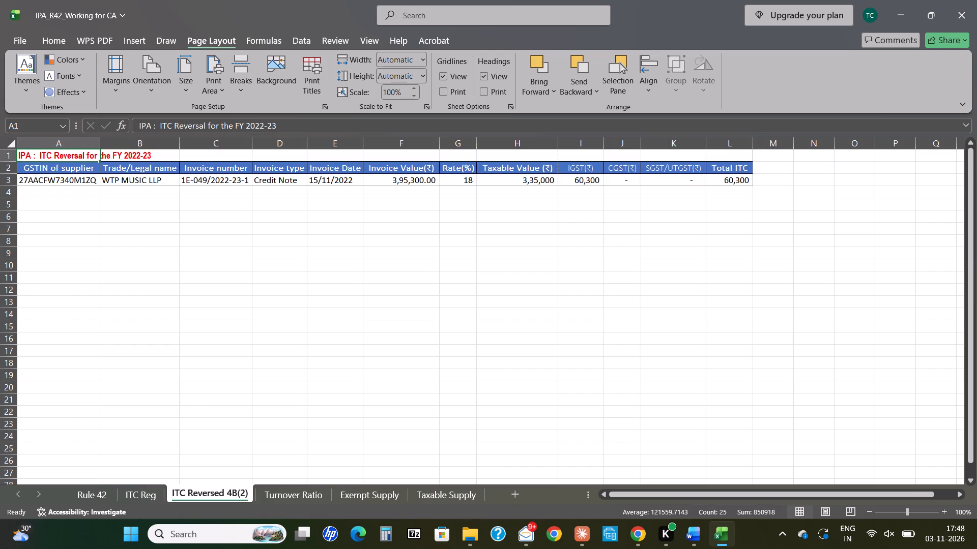
key(Up)
key(ctrl+Up)
key(ctrl+Down)
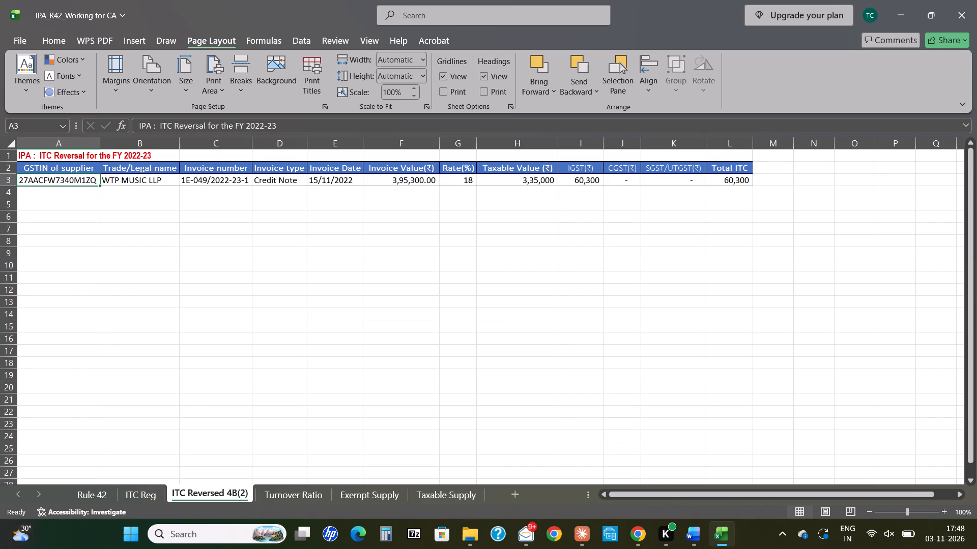
key(ctrl+shift+Right)
key(ctrl+shift+Left)
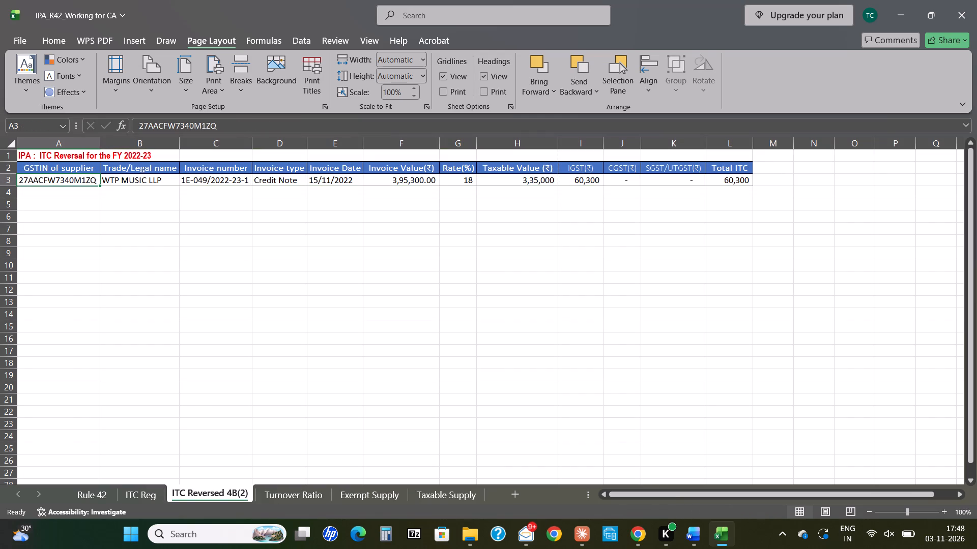
key(ctrl+shift+Right)
key(shift+Left)
key(shift+Left)
key(shift+Left)
key(shift+Left)
key(shift+Right)
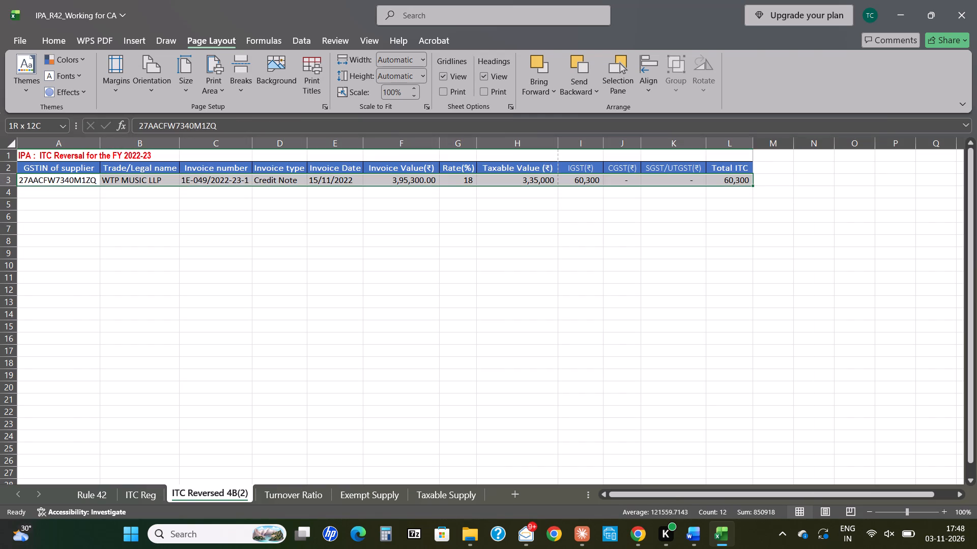
text(hba)
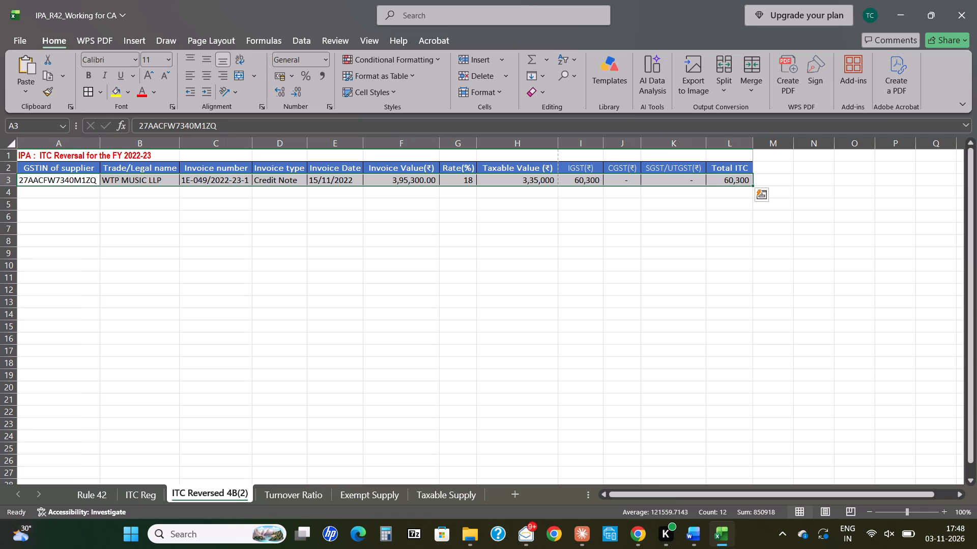
Print the ITC Reversed 4B(2) sheet.
key(ctrl+p)
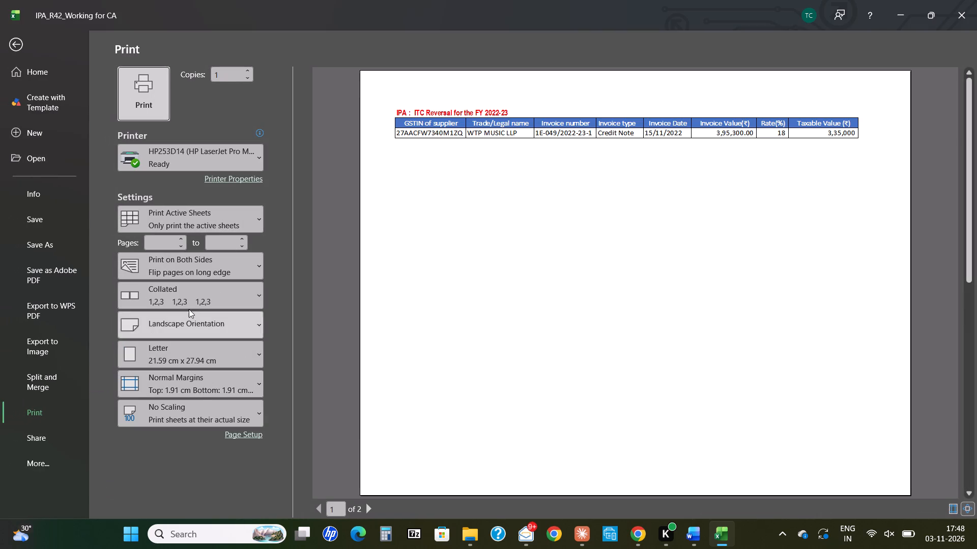
click(127, 108)
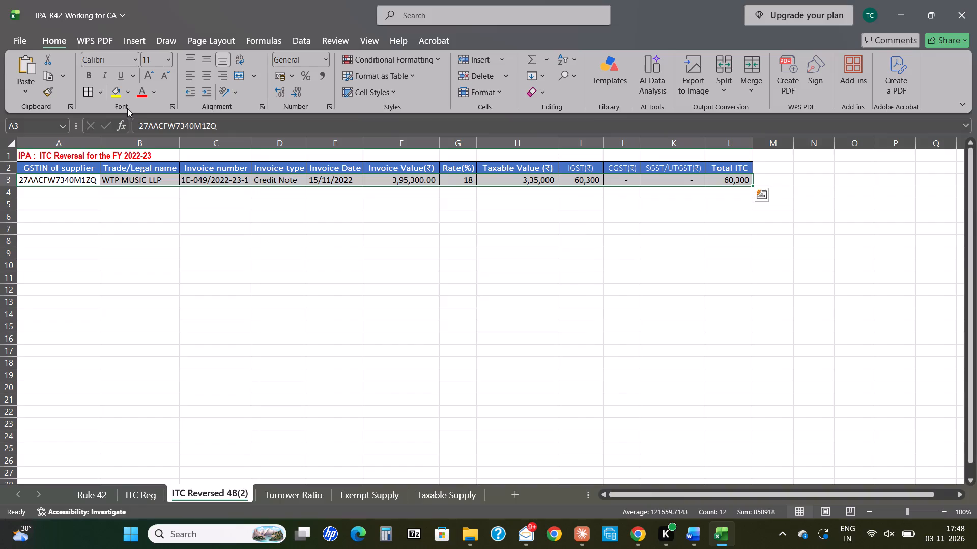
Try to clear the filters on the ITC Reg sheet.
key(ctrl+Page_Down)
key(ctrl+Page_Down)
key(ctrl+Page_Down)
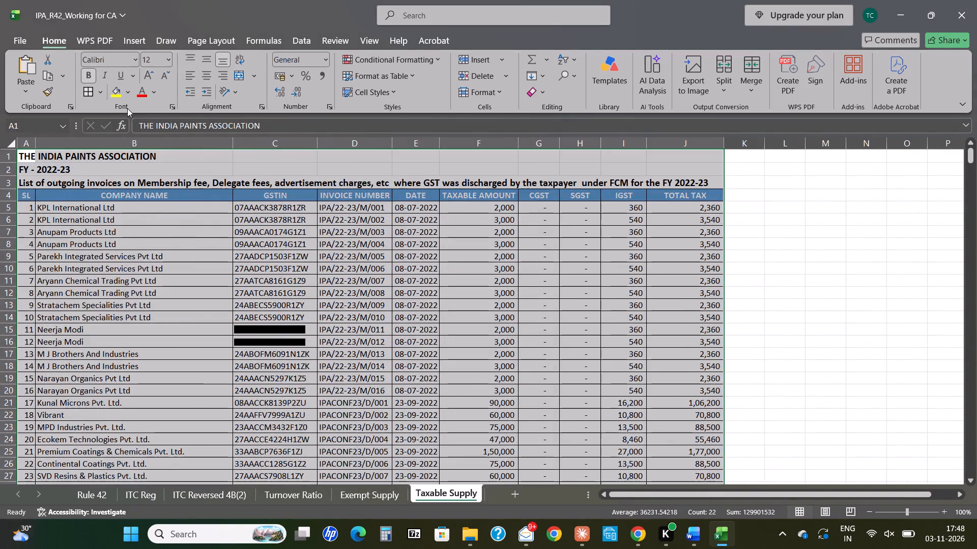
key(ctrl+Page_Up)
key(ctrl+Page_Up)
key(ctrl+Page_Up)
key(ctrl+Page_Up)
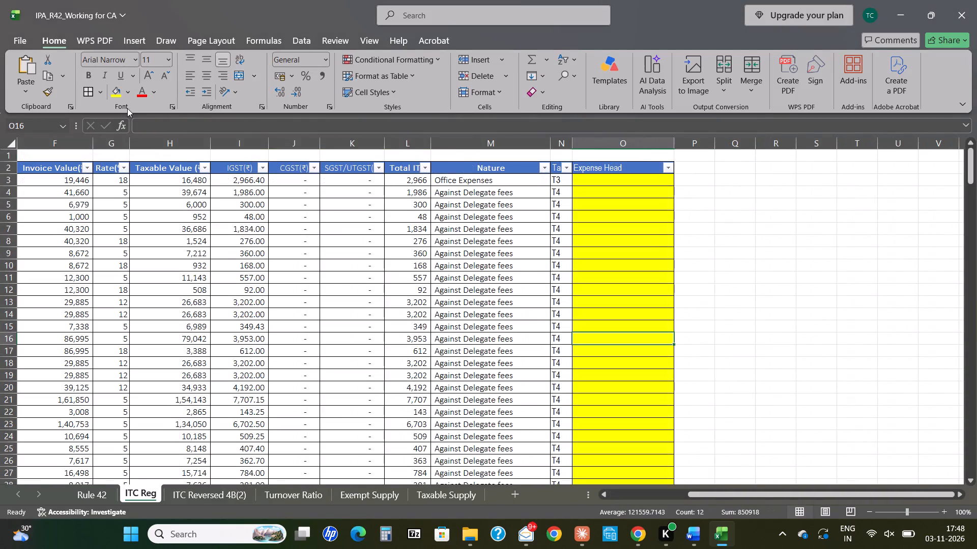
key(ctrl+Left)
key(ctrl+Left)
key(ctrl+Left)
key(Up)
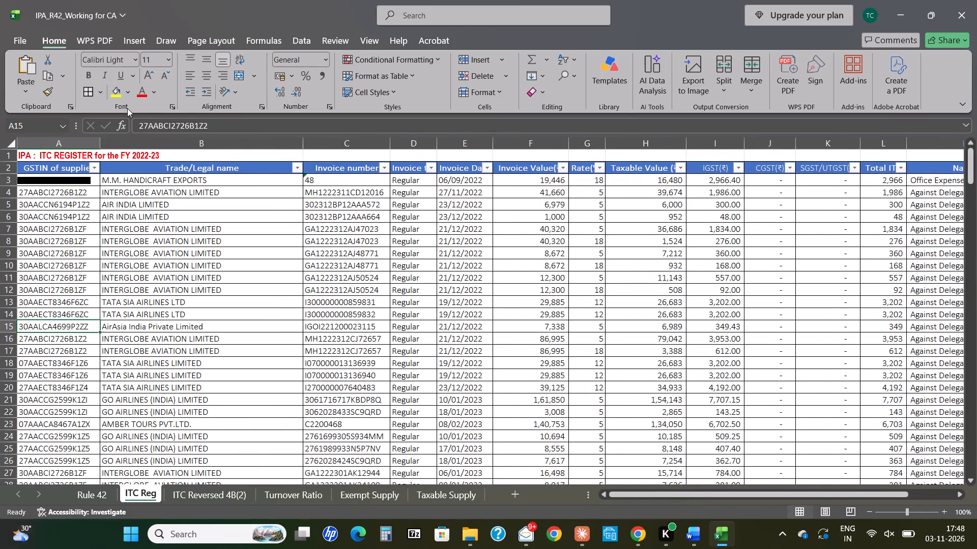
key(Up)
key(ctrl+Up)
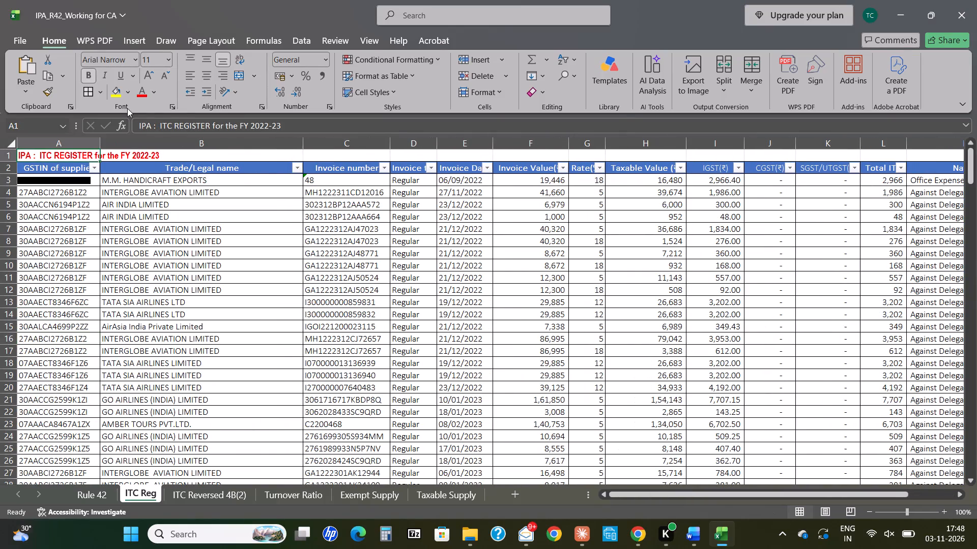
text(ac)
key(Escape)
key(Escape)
Examine the ITC register's header row and the extent of its Expense Head column.
key(Down)
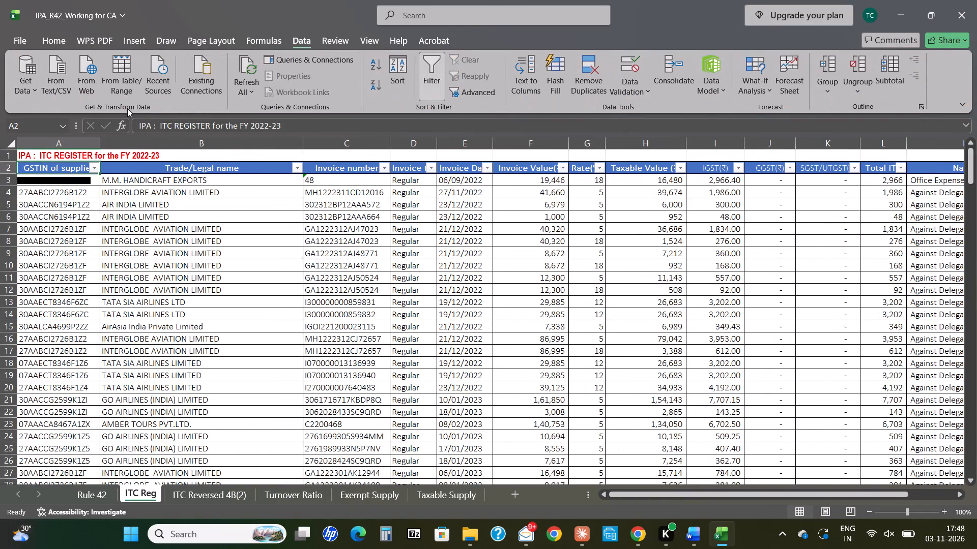
key(ctrl+Right)
key(ctrl+Right)
key(ctrl+Left)
key(ctrl+Left)
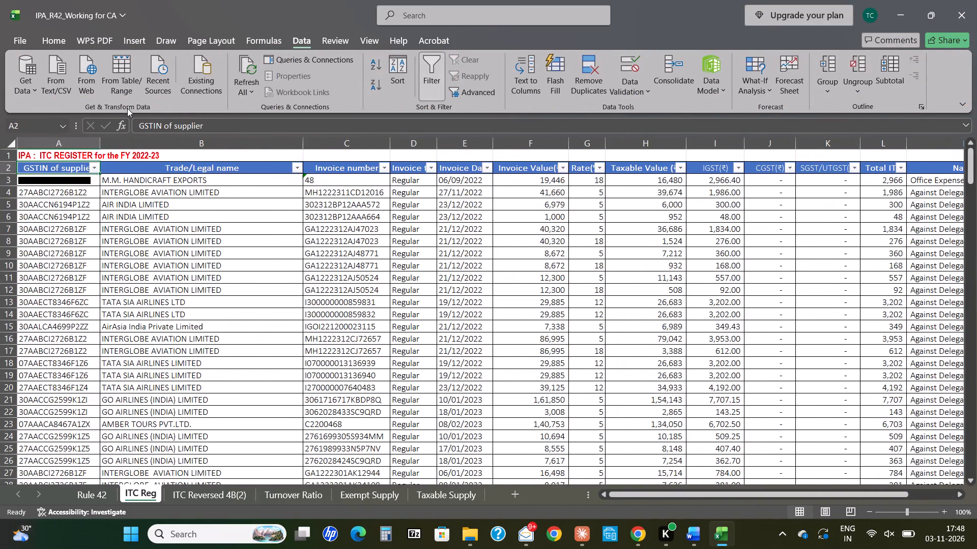
key(ctrl+Right)
key(Left)
key(ctrl+shift+Left)
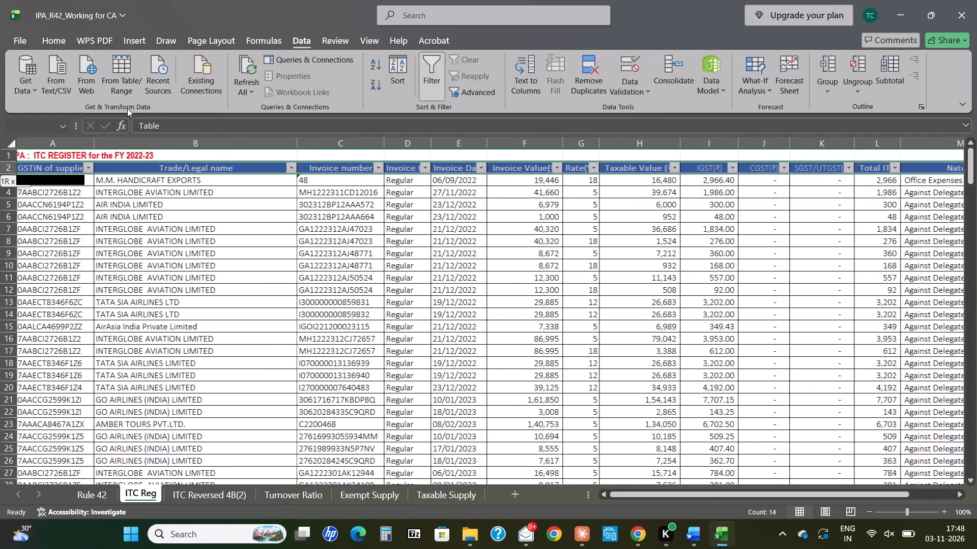
key(Right)
key(Right)
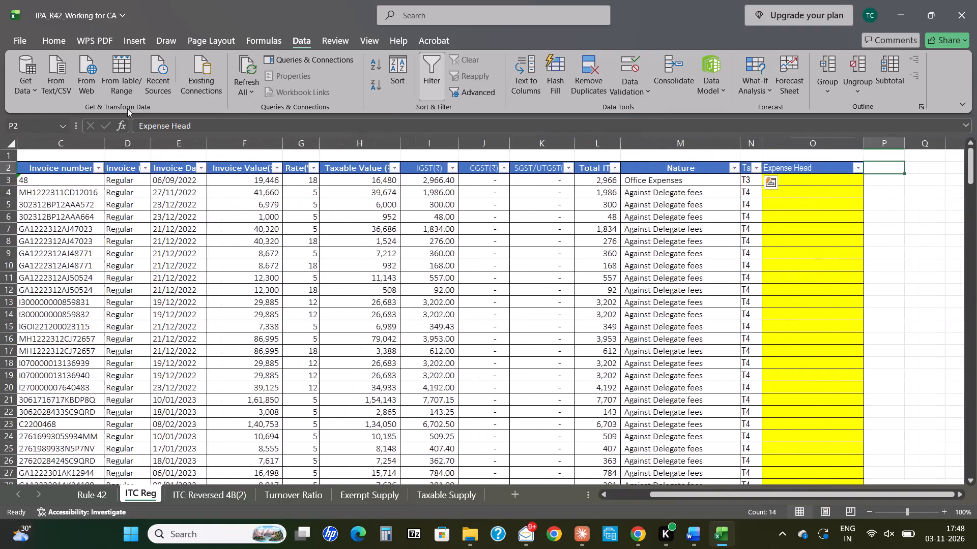
key(Left)
key(ctrl+Down)
key(ctrl+Up)
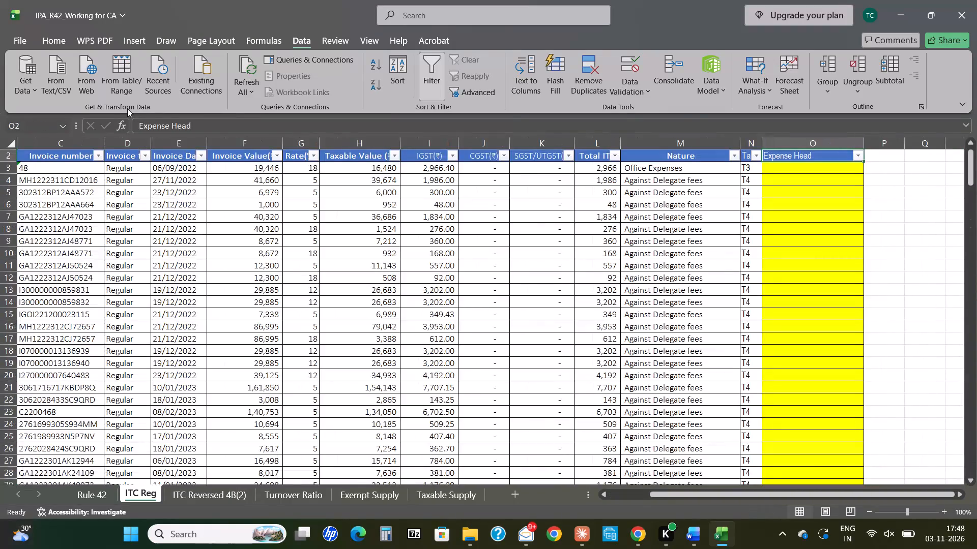
Turn off AutoFilter on the ITC register's header row, after checking the Expense Head filter.
key(alt+Down)
key(Down)
key(Escape)
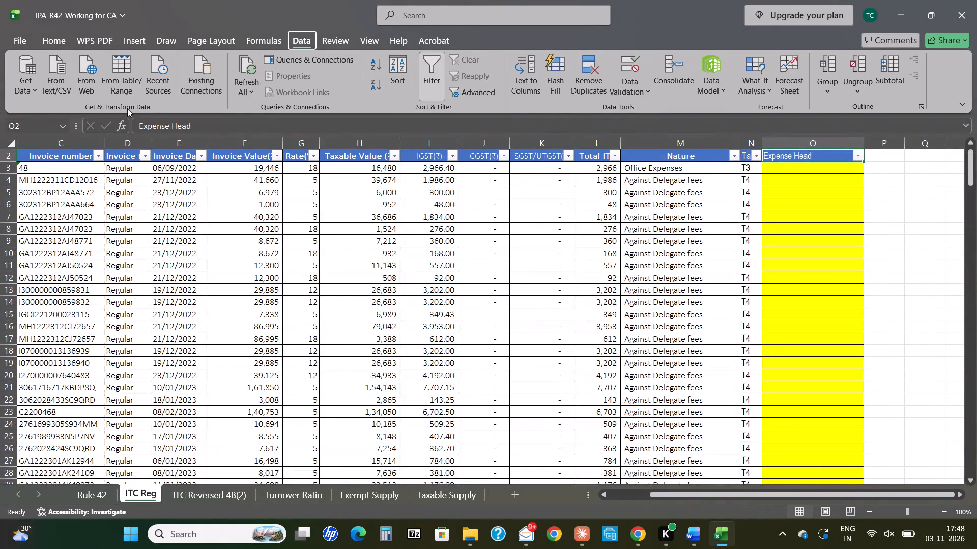
text(acc)
key(Escape)
key(Escape)
key(Escape)
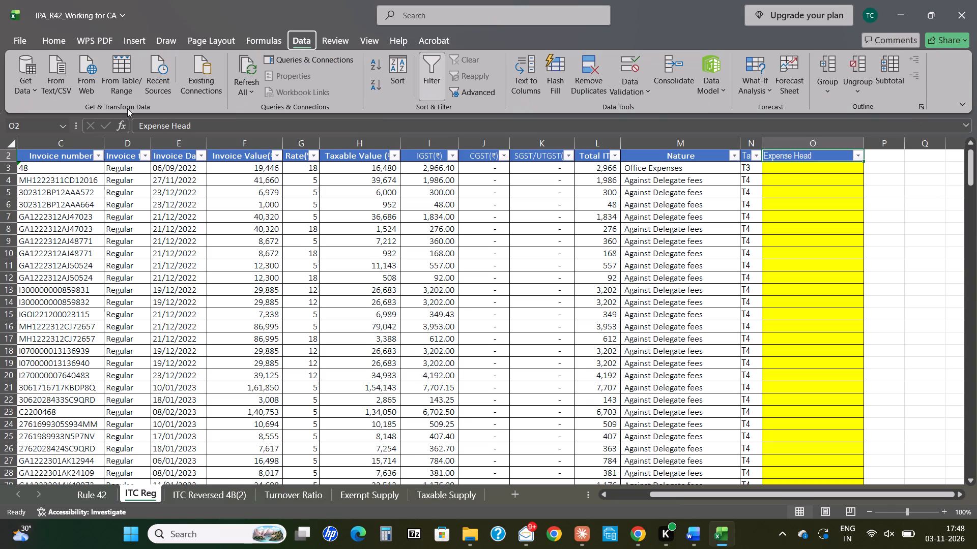
key(ctrl+shift+l)
key(Down)
key(Up)
key(alt+Down)
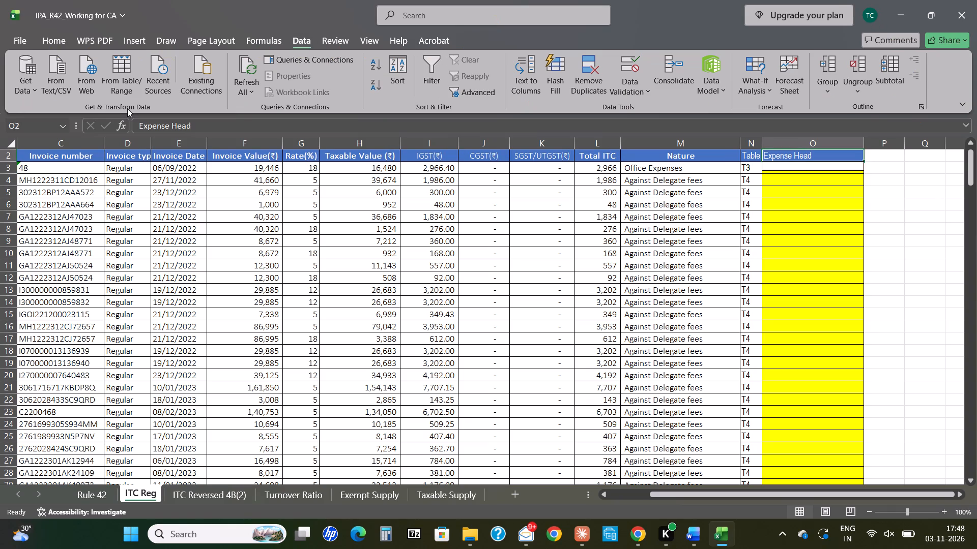
key(Escape)
Set the ITC Reg print area to the register from its title through the Total row and the Nature column (A1:M244).
key(Left)
key(ctrl+Up)
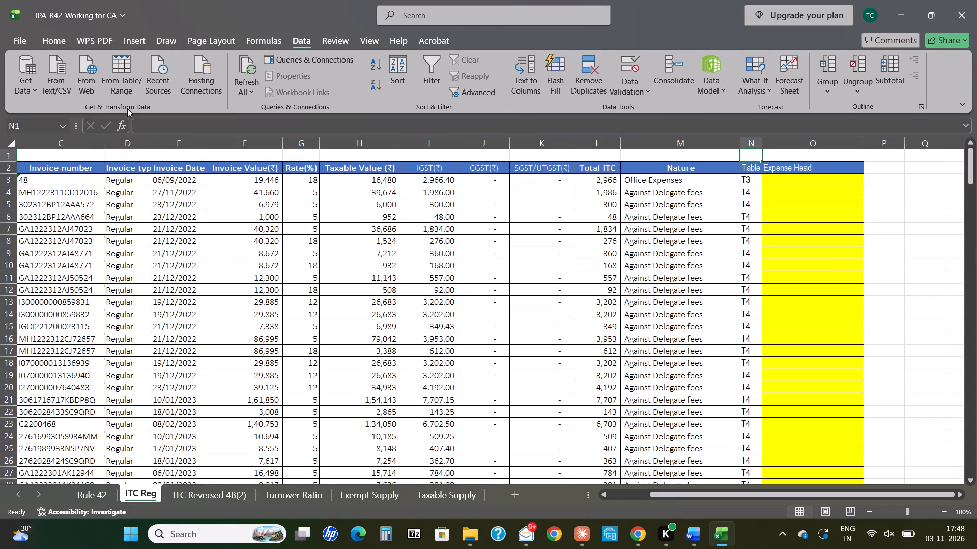
key(ctrl+Up)
key(ctrl+Left)
key(ctrl+shift+Down)
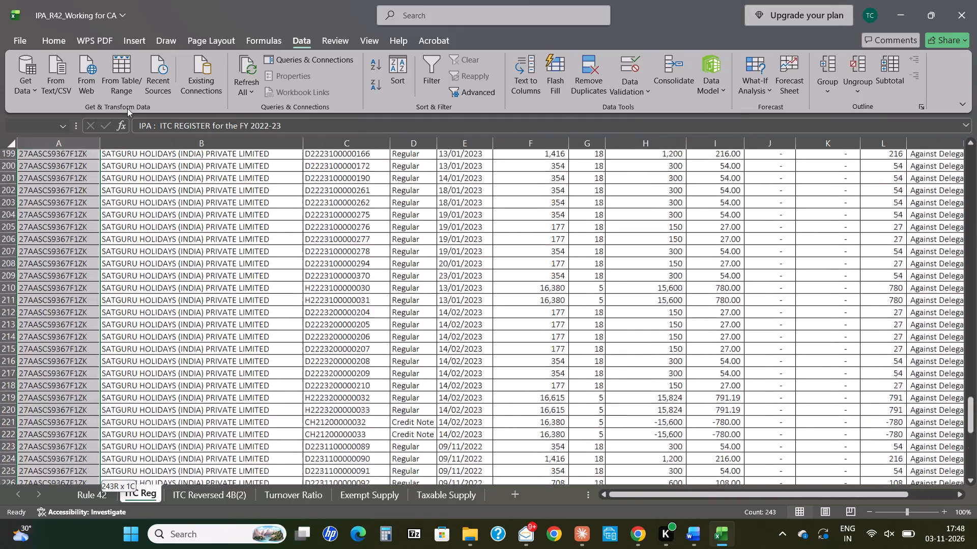
key(shift+Down)
key(shift+Right)
key(shift+Right)
key(shift+Right)
key(shift+Right)
key(shift+Right)
key(shift+Right)
key(shift+Right)
key(shift+Right)
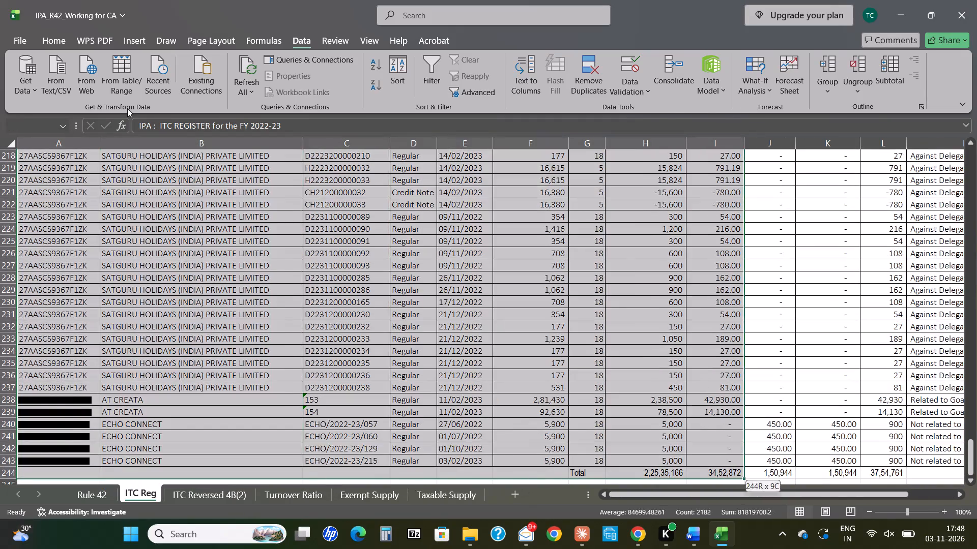
key(shift+Right)
key(shift+Right)
key(shift+Right)
key(shift+Right)
key(shift+Right)
key(shift+Left)
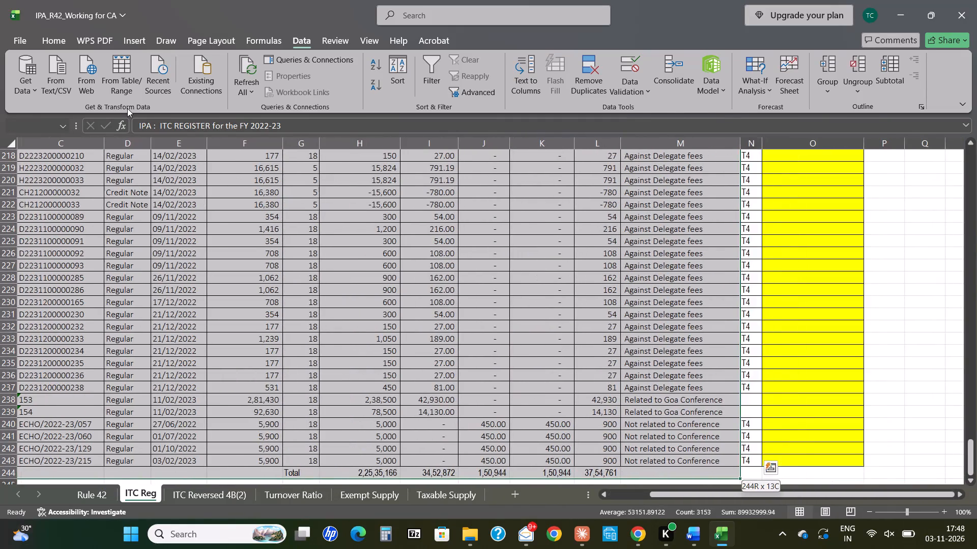
key(shift+Right)
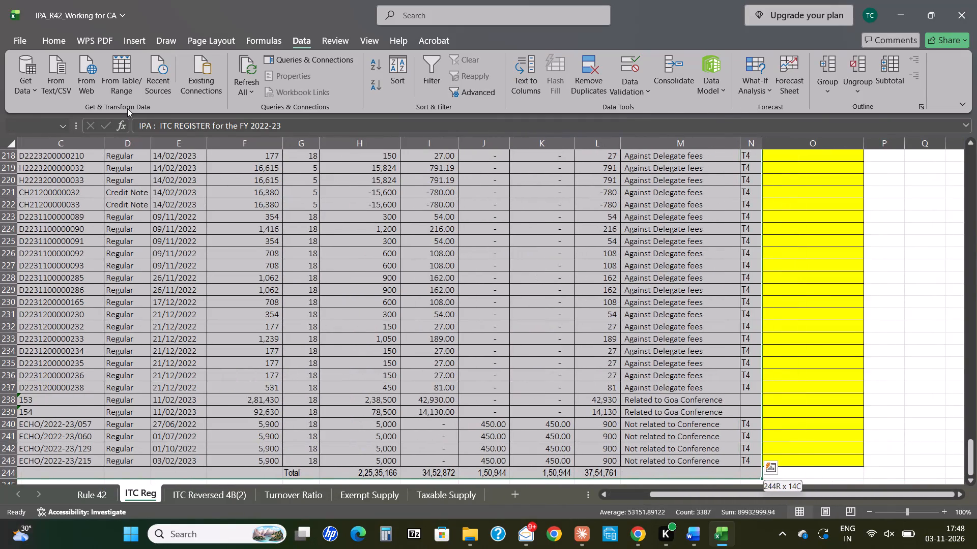
key(shift+Left)
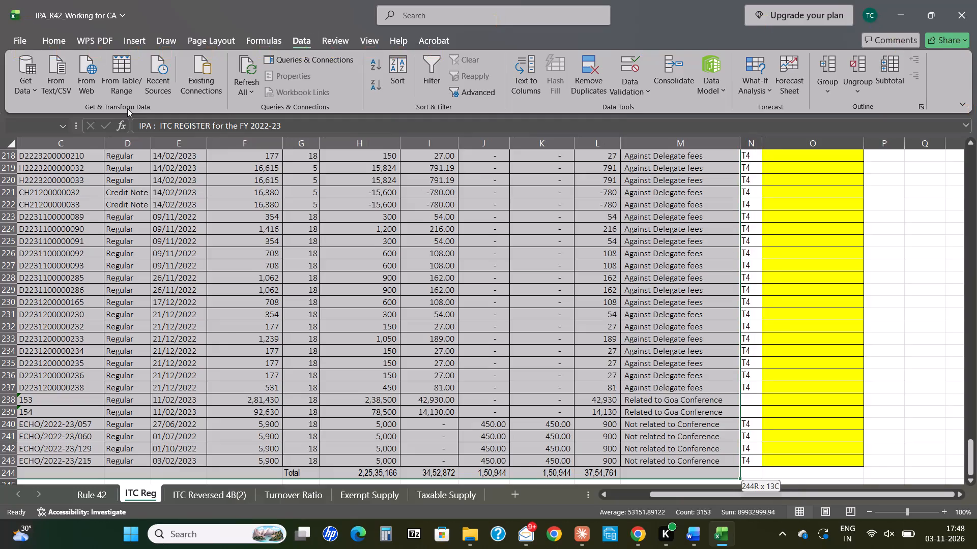
text(prs)
Set the ITC Reg printout to landscape orientation with narrow margins and all columns fitted on one page.
key(ctrl+p)
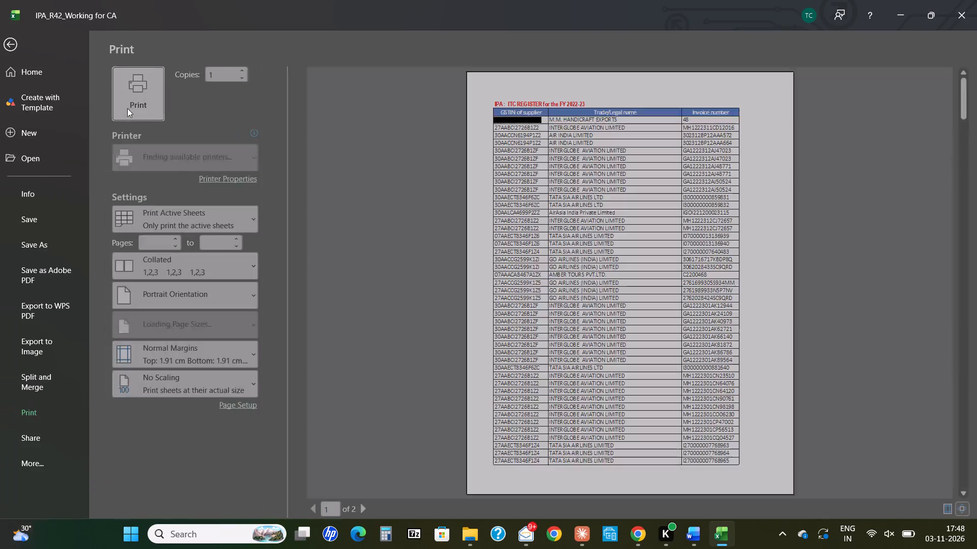
click(183, 328)
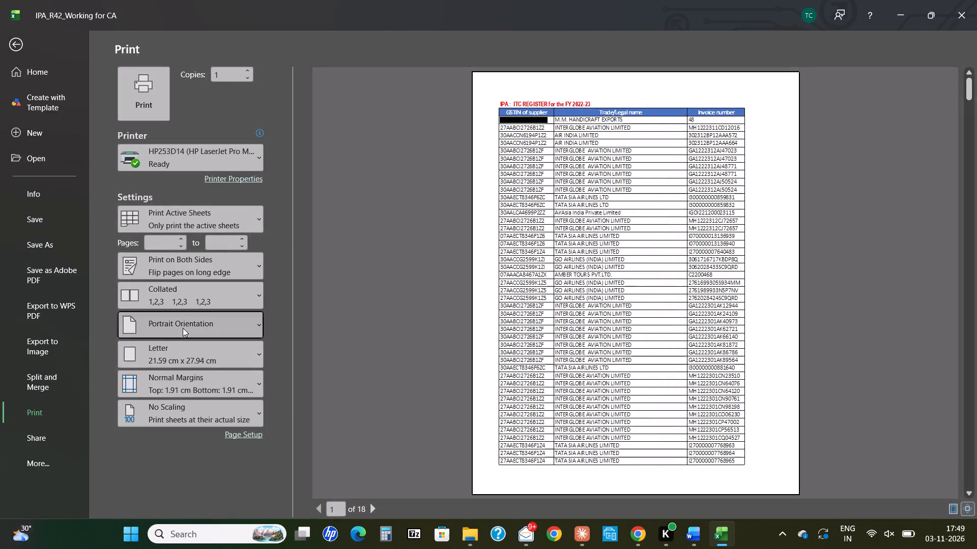
click(200, 385)
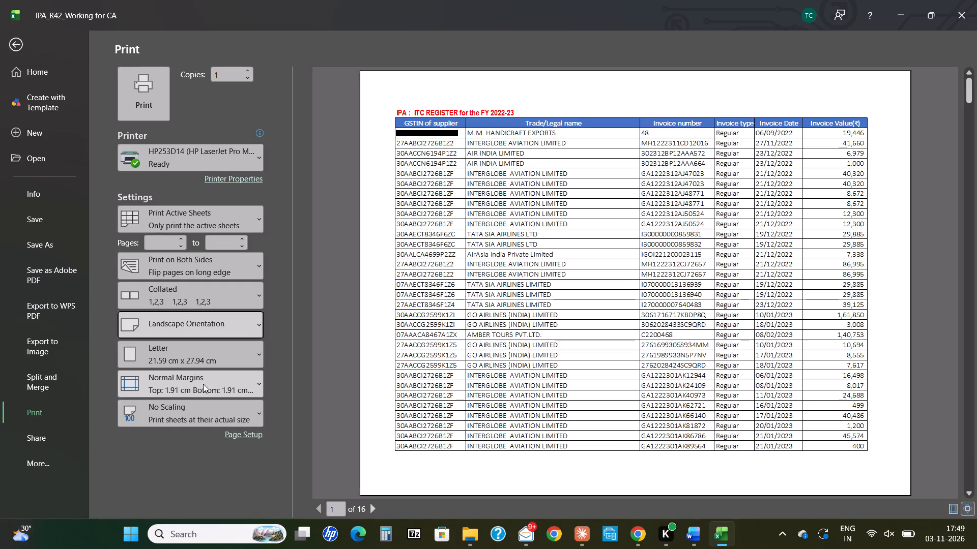
click(216, 378)
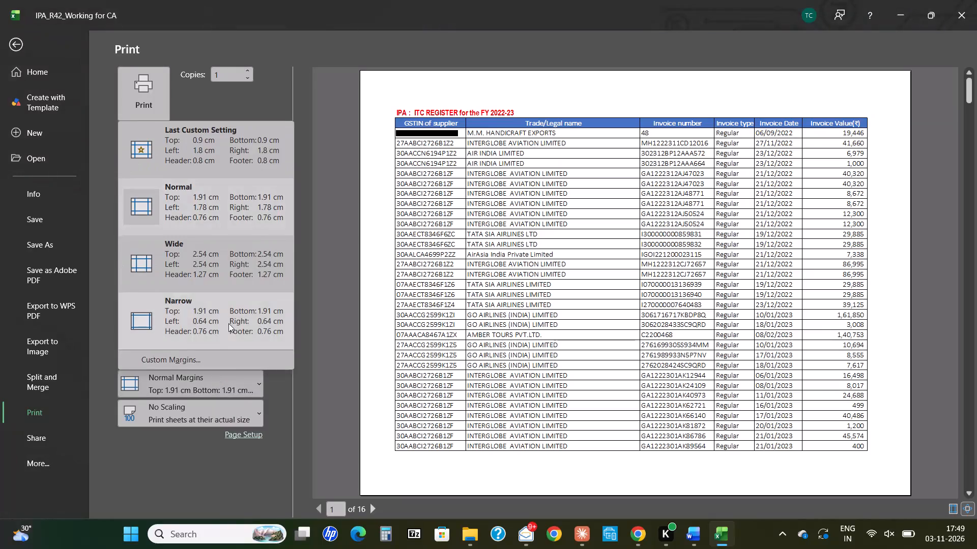
click(228, 323)
click(228, 417)
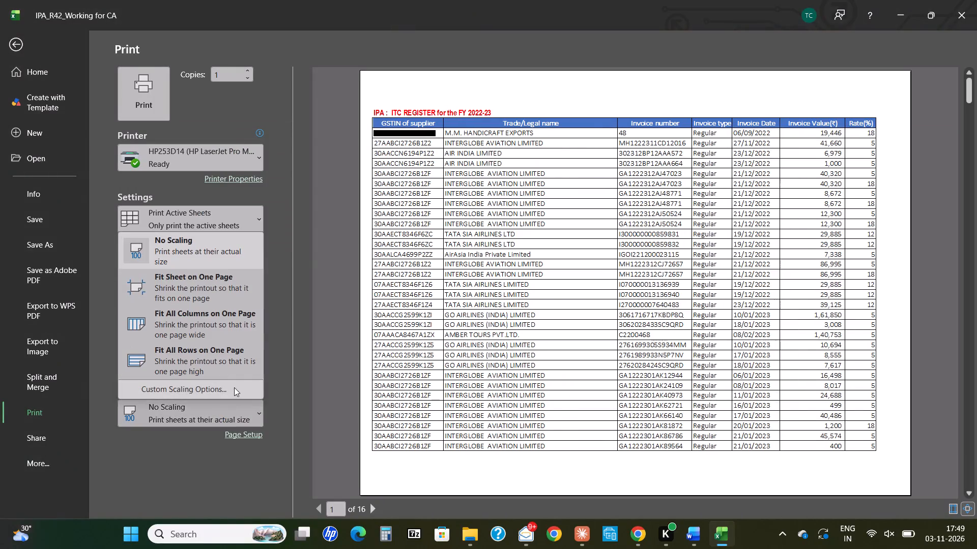
click(250, 330)
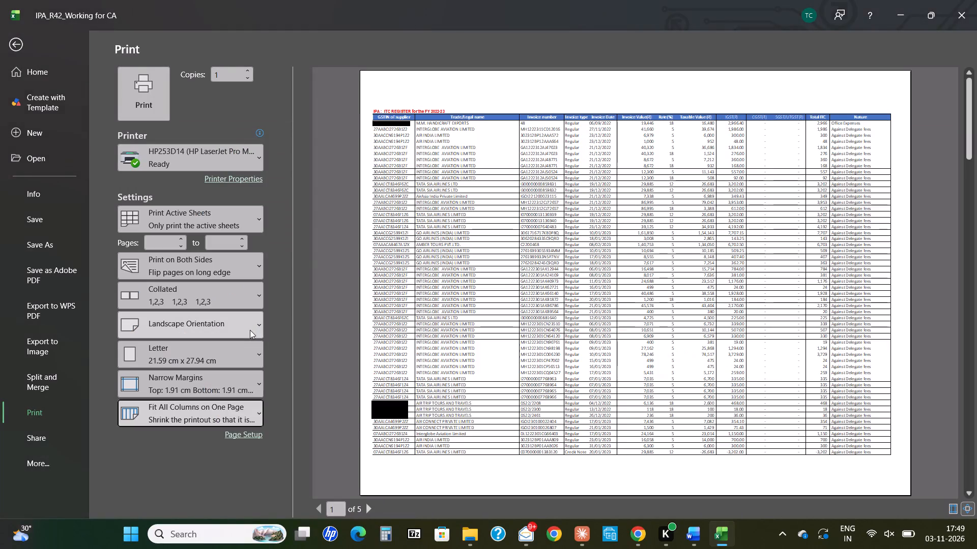
Check the ITC register's print preview up close and print the sheet.
ctrl+scroll(499, 154, up, 3)
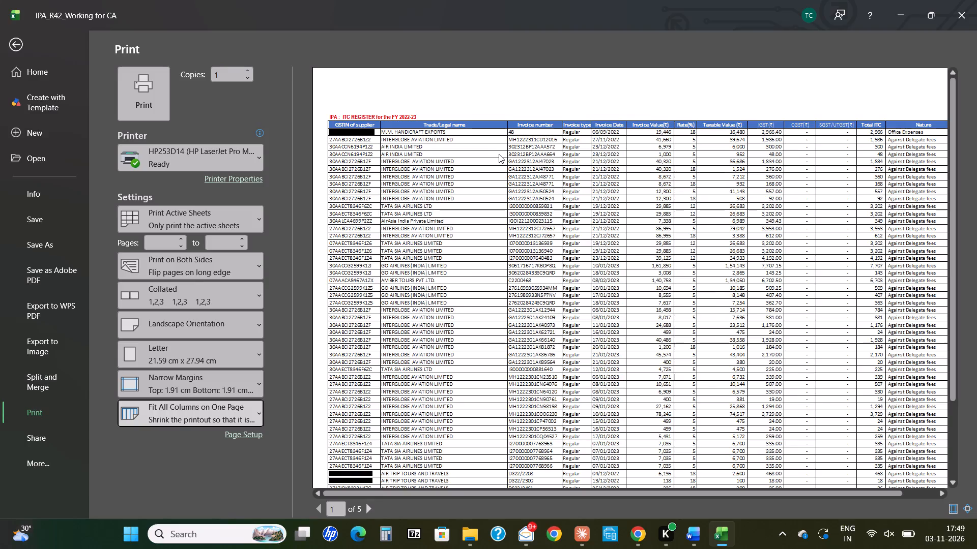
ctrl+scroll(499, 154, down, 1)
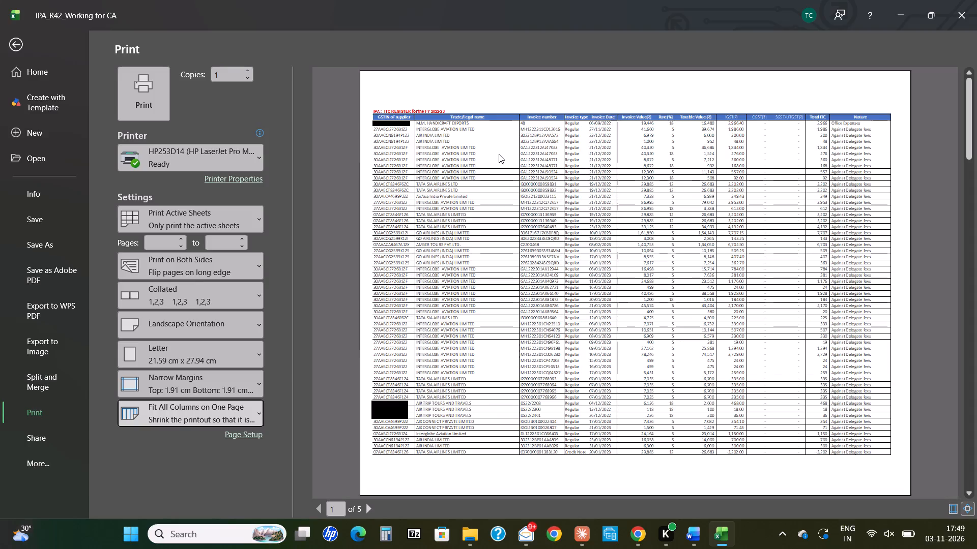
ctrl+scroll(499, 154, up, 1)
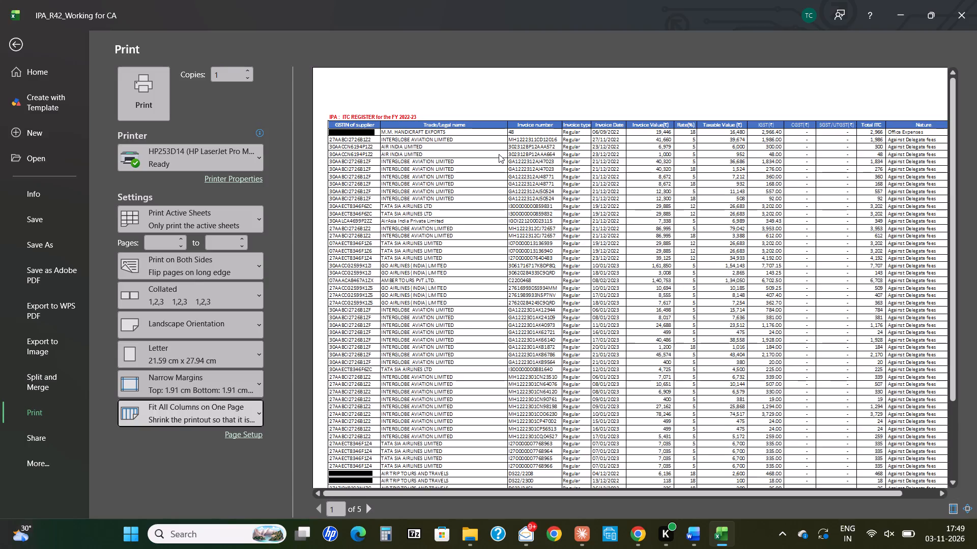
scroll(489, 159, left, 1)
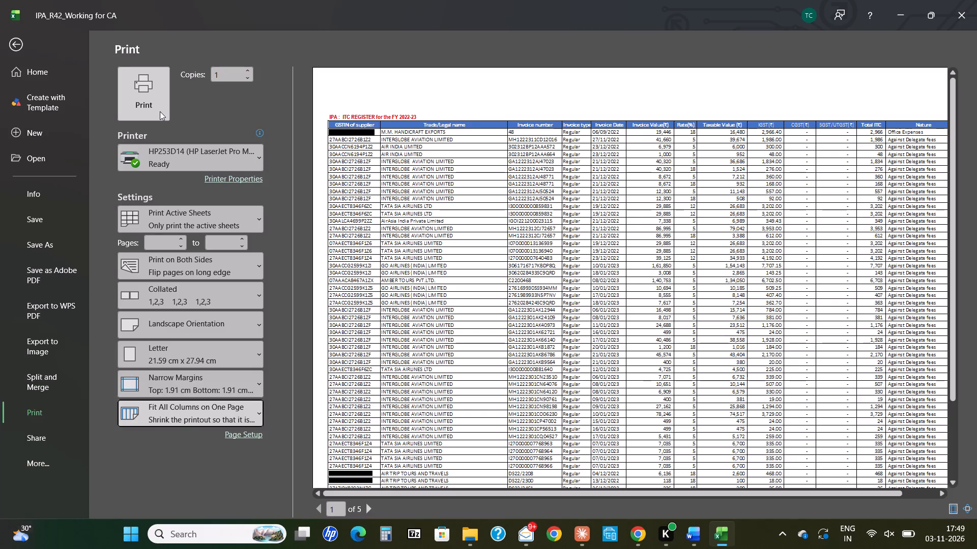
click(160, 111)
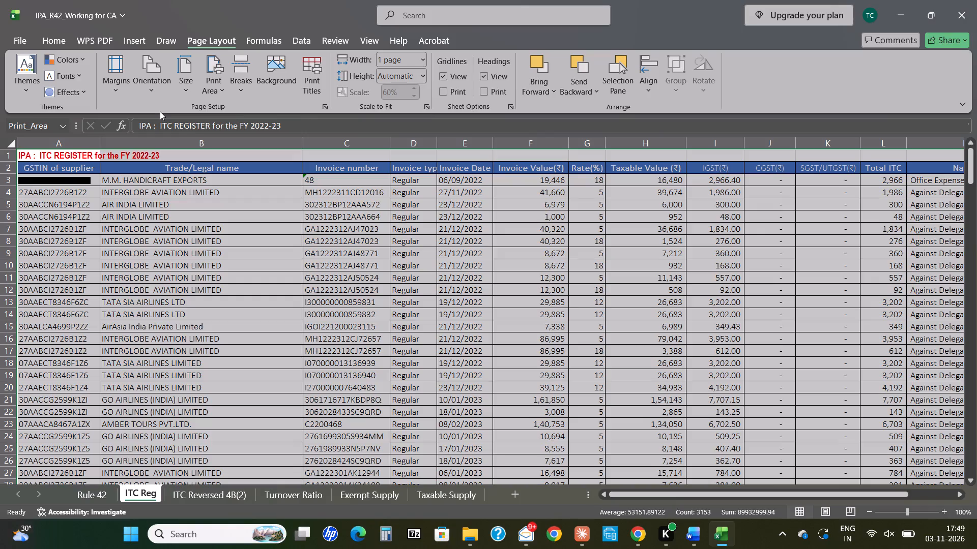
Review the full-page print preview of the Rule 42 certificate sheet, and return to the sheet without printing.
key(ctrl+Page_Up)
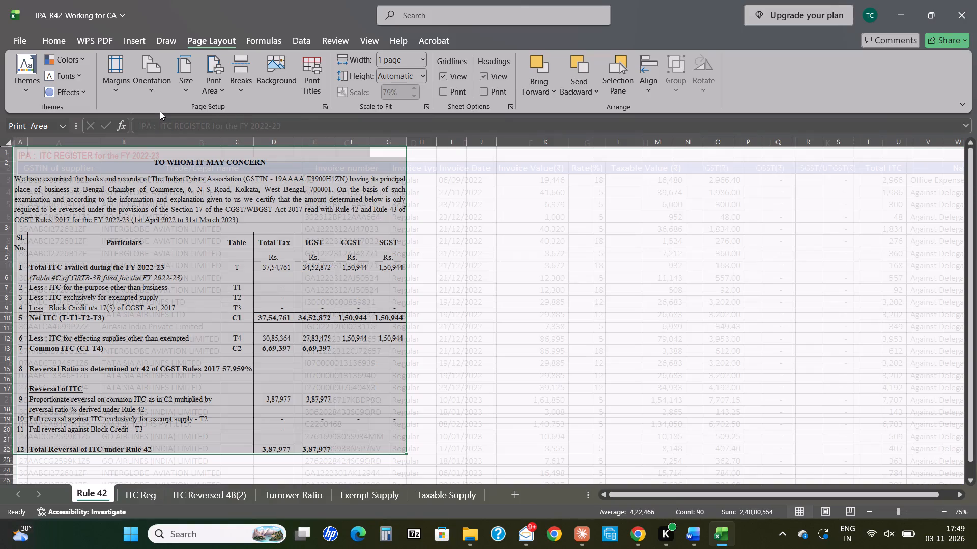
key(ctrl+p)
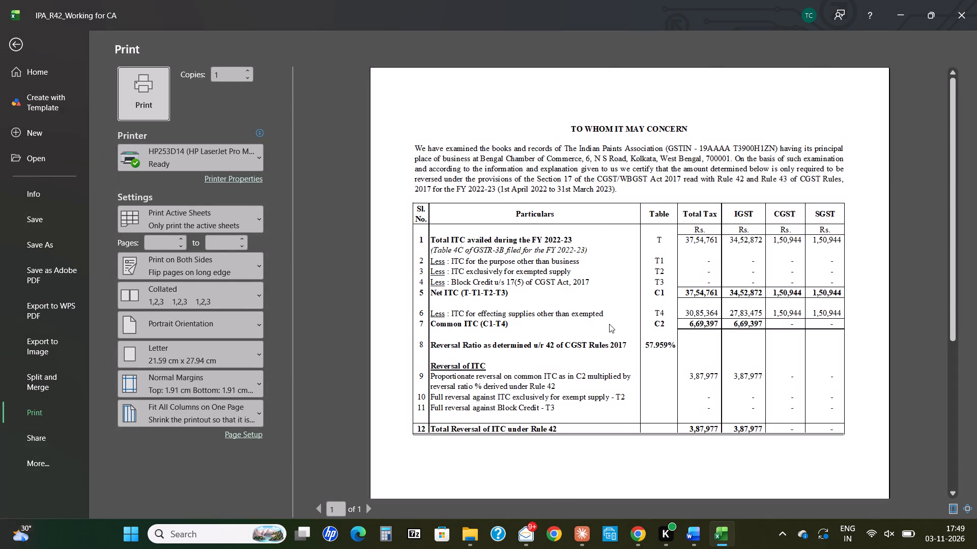
scroll(609, 324, down, 5)
scroll(609, 324, up, 6)
key(ctrl+minus)
key(ctrl+minus)
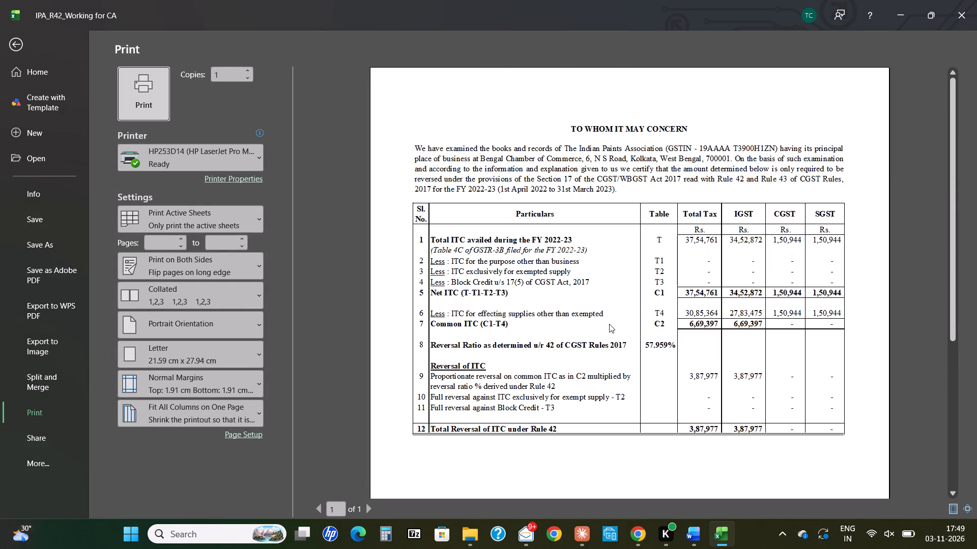
key(ctrl+minus)
key(ctrl+minus)
ctrl+scroll(609, 324, down, 2)
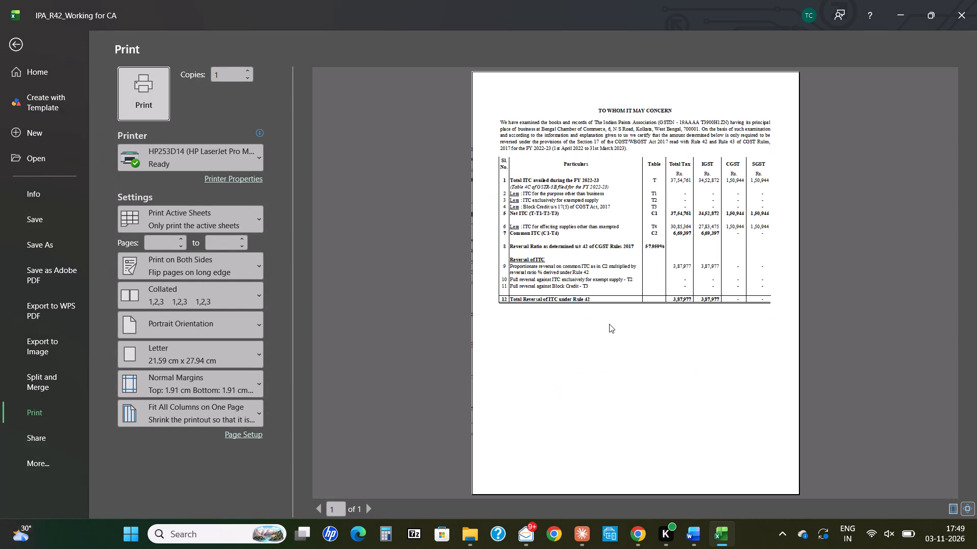
key(Escape)
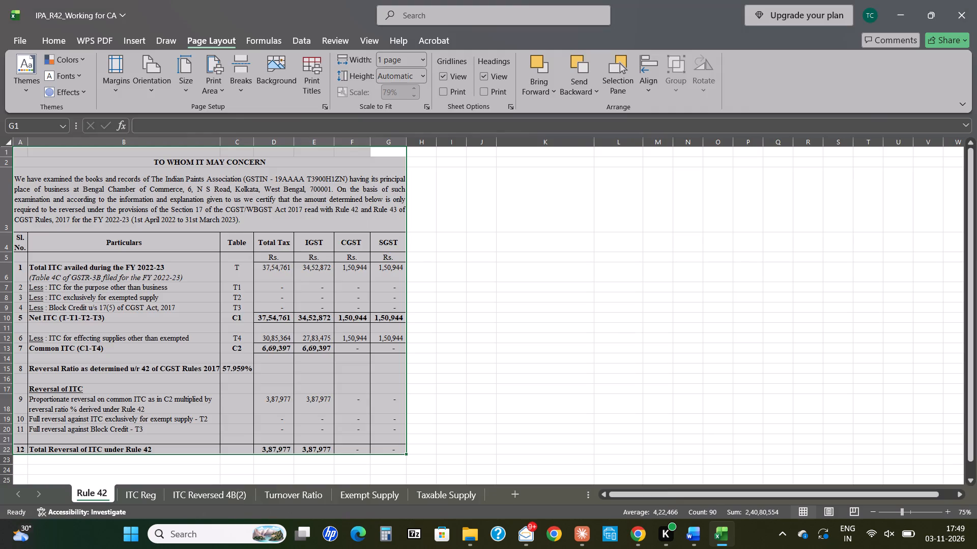
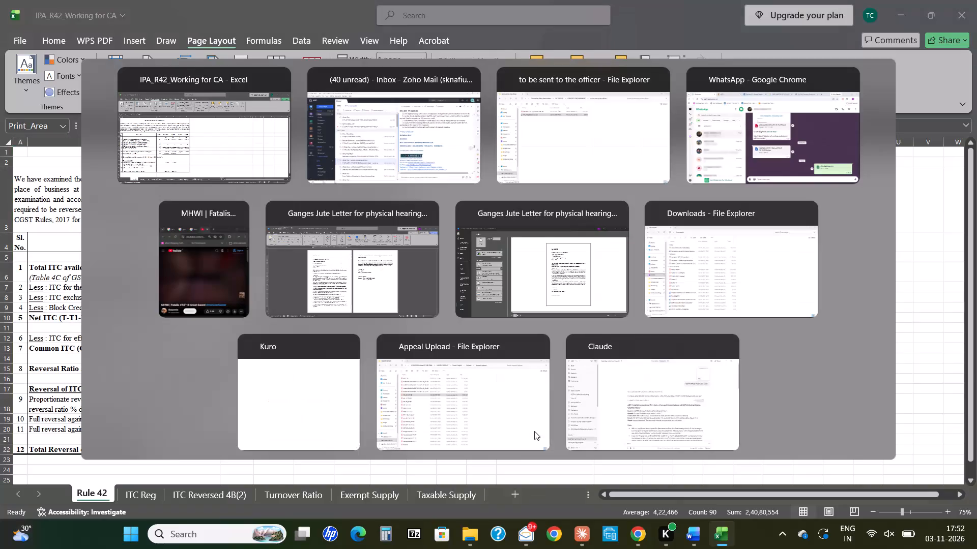
Switch to the Chrome window with the YouTube Fatalis Great Sword video and resume its playback.
key(alt+Tab)
key(alt+Tab)
key(alt+Down)
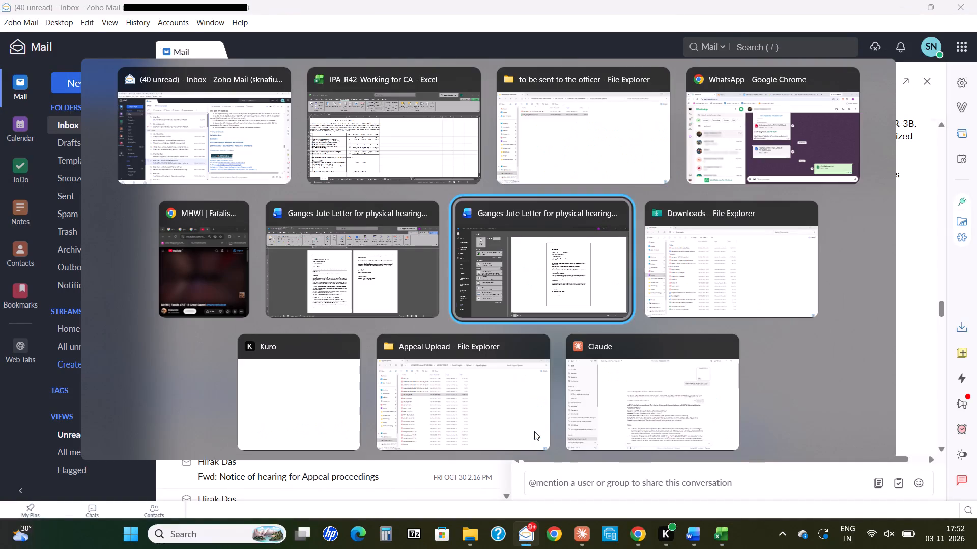
key(alt+Left)
key(alt+Left)
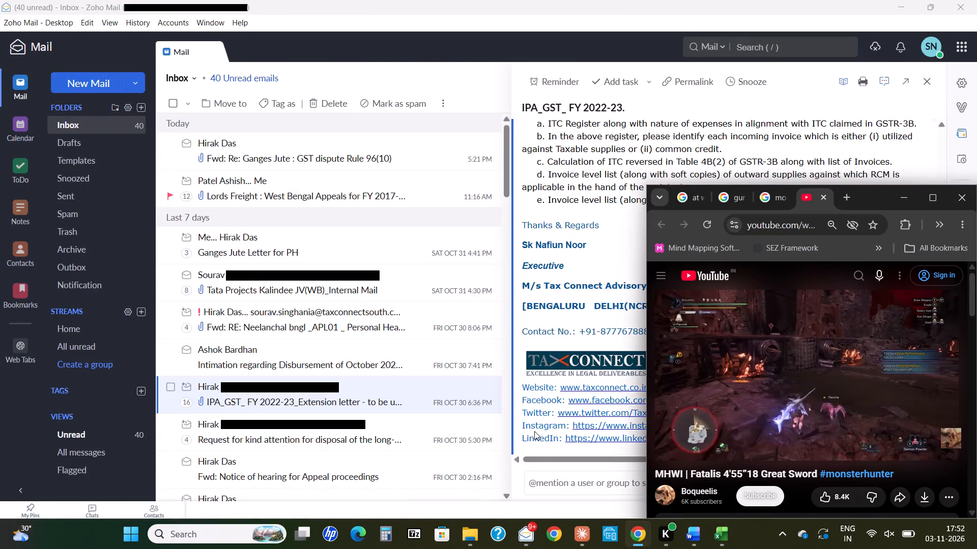
key(space)
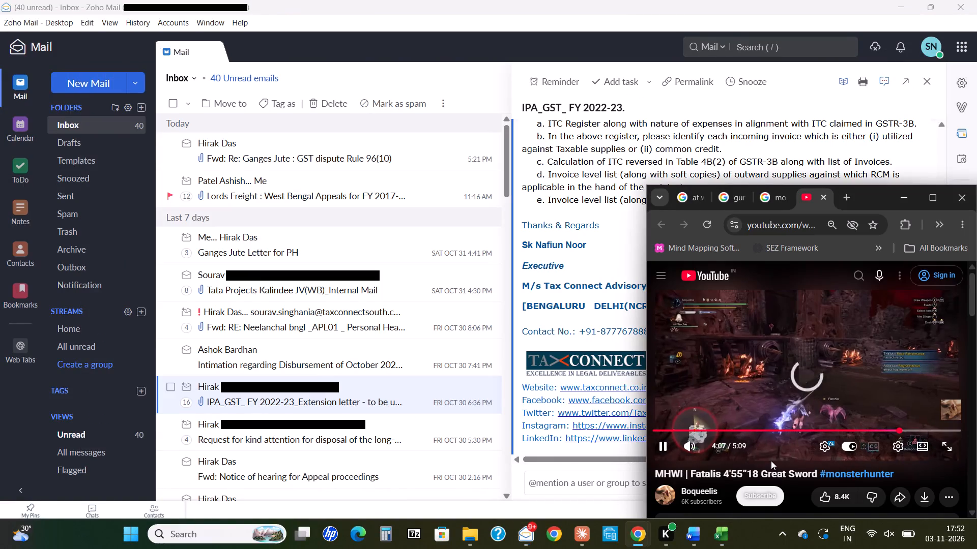
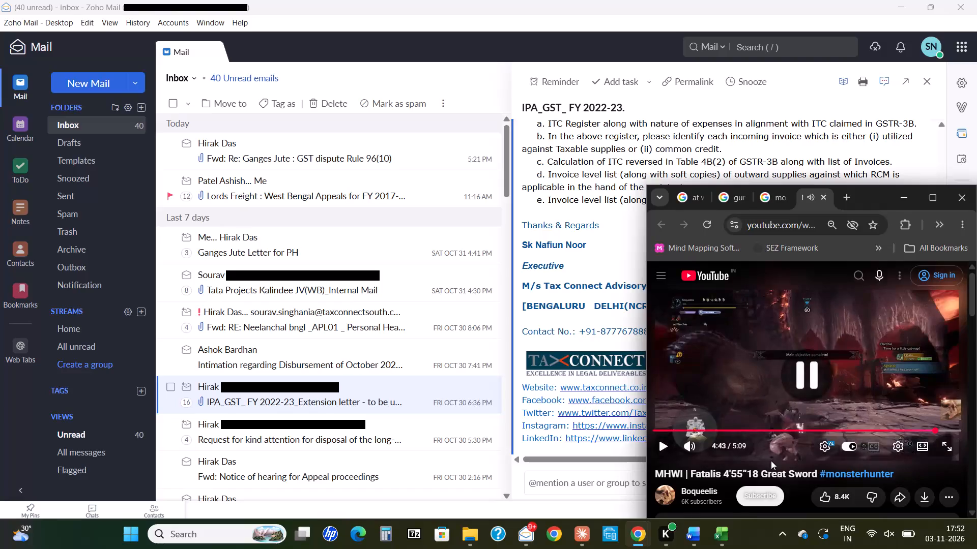
Read the comments under the Fatalis Great Sword video, expanding the reply to the comment about the Halloween smoke machines.
scroll(772, 457, down, 13)
scroll(774, 434, up, 1)
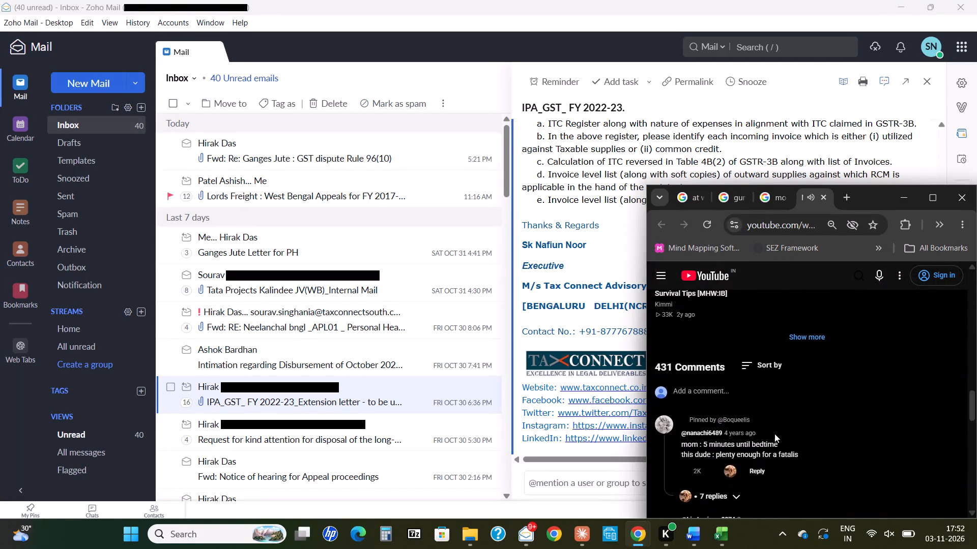
scroll(774, 434, up, 1)
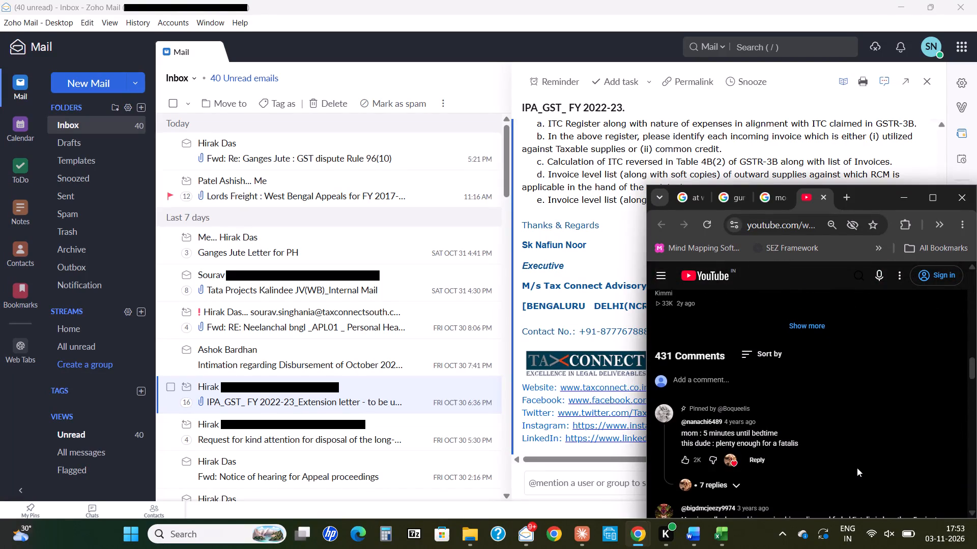
scroll(857, 468, down, 2)
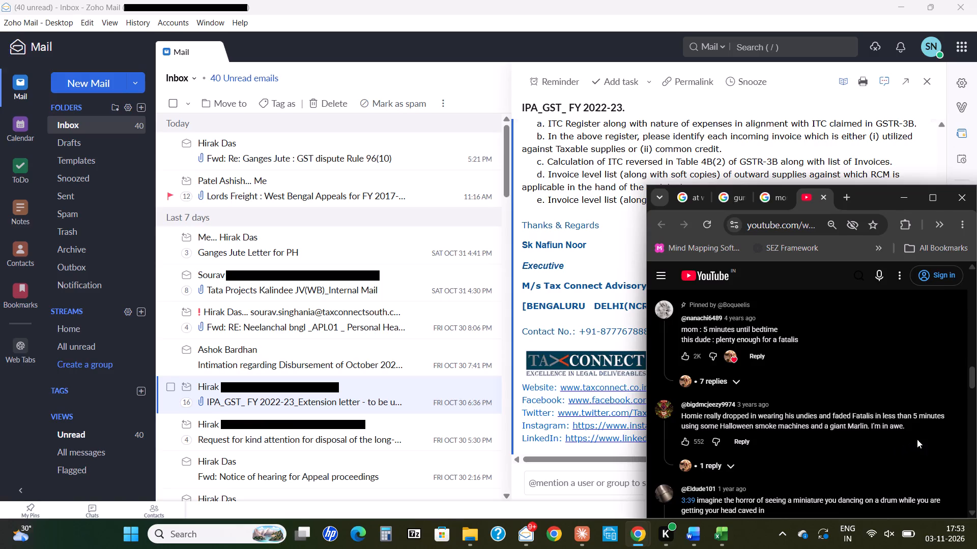
click(726, 464)
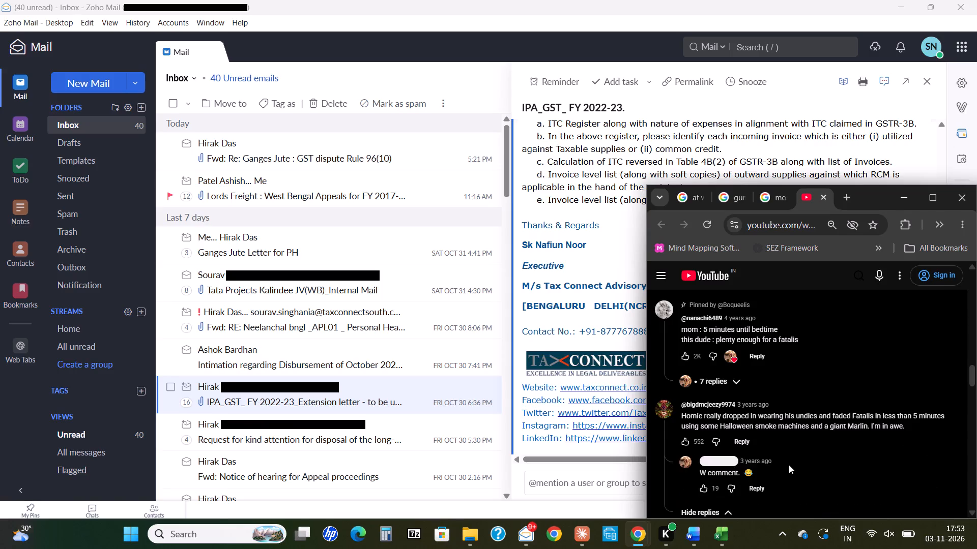
scroll(789, 465, down, 2)
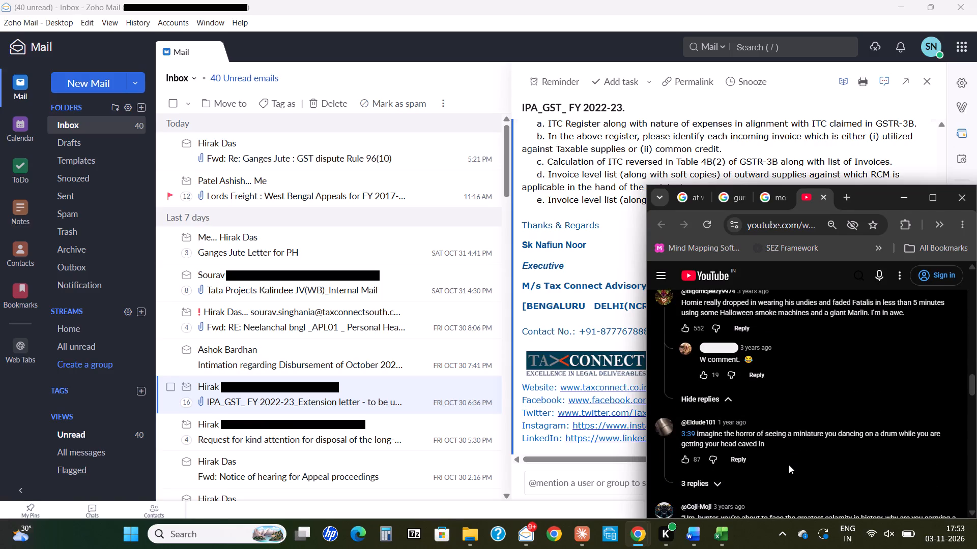
scroll(789, 465, up, 11)
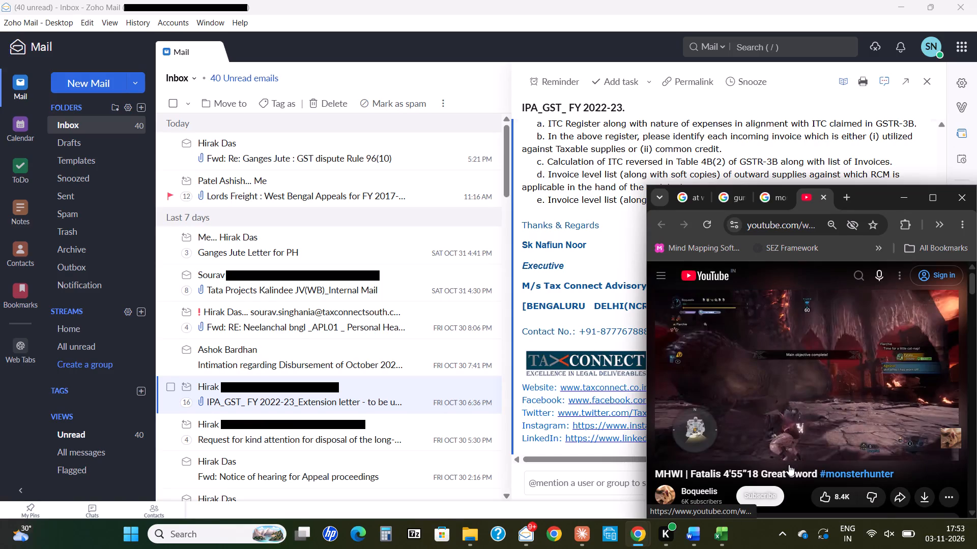
Play the Fatalis video on to its closing equipment screen and pause it there.
key(space)
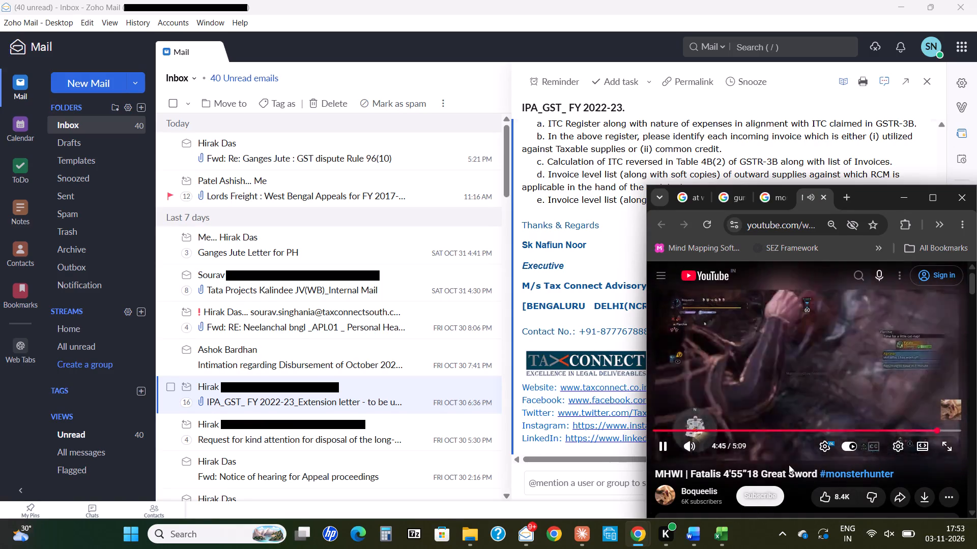
scroll(789, 465, up, 1)
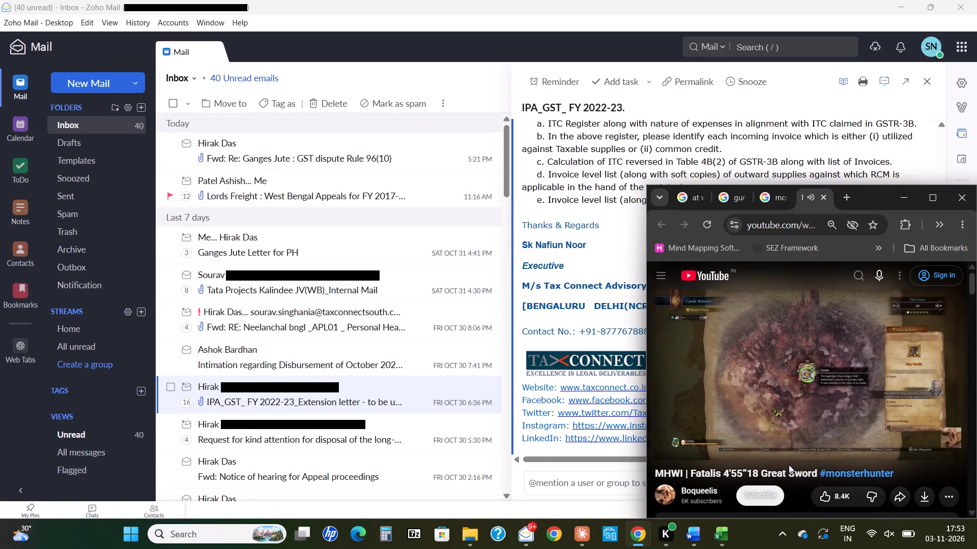
scroll(789, 465, up, 2)
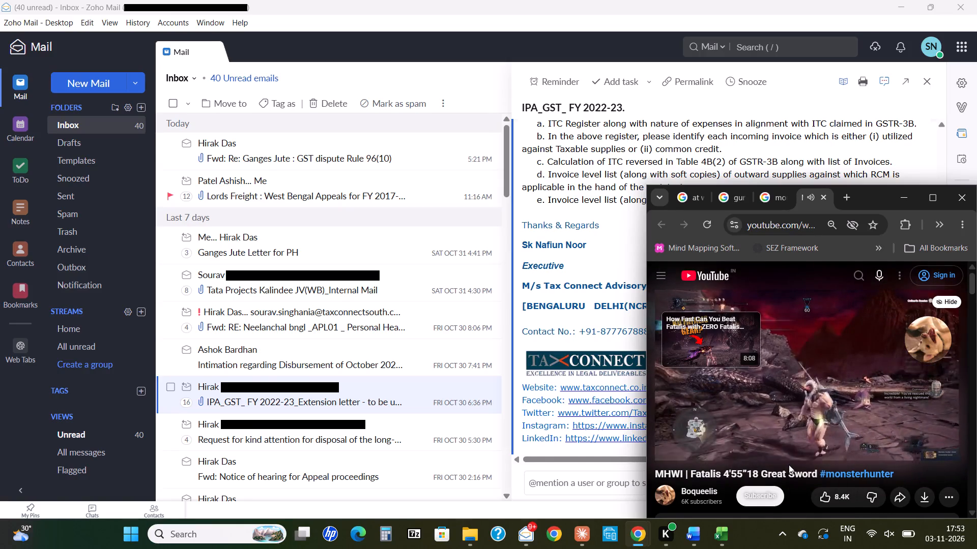
key(space)
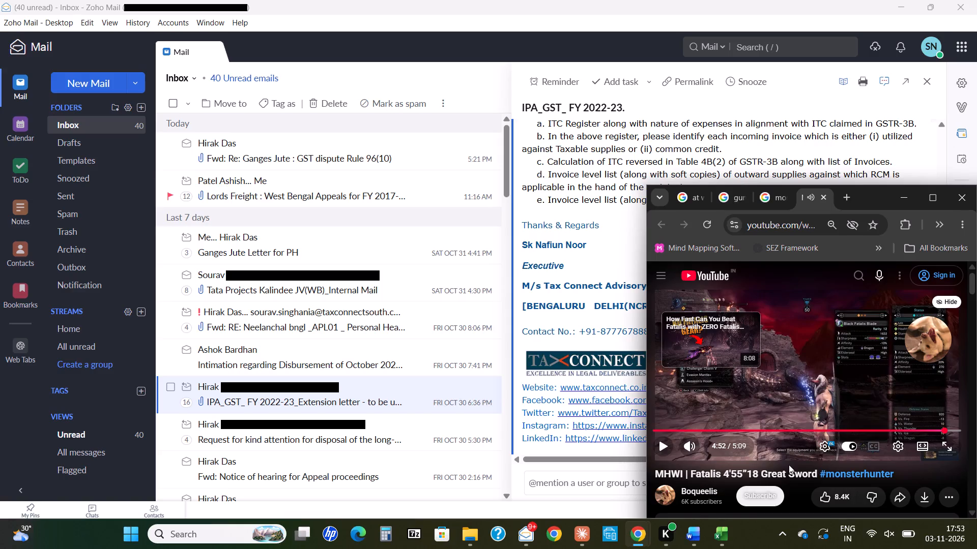
key(space)
key(space)
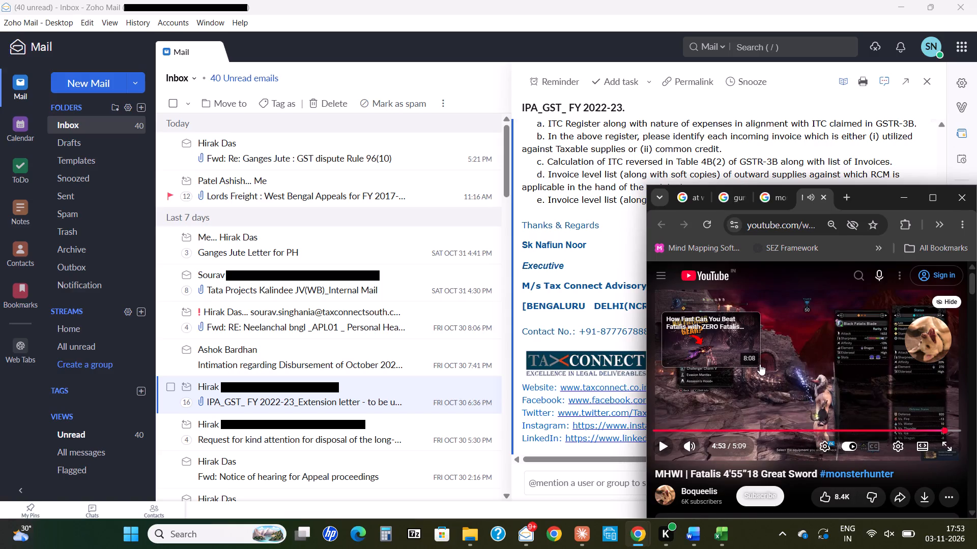
Hide the end-screen overlays on the paused video and examine the equipment list, setting the page zoom to 100%.
scroll(778, 336, right, 1)
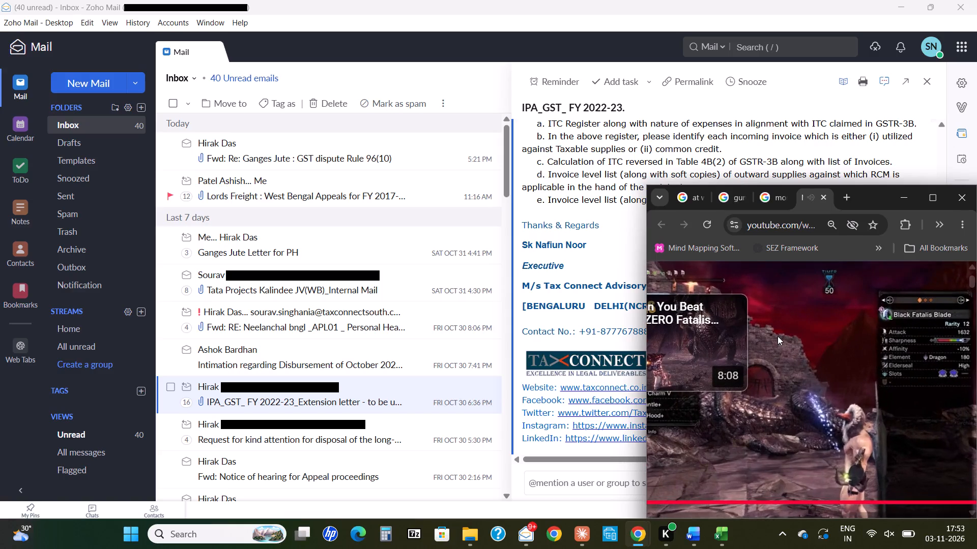
scroll(778, 336, right, 1)
key(ctrl+plus)
key(ctrl+plus)
key(ctrl+plus)
key(ctrl+plus)
key(ctrl+plus)
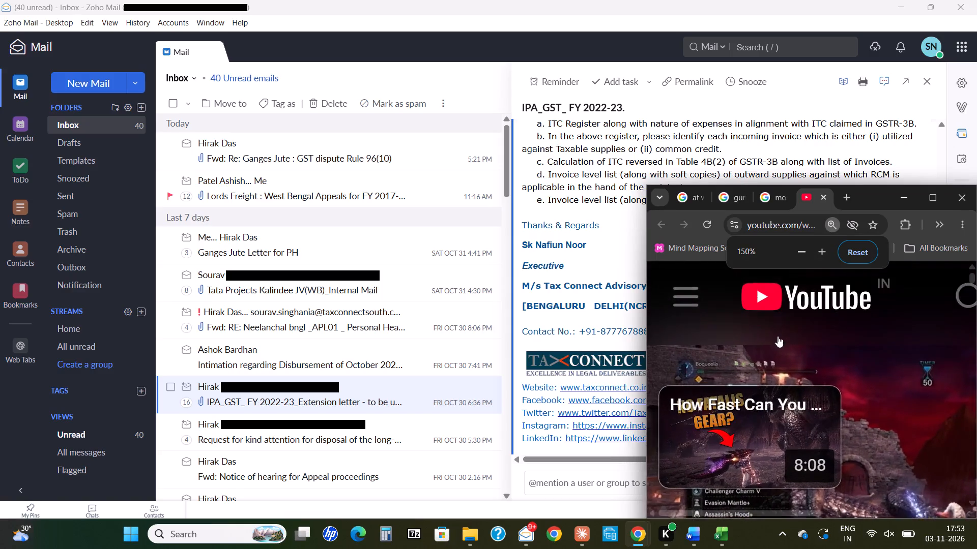
key(ctrl+plus)
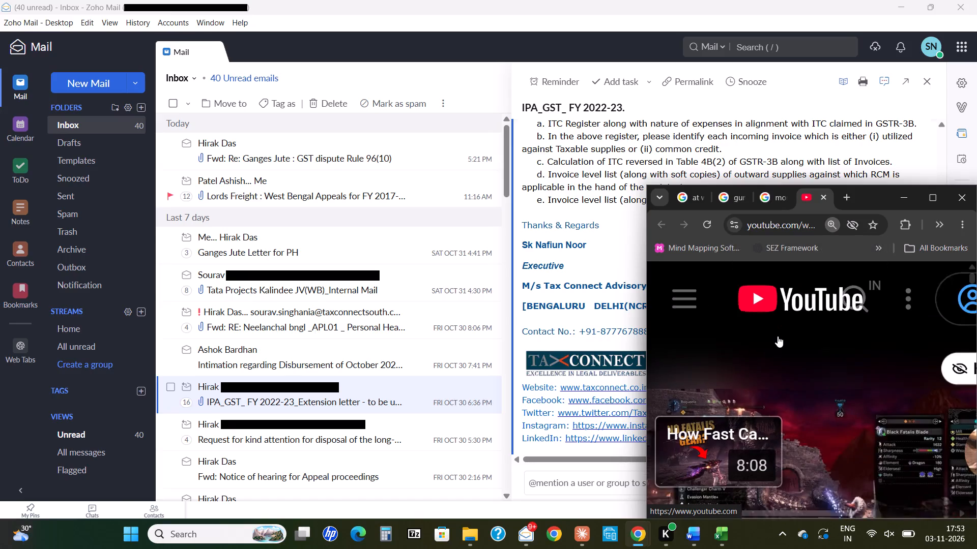
key(ctrl+minus)
key(ctrl+minus)
key(ctrl+minus)
key(ctrl+minus)
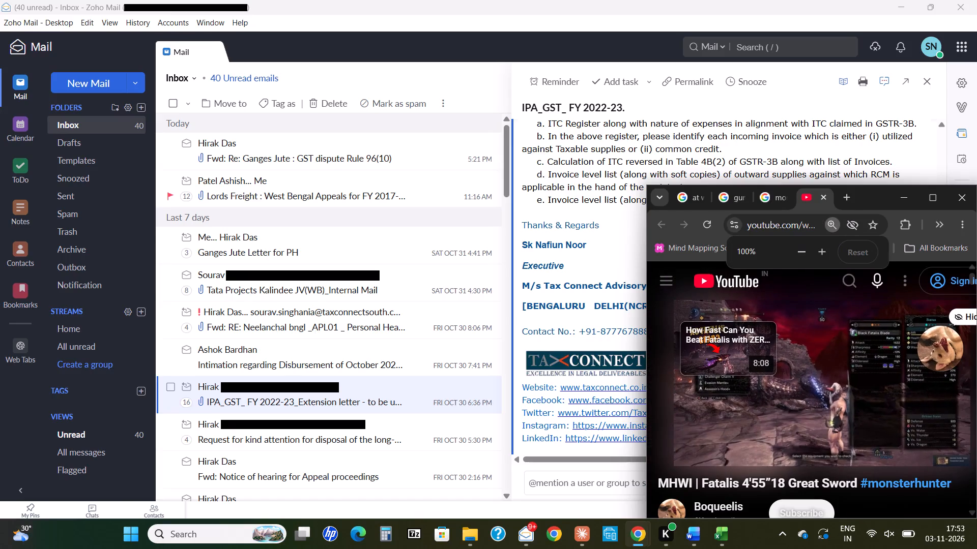
click(963, 316)
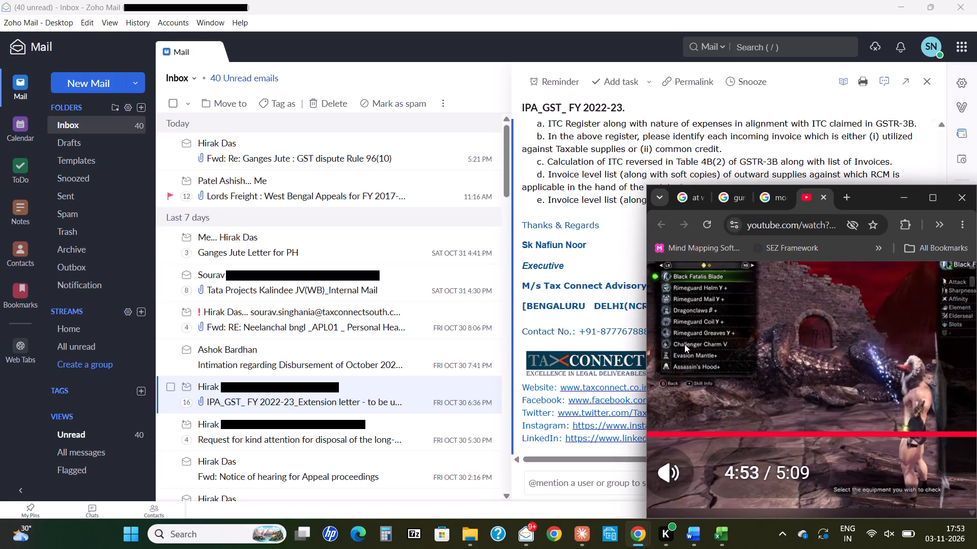
key(ctrl+minus)
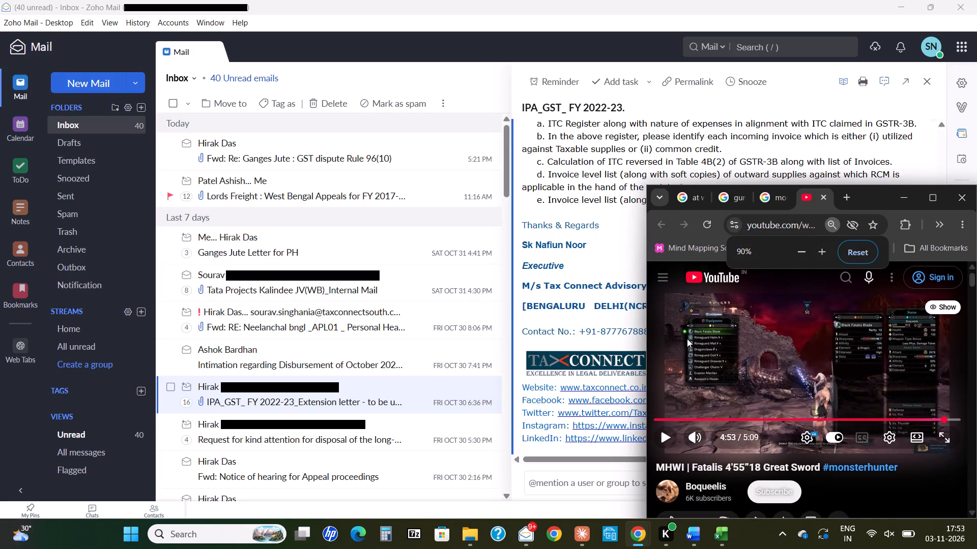
key(ctrl+plus)
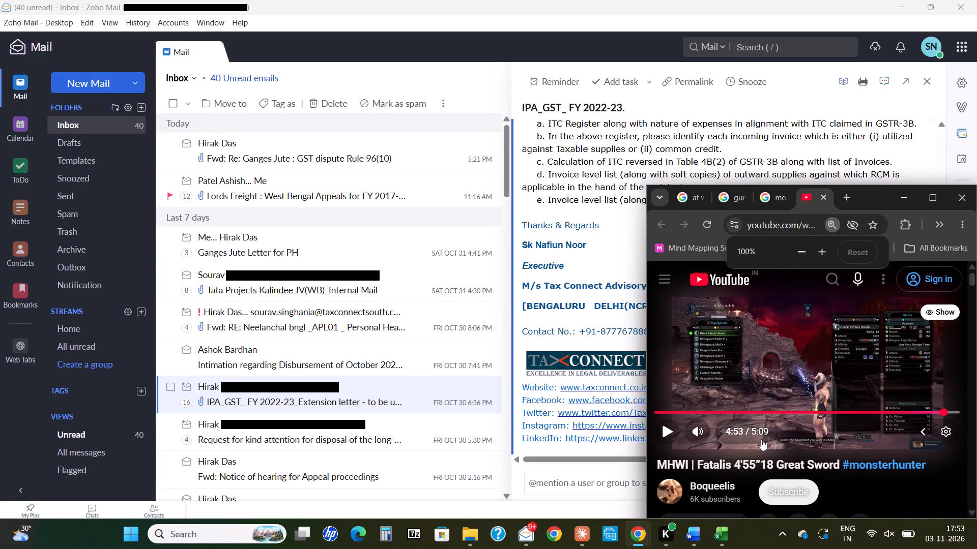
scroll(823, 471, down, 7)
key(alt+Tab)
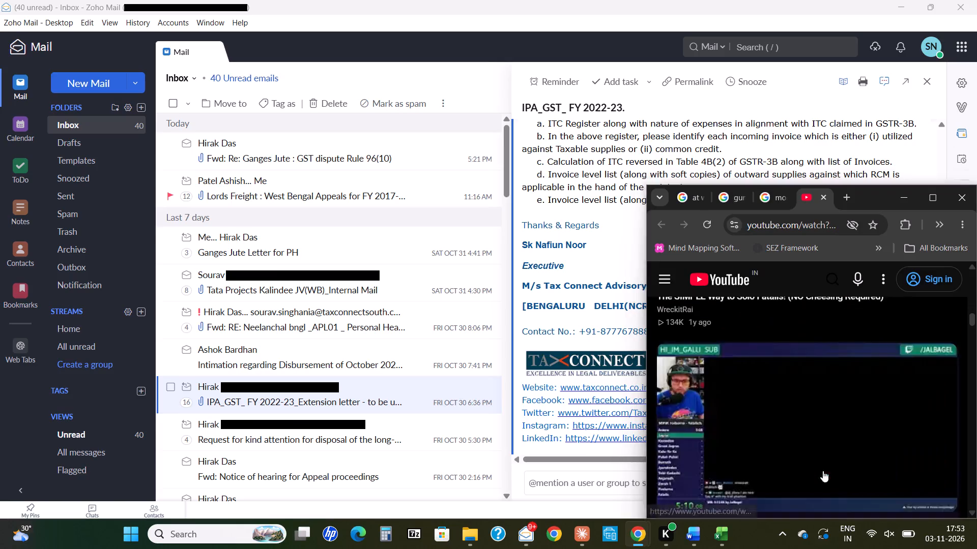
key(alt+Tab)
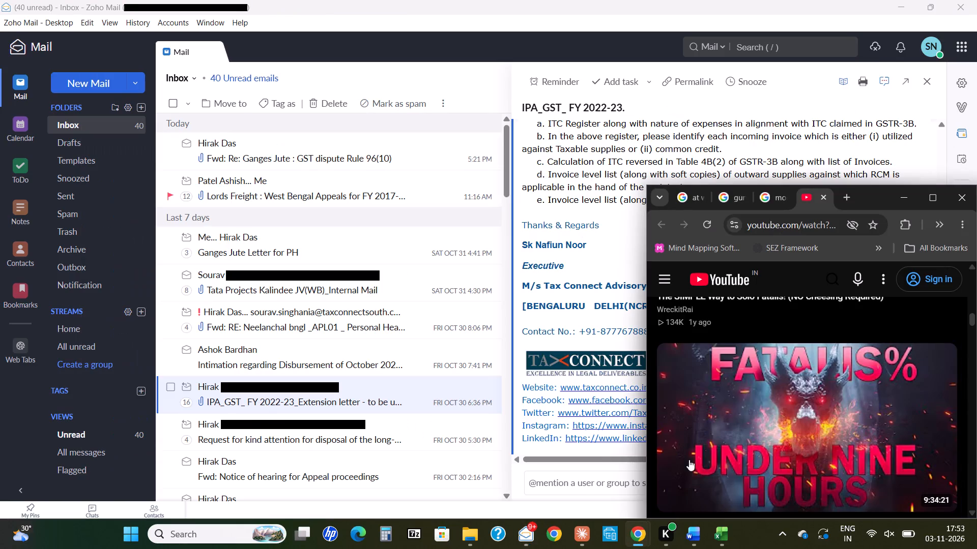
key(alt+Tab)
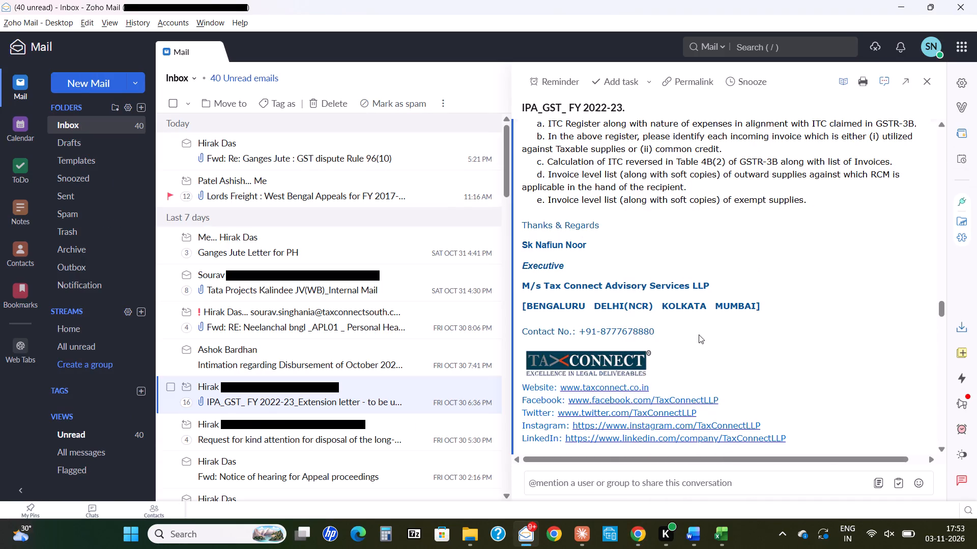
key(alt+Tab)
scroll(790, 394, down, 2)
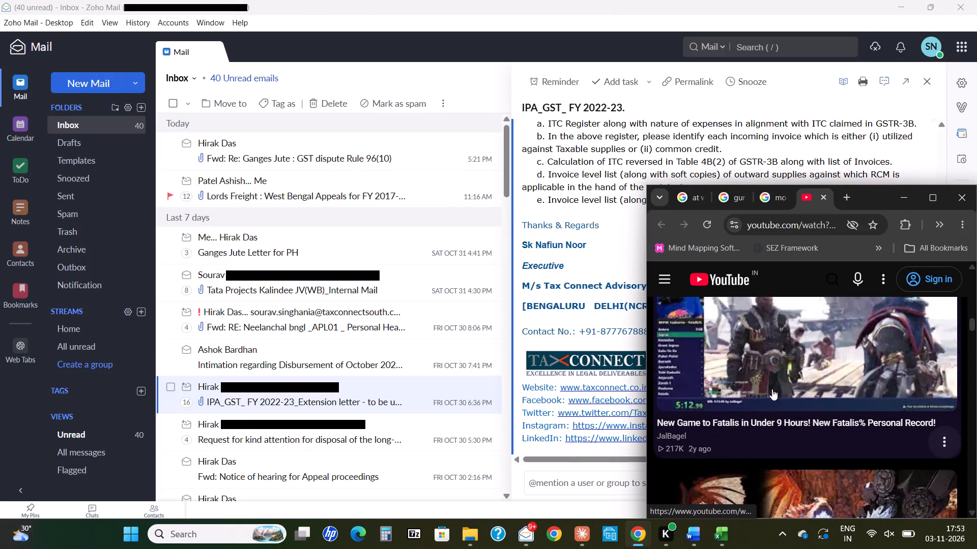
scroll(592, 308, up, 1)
Switch to Zoho Mail and read the IPA_GST FY 2022-23 thread, opening the latest forwarded message for the auditor's suggested certificate wording.
click(592, 308)
scroll(592, 308, up, 1)
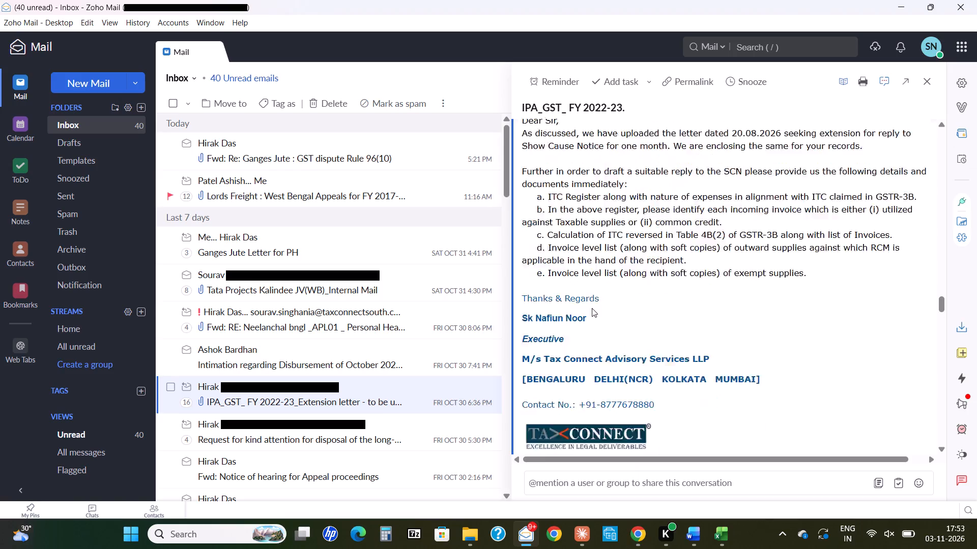
scroll(592, 308, up, 2)
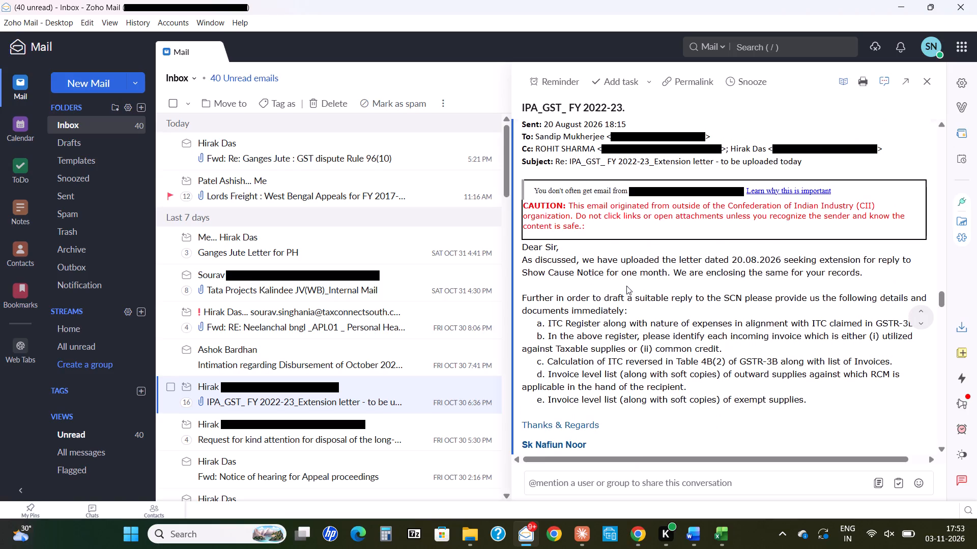
scroll(643, 276, down, 2)
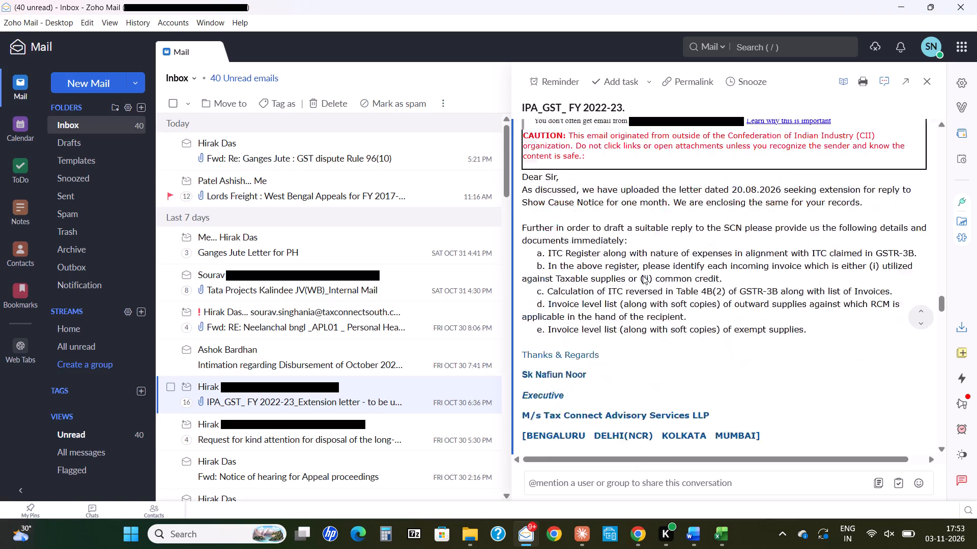
scroll(643, 276, down, 5)
scroll(643, 276, up, 5)
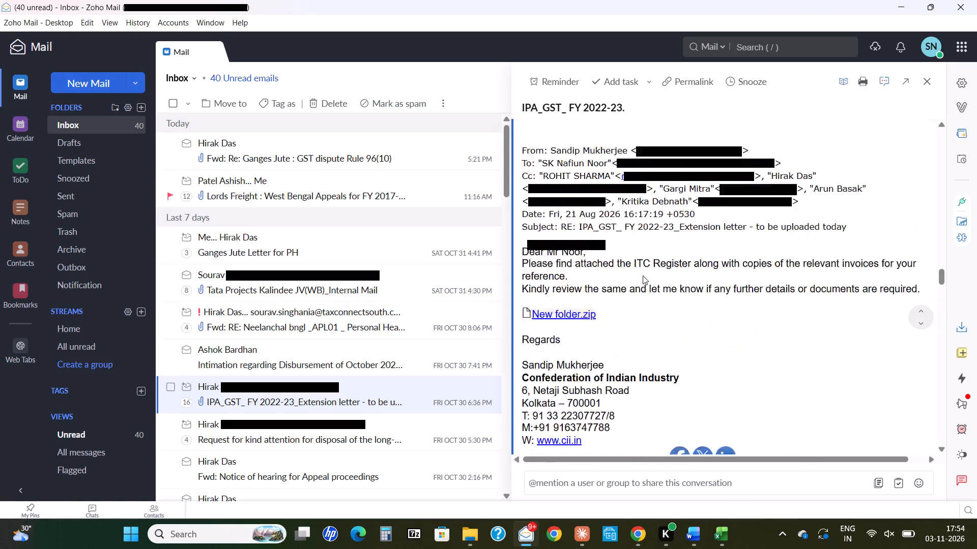
scroll(643, 276, up, 12)
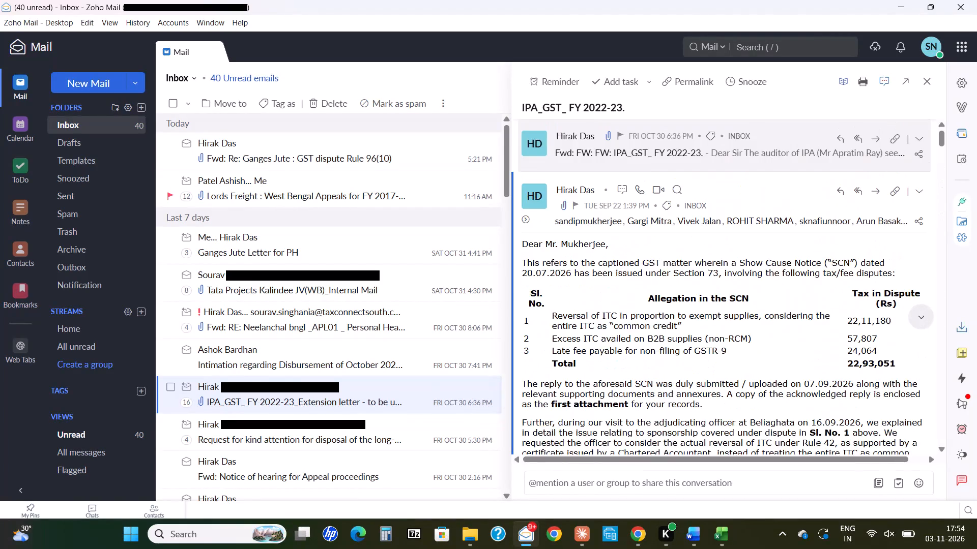
scroll(643, 276, up, 2)
click(655, 171)
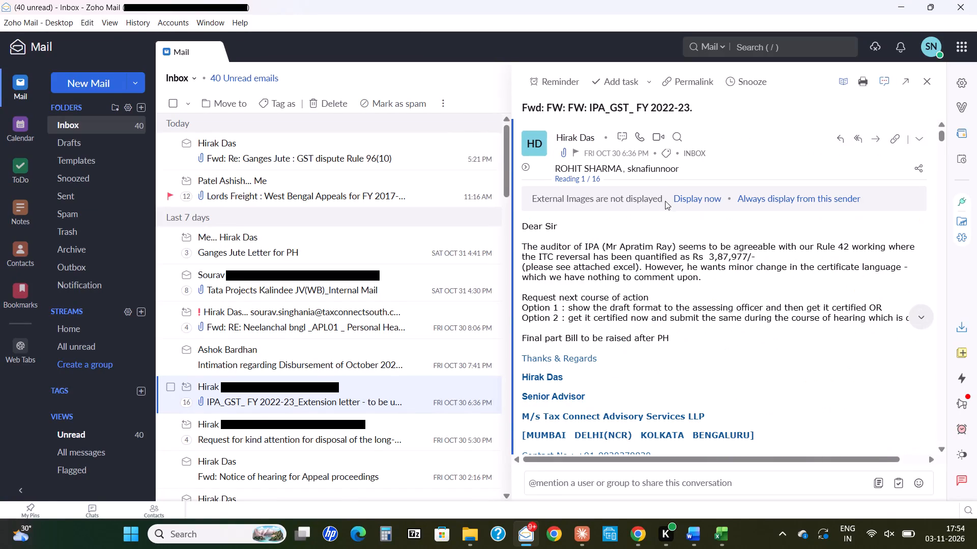
scroll(707, 321, down, 5)
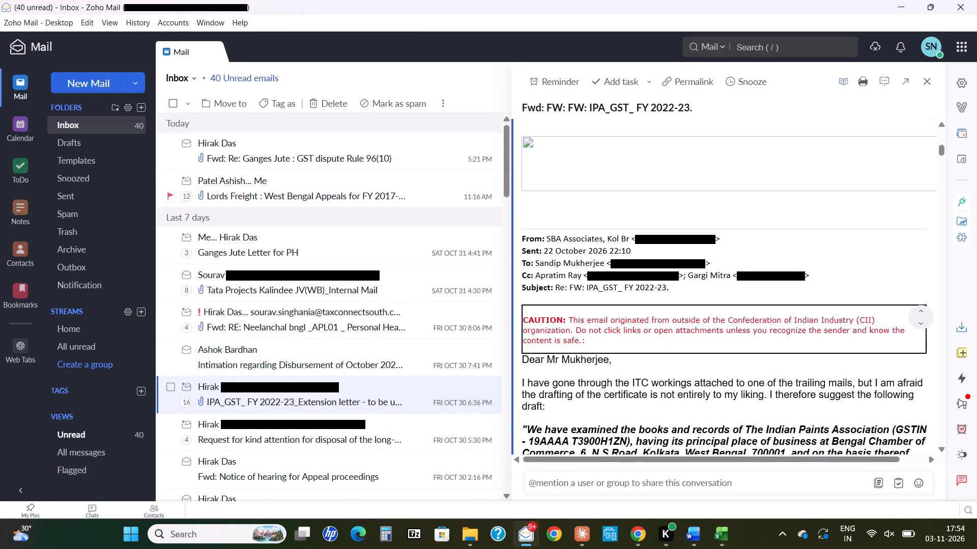
scroll(707, 321, down, 3)
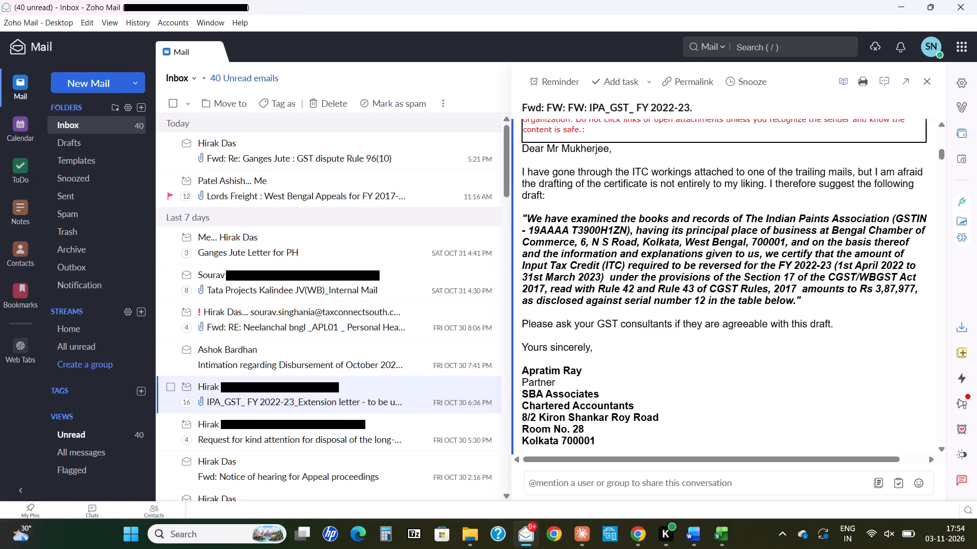
Switch to the IPA_R42_Working for CA workbook and remove the space inside the GSTIN in the Rule 42 certificate paragraph.
key(alt+Tab)
key(alt+Tab)
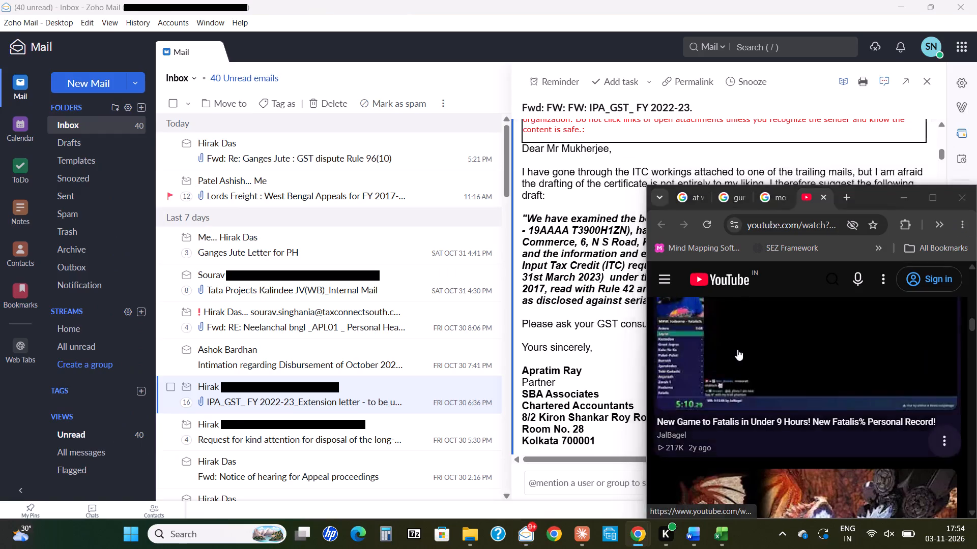
key(alt+Tab)
key(alt+Tab)
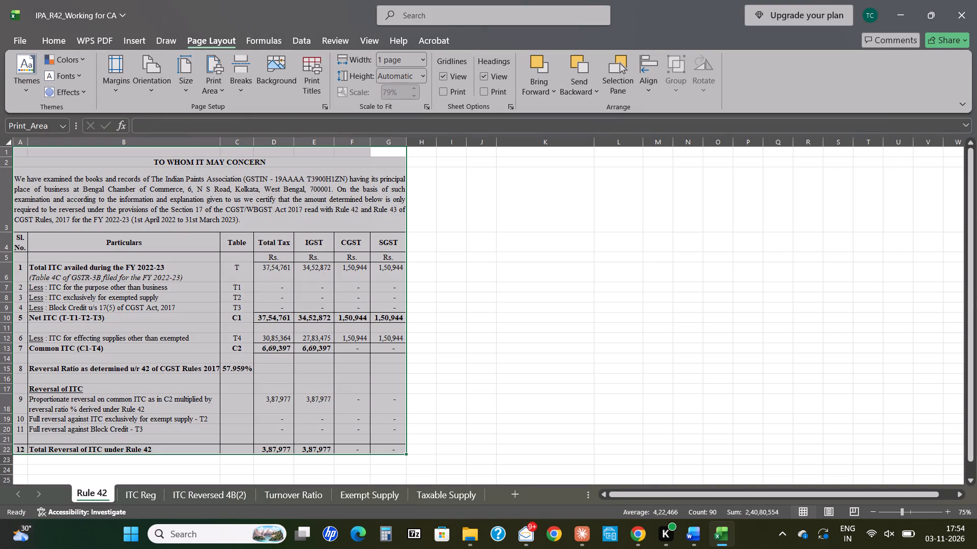
double_click(305, 177)
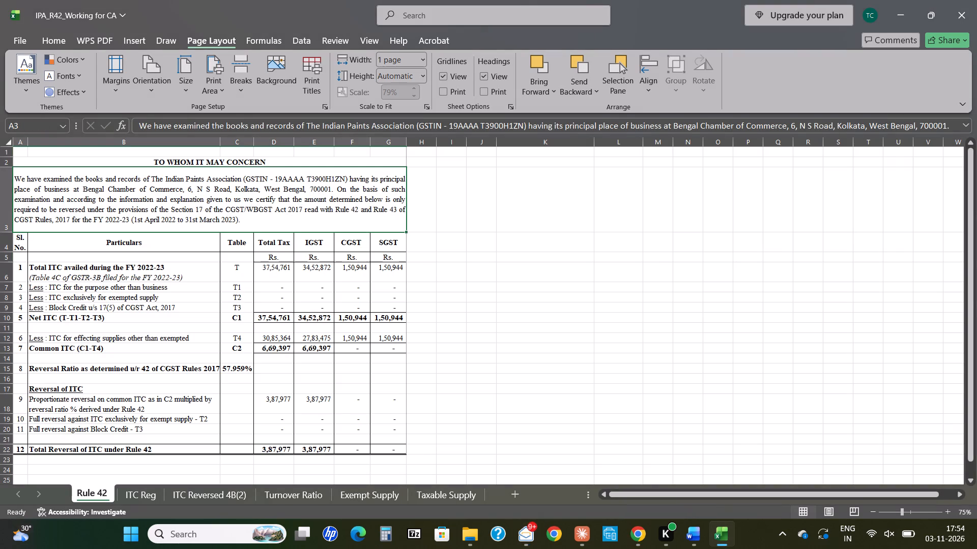
key(BackSpace)
key(Return)
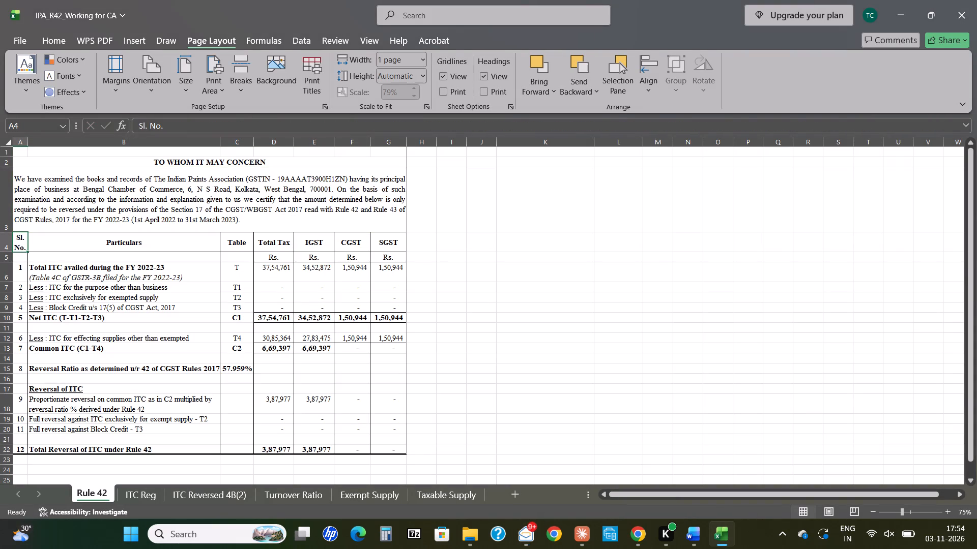
Print one copy of the Rule 42 sheet.
key(ctrl+p)
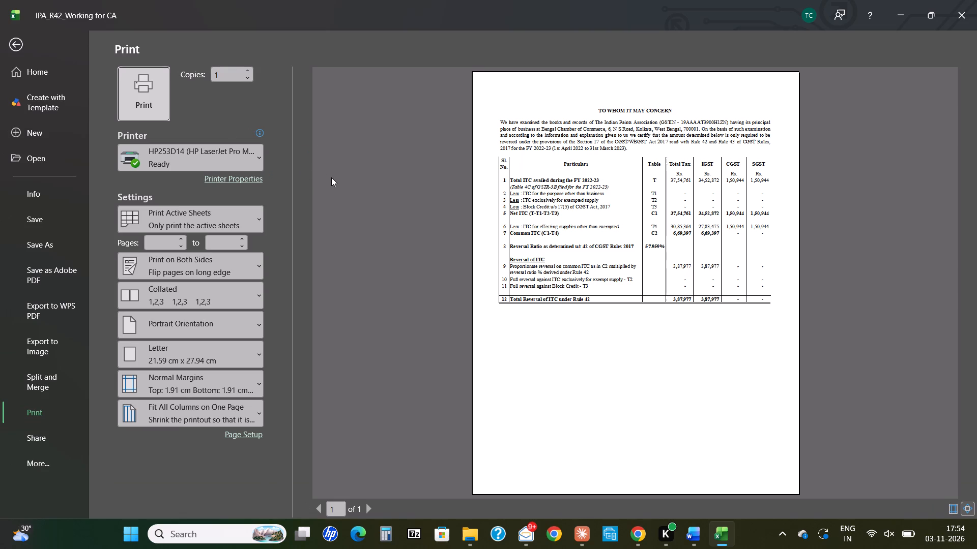
click(151, 104)
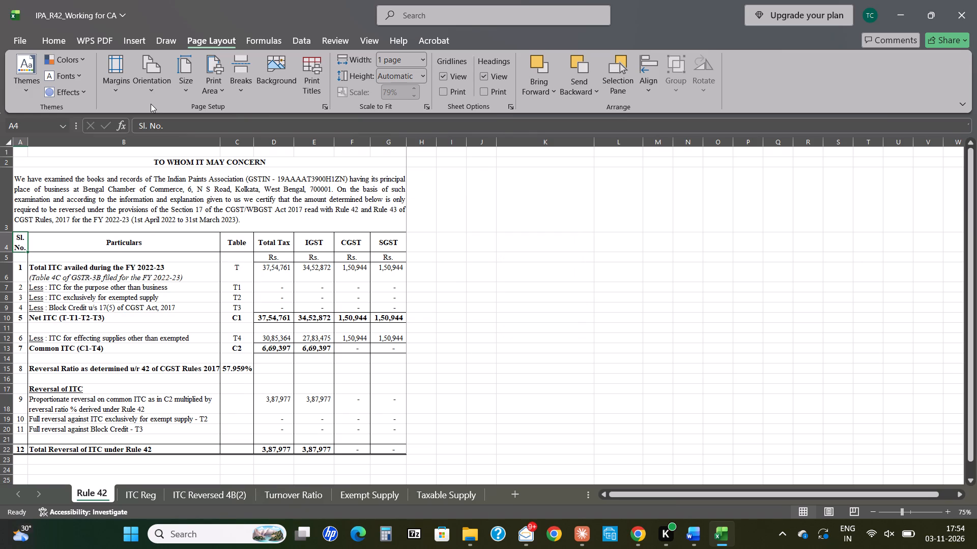
Switch back to Zoho Mail to view the auditor's suggested certificate wording.
key(alt+Tab)
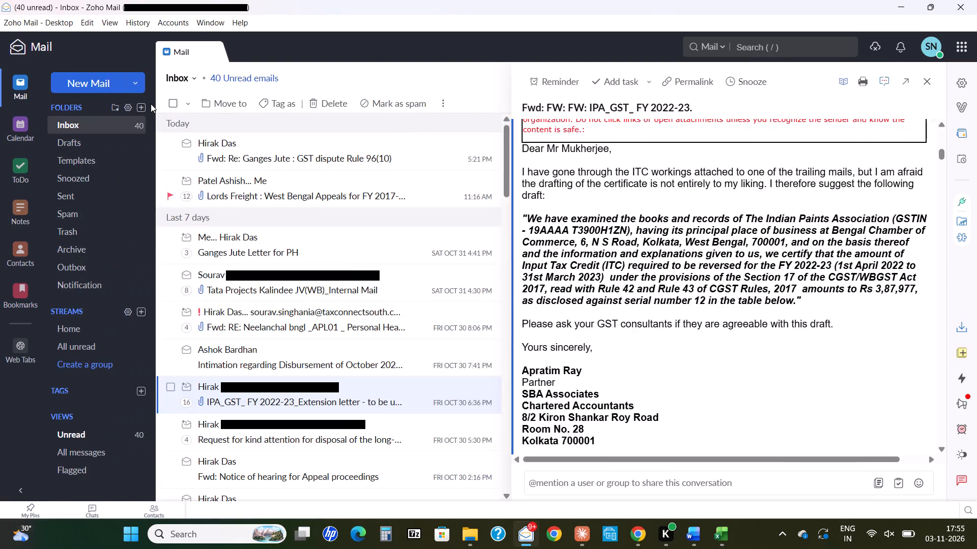
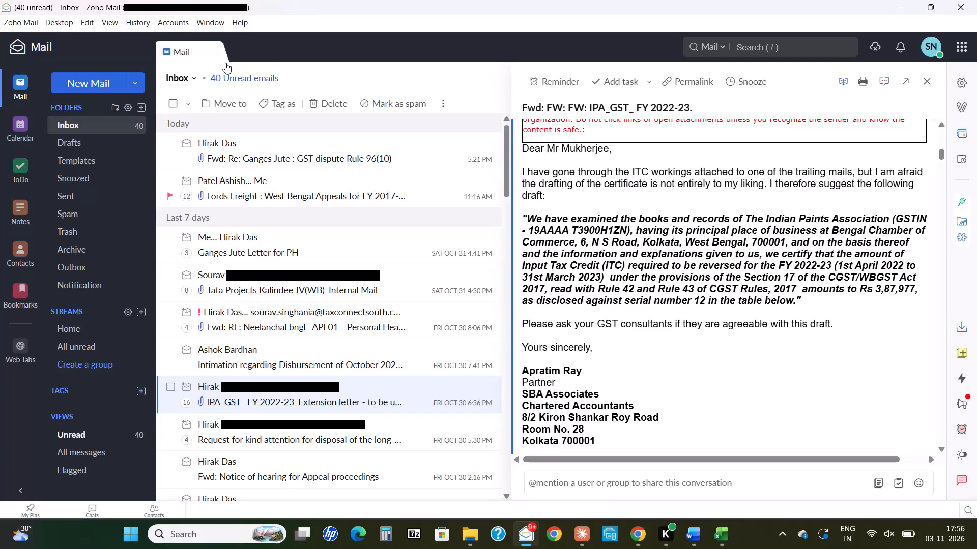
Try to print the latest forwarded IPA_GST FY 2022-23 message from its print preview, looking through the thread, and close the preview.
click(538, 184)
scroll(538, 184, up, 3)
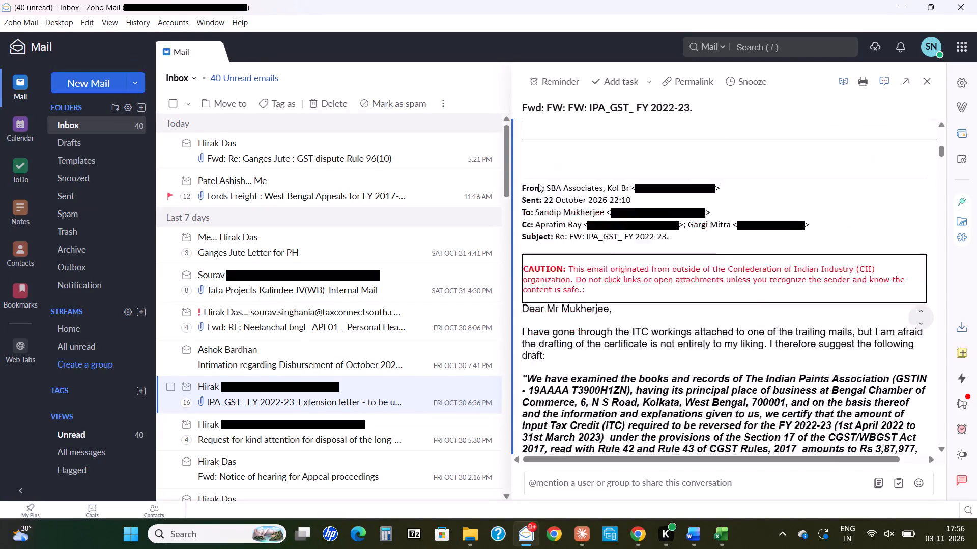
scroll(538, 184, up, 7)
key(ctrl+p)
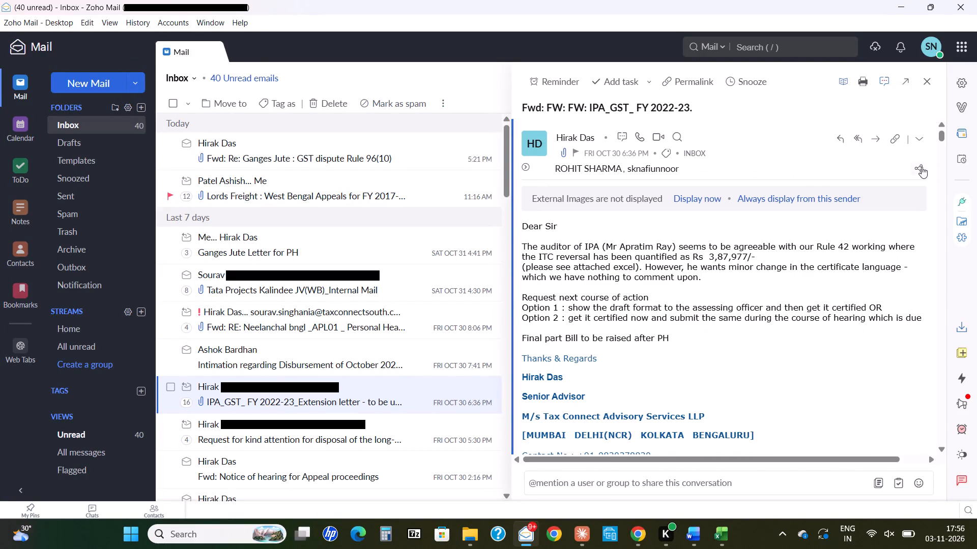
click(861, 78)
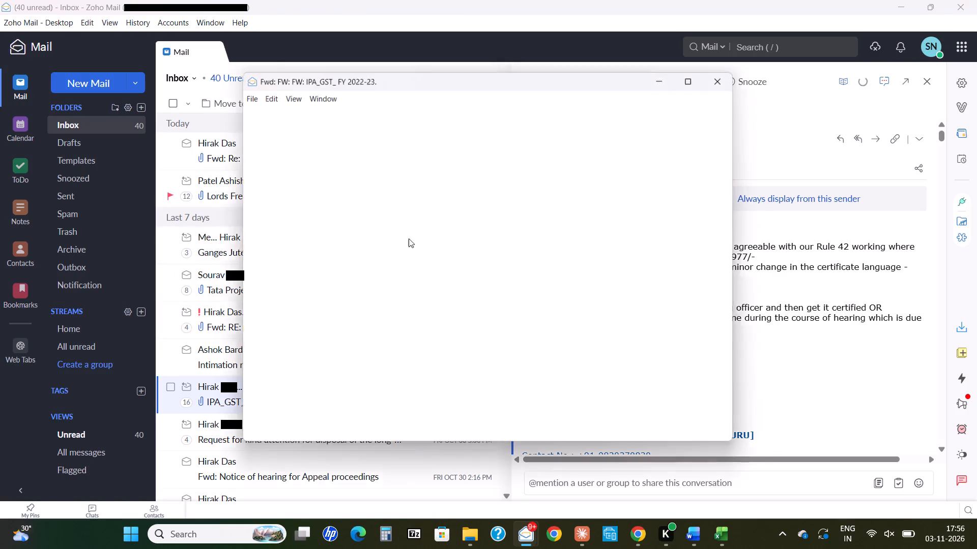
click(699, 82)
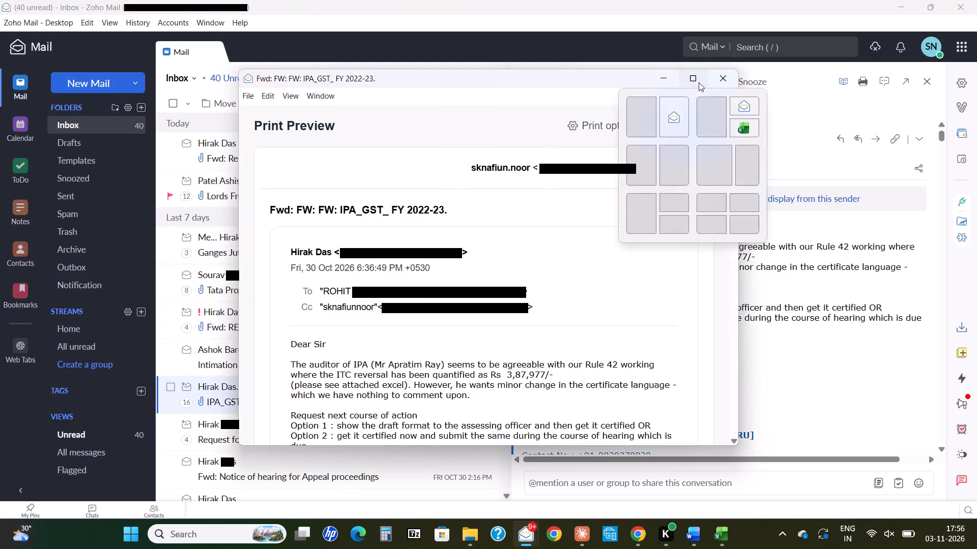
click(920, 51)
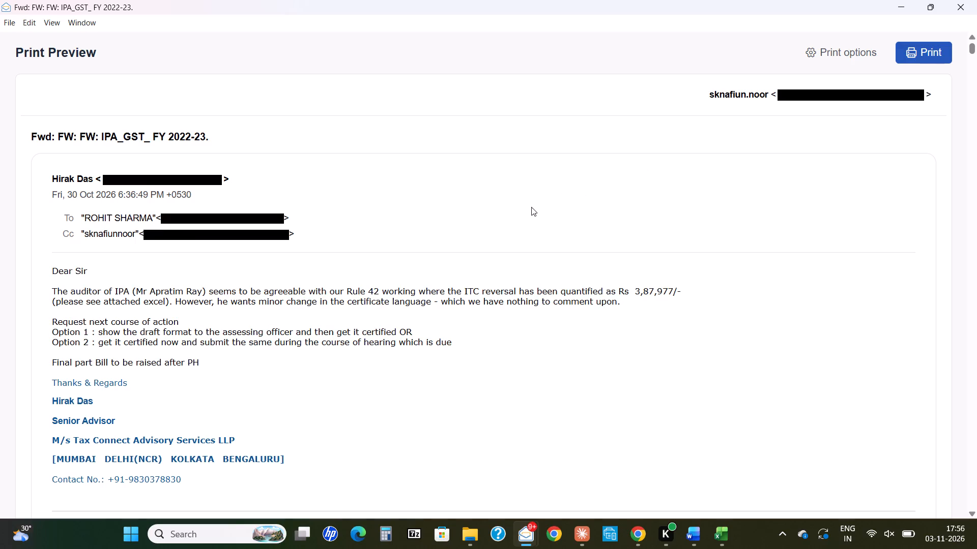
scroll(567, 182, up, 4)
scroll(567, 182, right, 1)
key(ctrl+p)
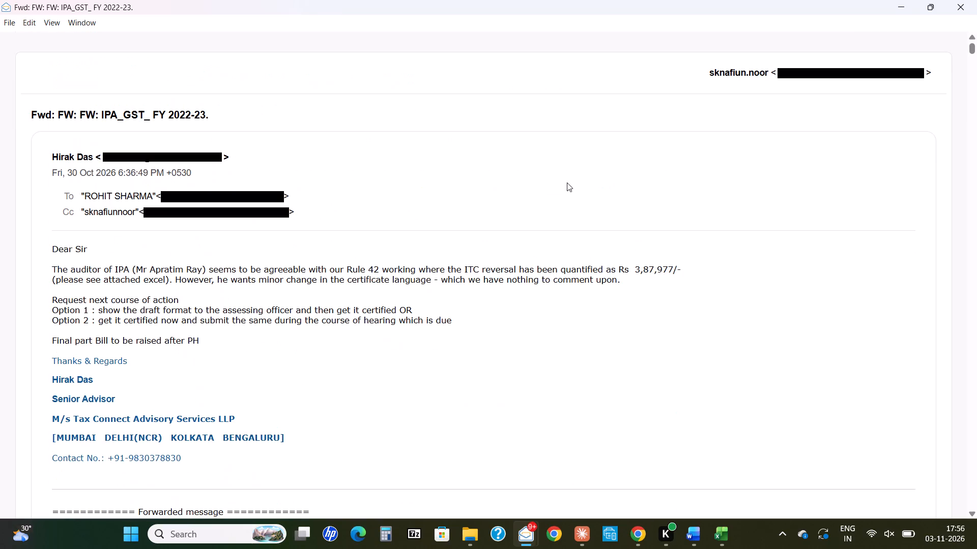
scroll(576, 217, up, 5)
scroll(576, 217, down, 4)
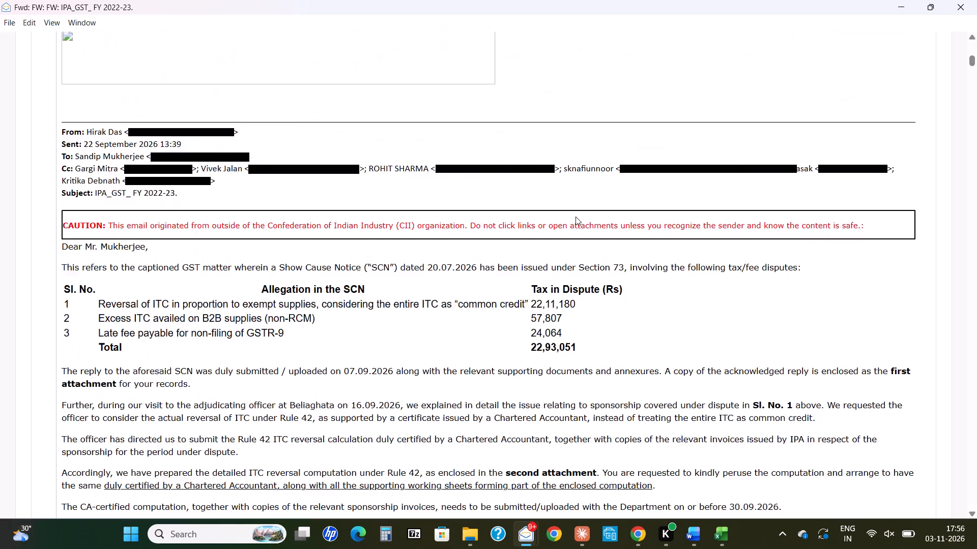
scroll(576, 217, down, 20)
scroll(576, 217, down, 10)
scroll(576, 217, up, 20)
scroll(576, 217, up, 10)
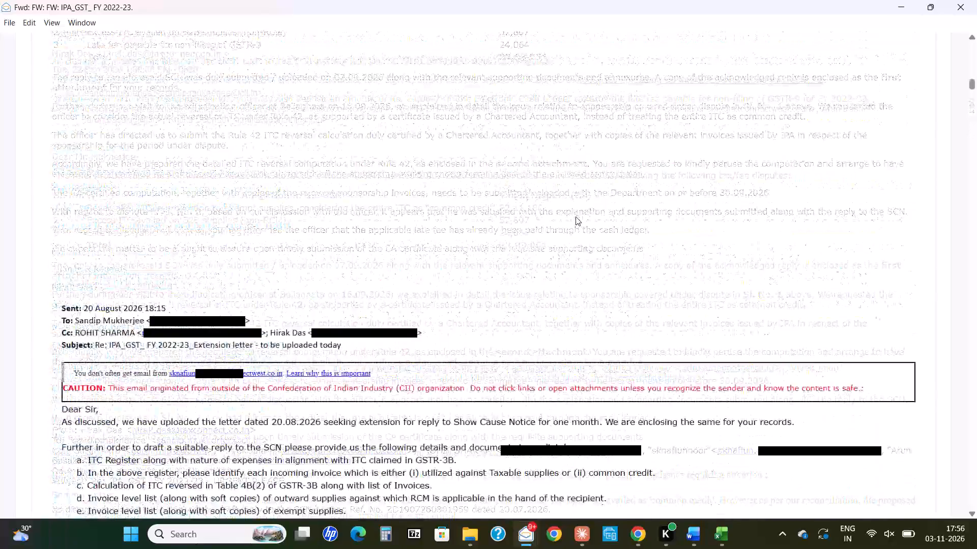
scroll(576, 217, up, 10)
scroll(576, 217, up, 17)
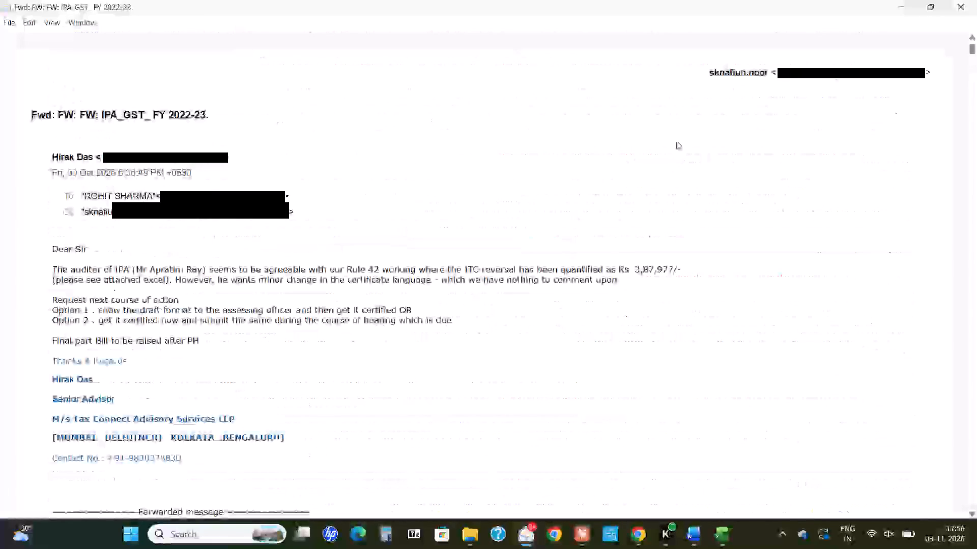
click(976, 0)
Reopen the print preview of the forwarded IPA_GST FY 2022-23 message and request printing.
click(857, 84)
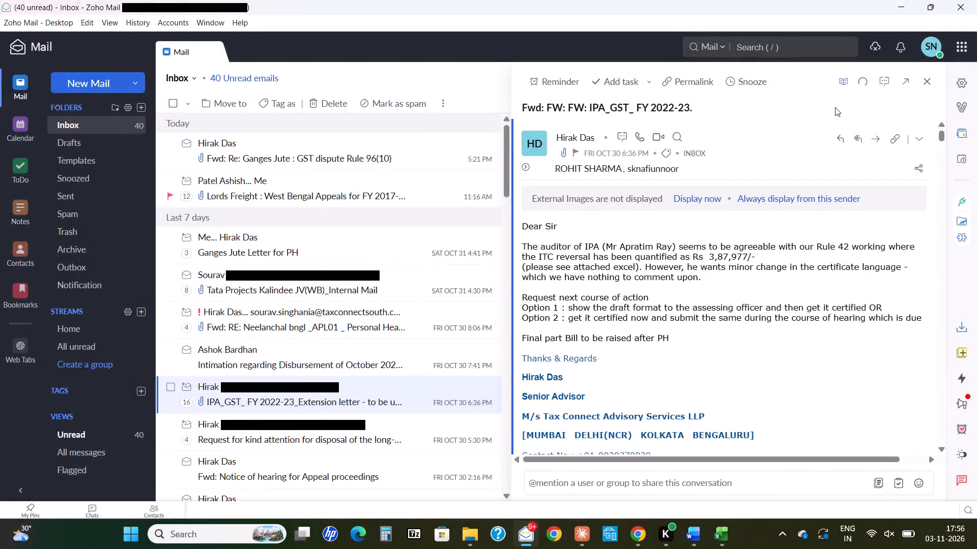
click(687, 121)
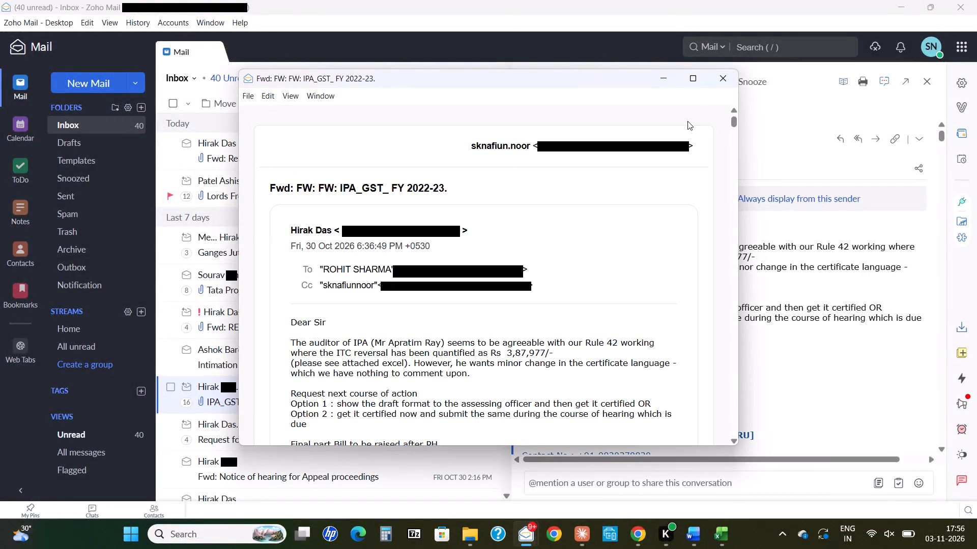
key(ctrl+p)
click(662, 186)
key(ctrl+p)
key(ctrl+p)
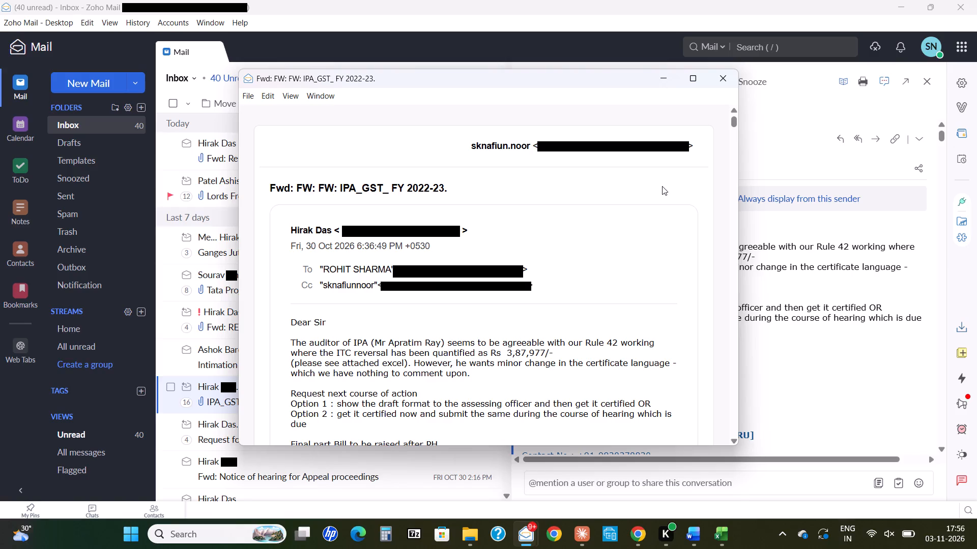
key(ctrl+p)
key(ctrl+p)
key(ctrl+p)
key(ctrl+p)
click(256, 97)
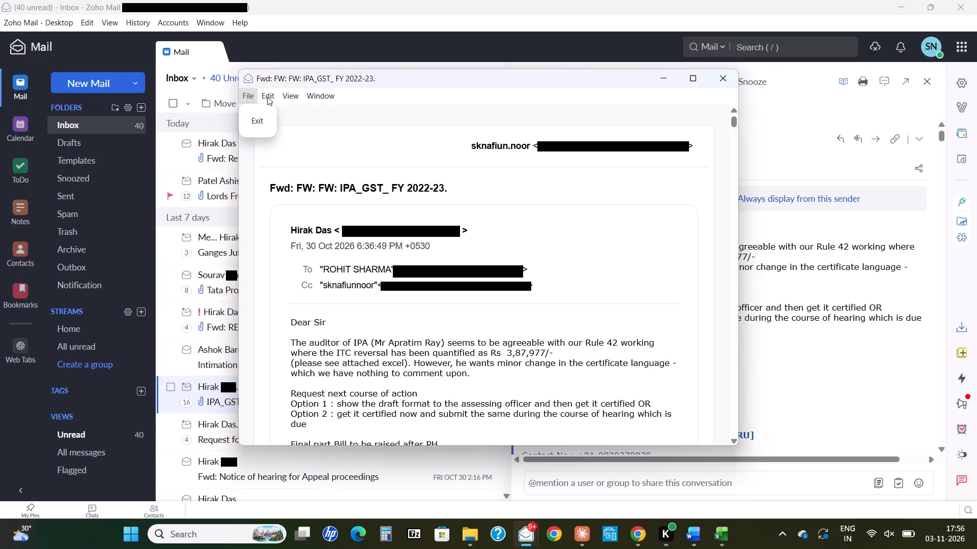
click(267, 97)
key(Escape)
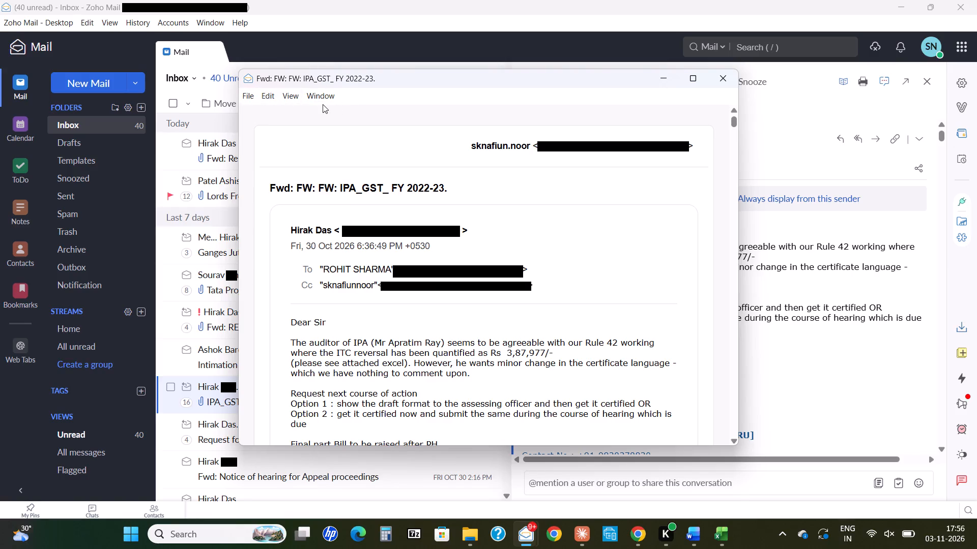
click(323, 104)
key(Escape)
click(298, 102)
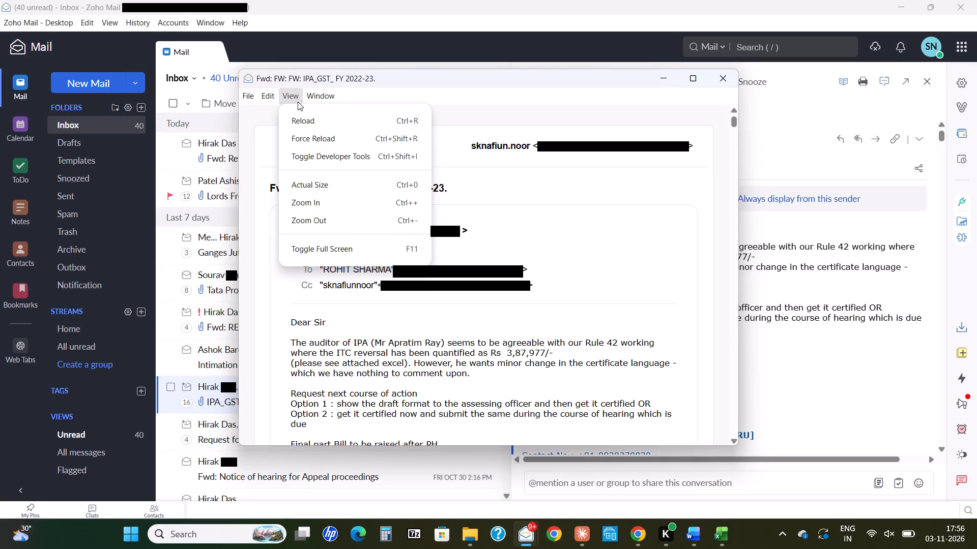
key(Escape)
Print one copy of only page 2 of the forwarded message, containing the auditor's suggested certificate wording, on the HP LaserJet Pro MFP 4104.
click(556, 228)
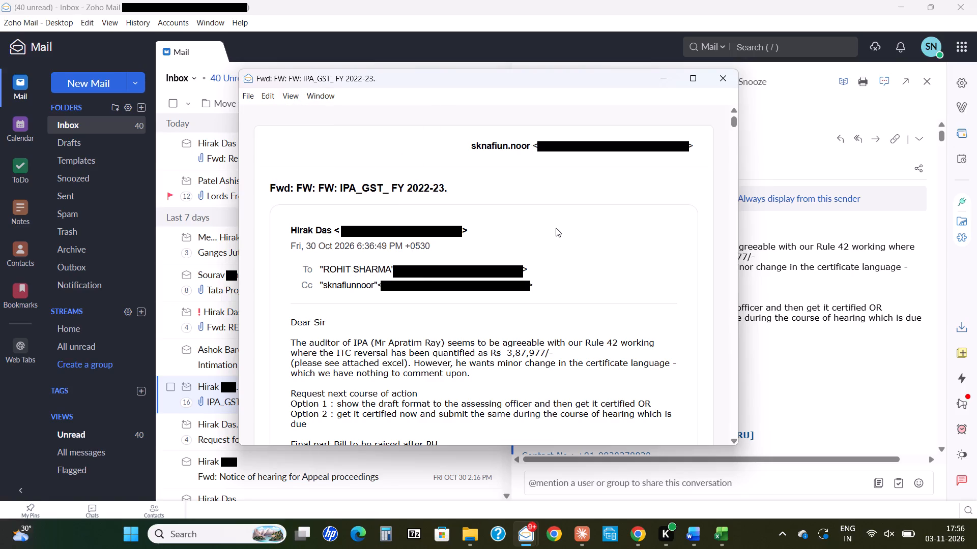
key(ctrl+p)
key(Escape)
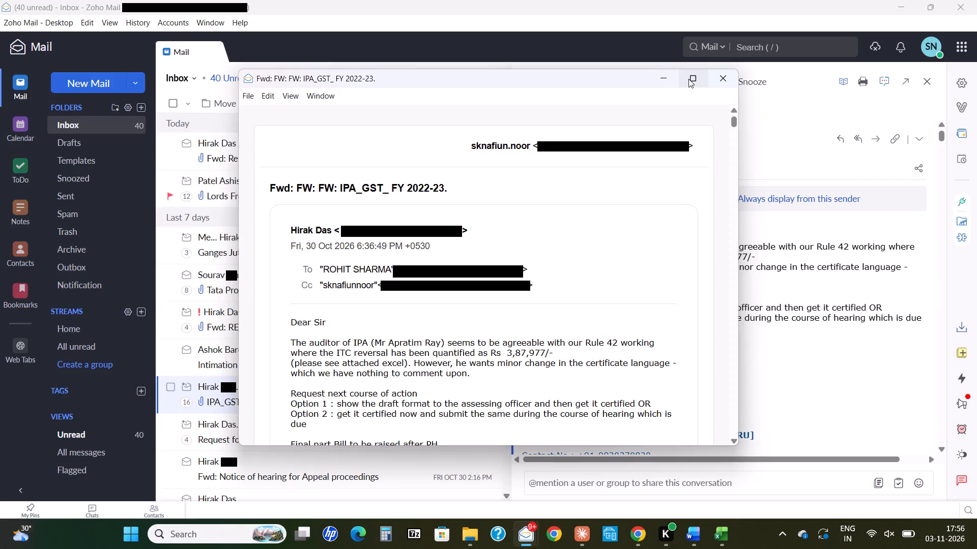
click(688, 79)
scroll(651, 219, down, 6)
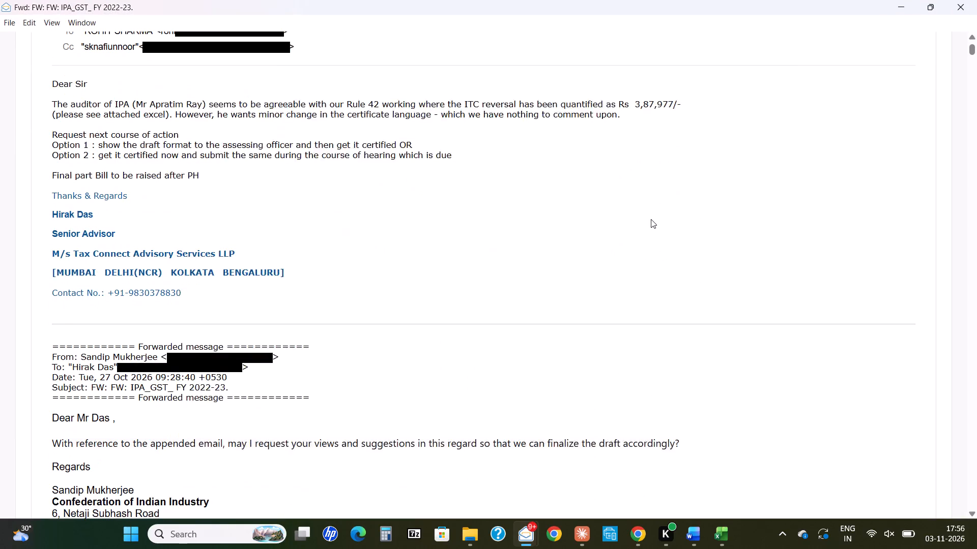
scroll(651, 219, up, 1)
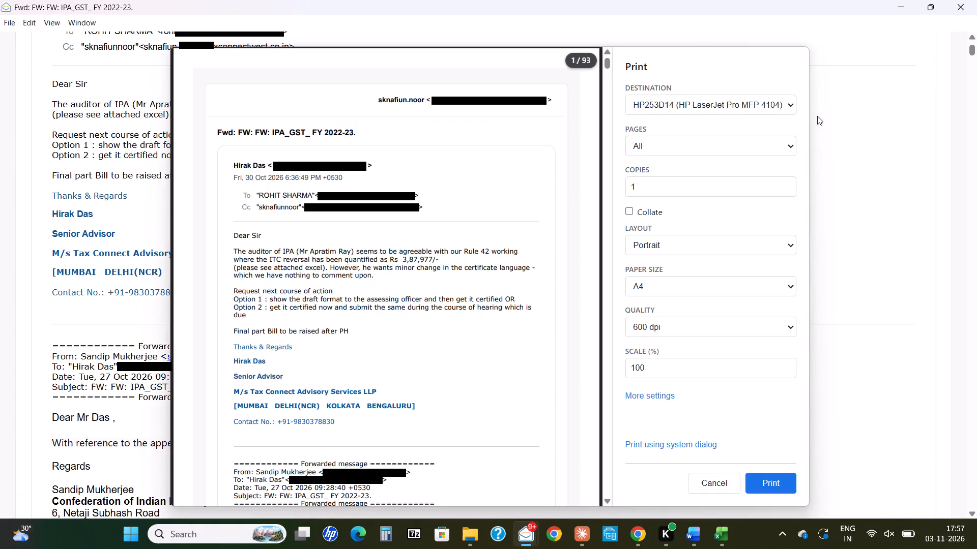
scroll(467, 194, down, 4)
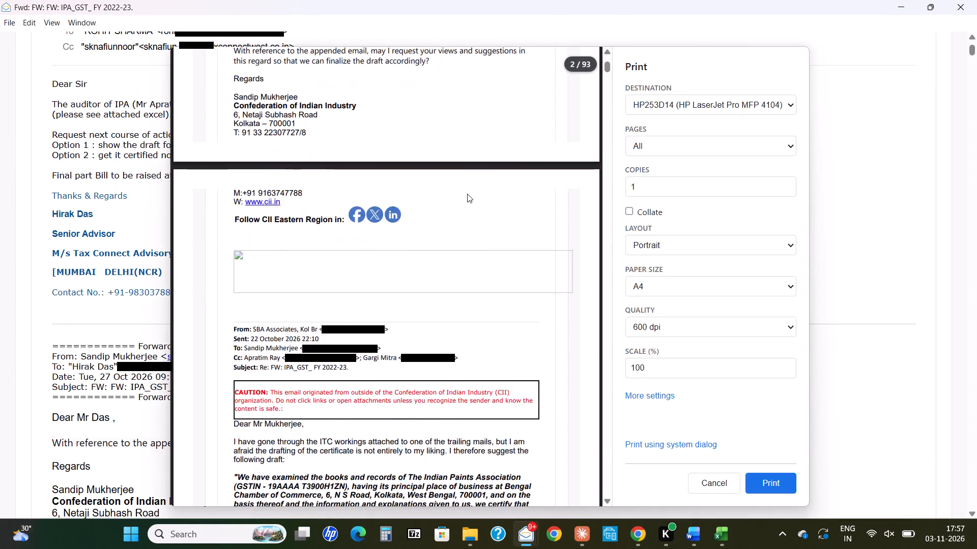
scroll(467, 194, down, 2)
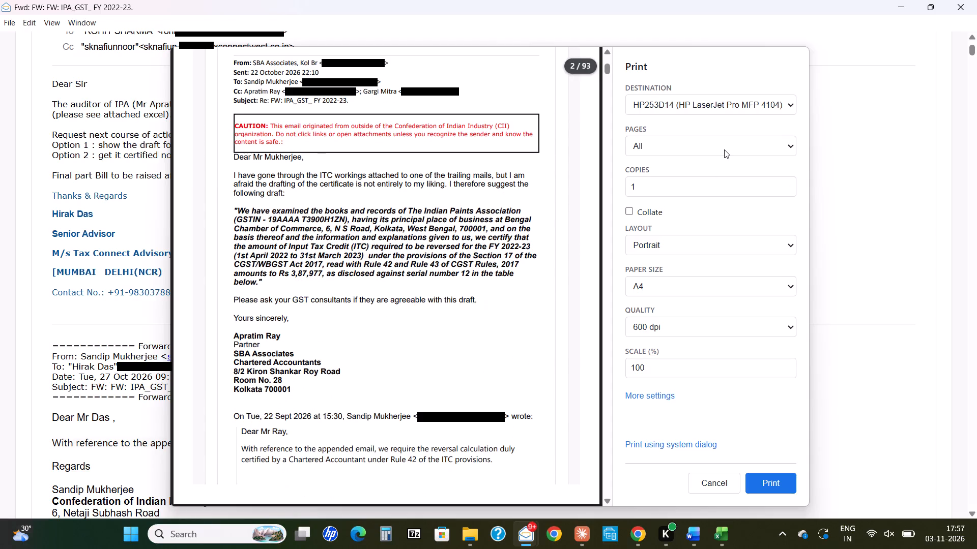
click(726, 147)
click(709, 208)
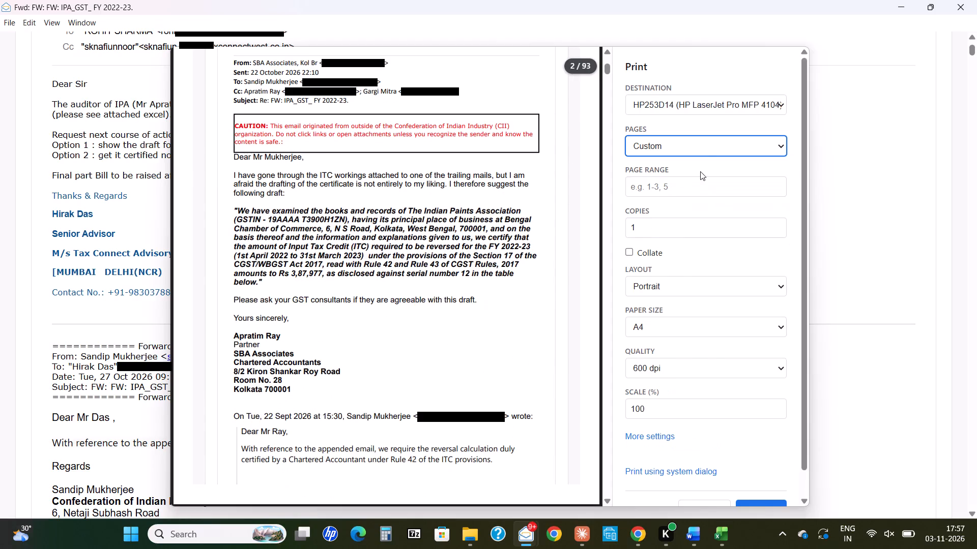
click(702, 184)
key(2)
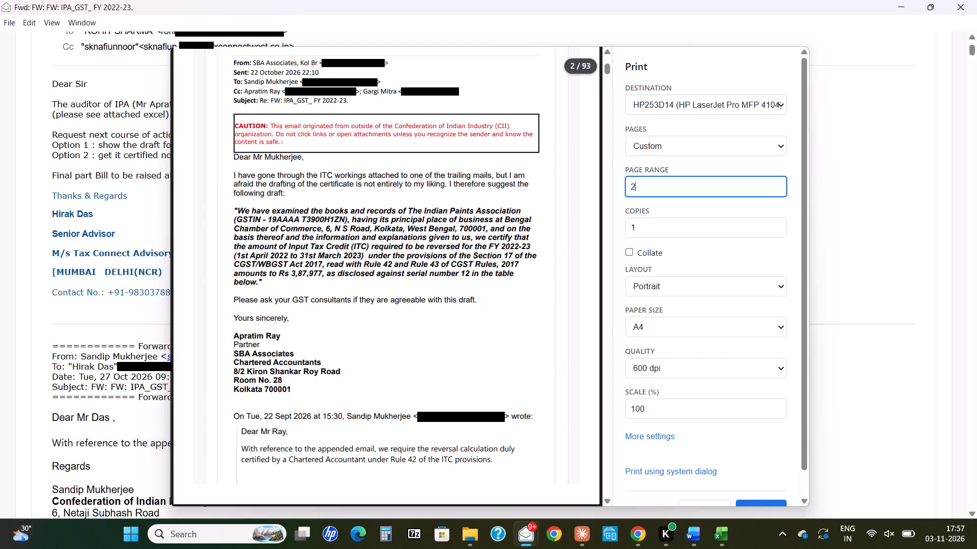
click(523, 279)
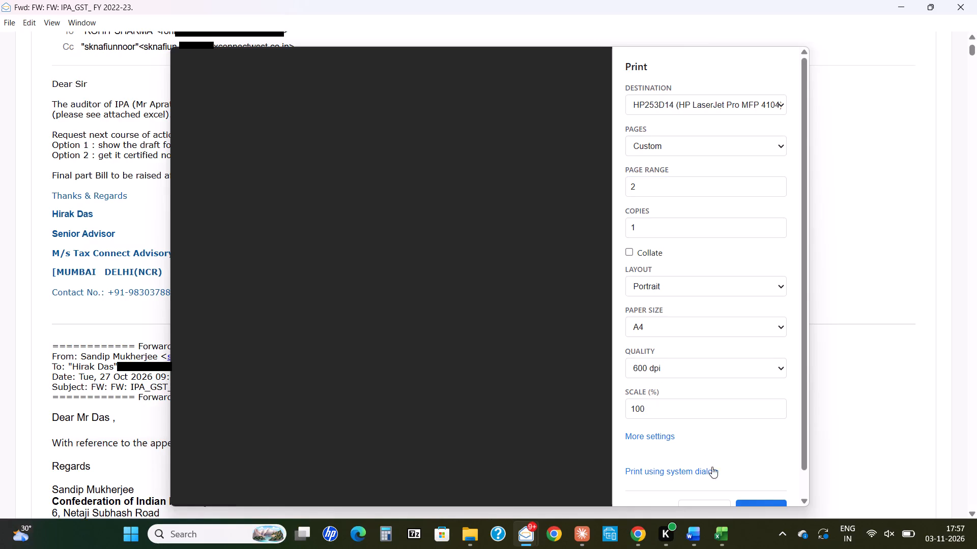
scroll(755, 482, down, 2)
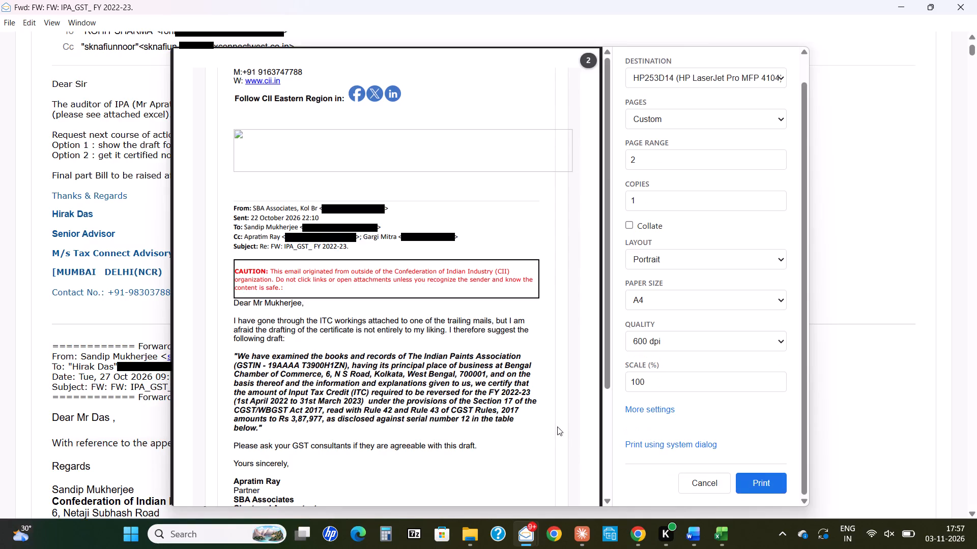
click(773, 487)
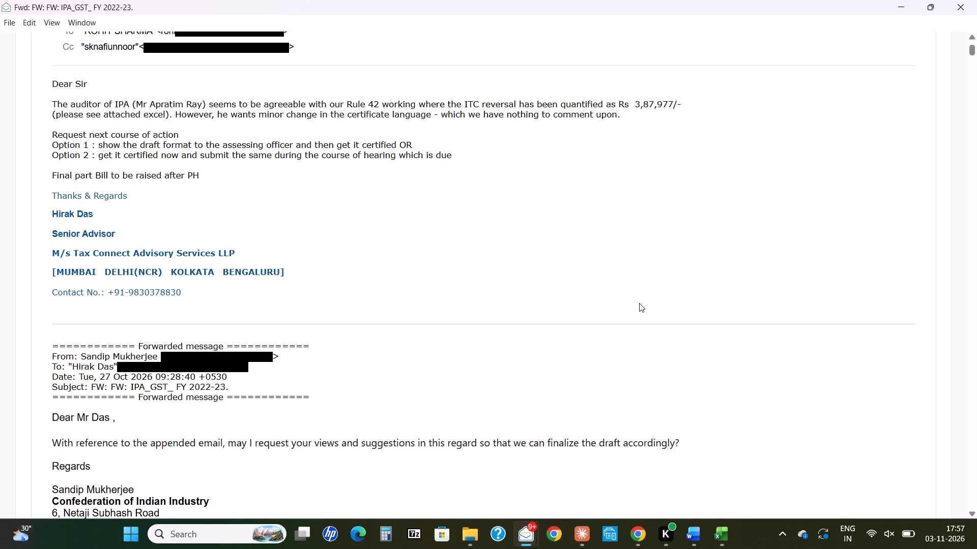
Switch to the IPA_R42_Working for CA workbook in Excel, showing the Rule 42 sheet.
key(alt+Tab)
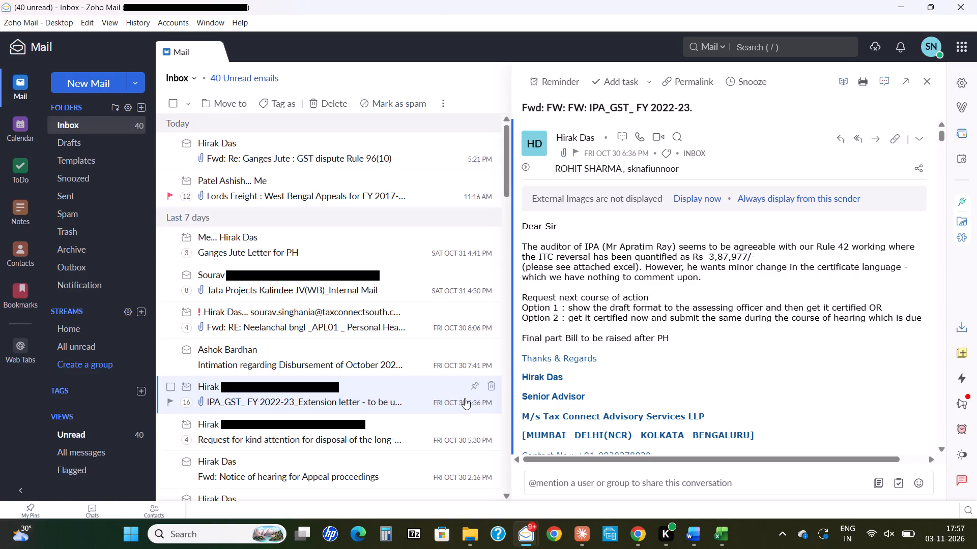
key(alt+Tab)
key(alt+Tab)
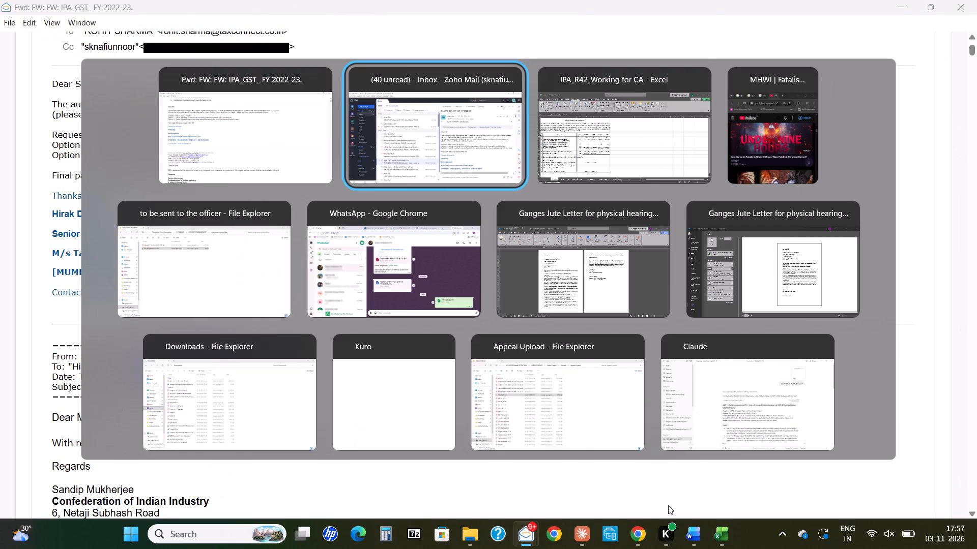
key(alt+Tab)
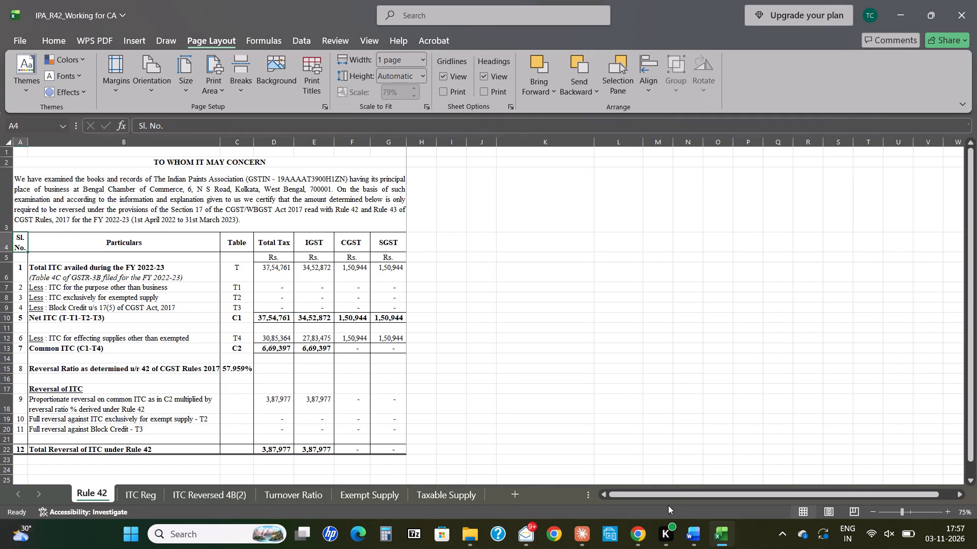
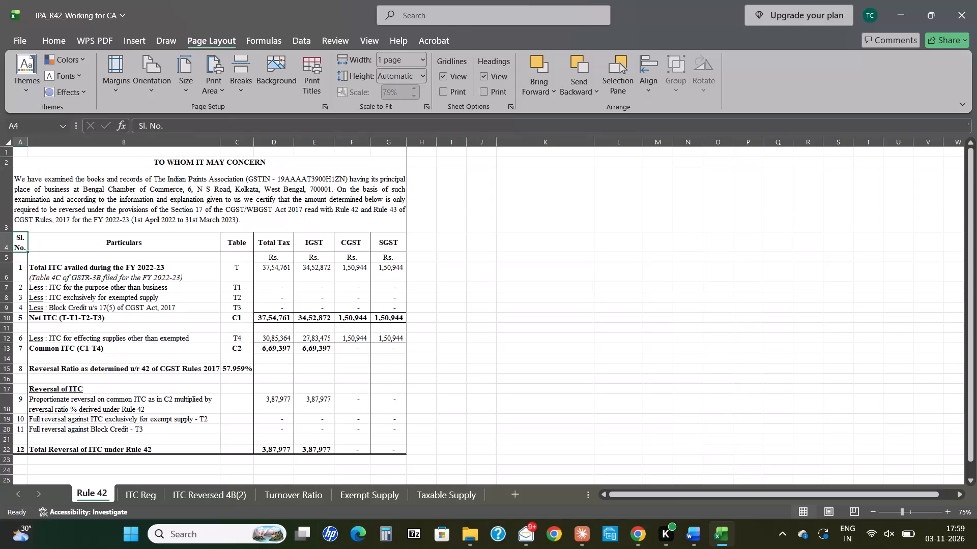
Print the ITC Reversed 4B(2) sheet in landscape with narrow margins and all columns fitted on one page.
click(246, 491)
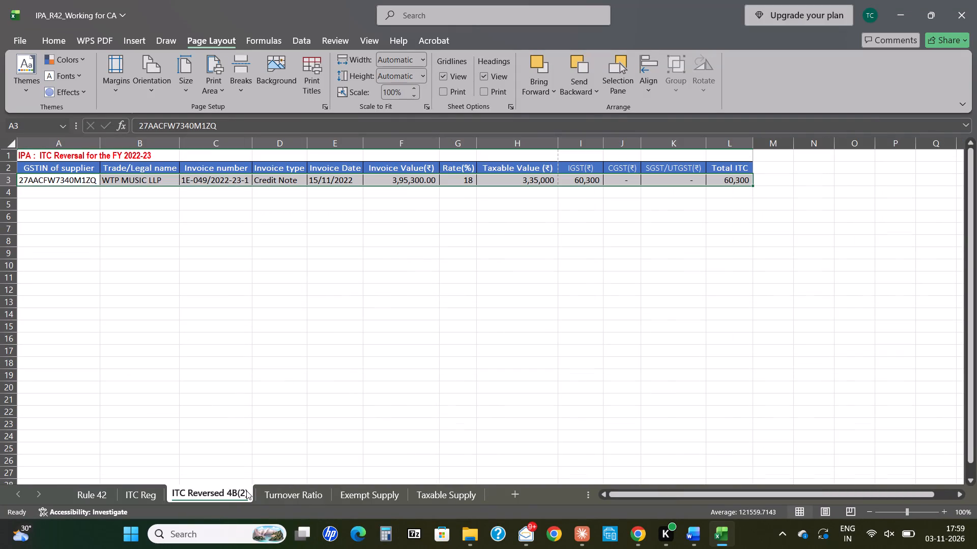
key(ctrl+p)
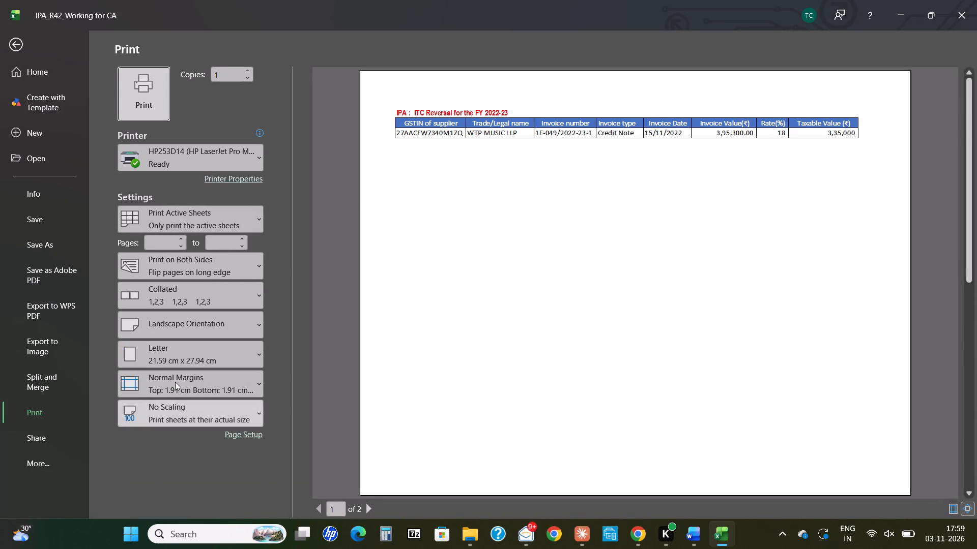
click(210, 367)
click(210, 372)
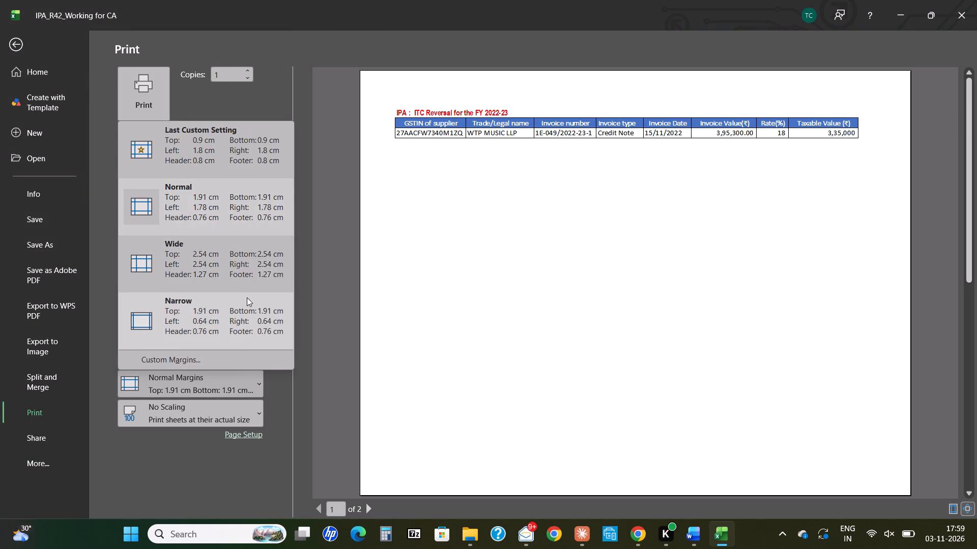
click(247, 297)
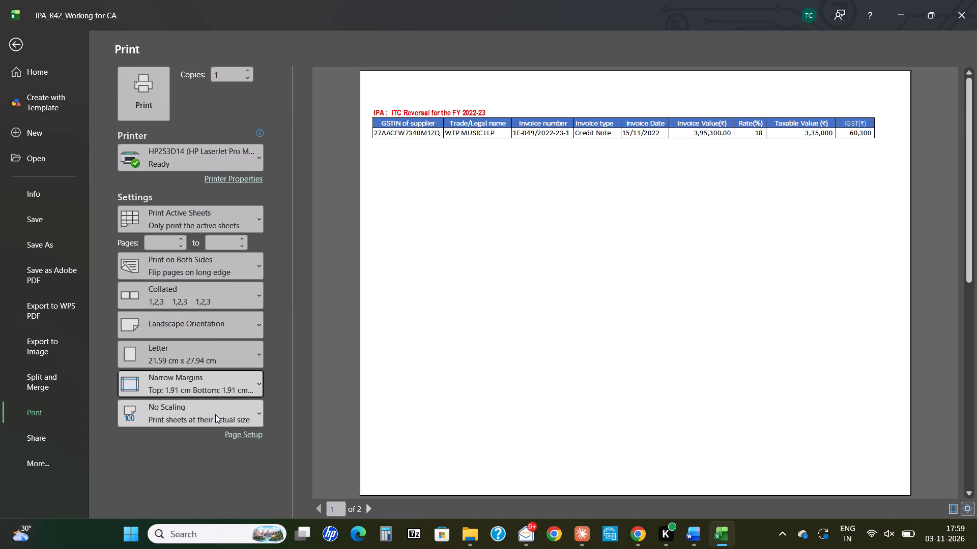
click(215, 414)
click(245, 337)
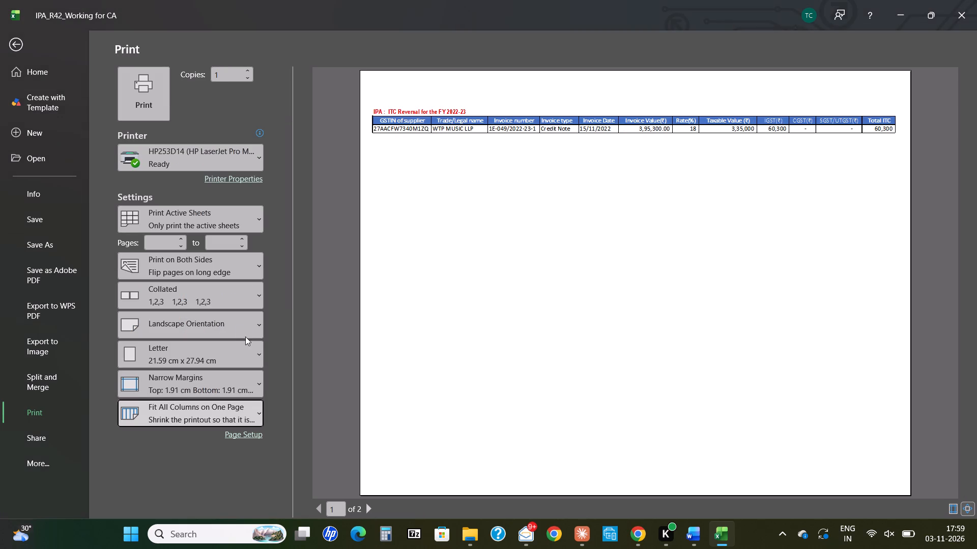
click(140, 96)
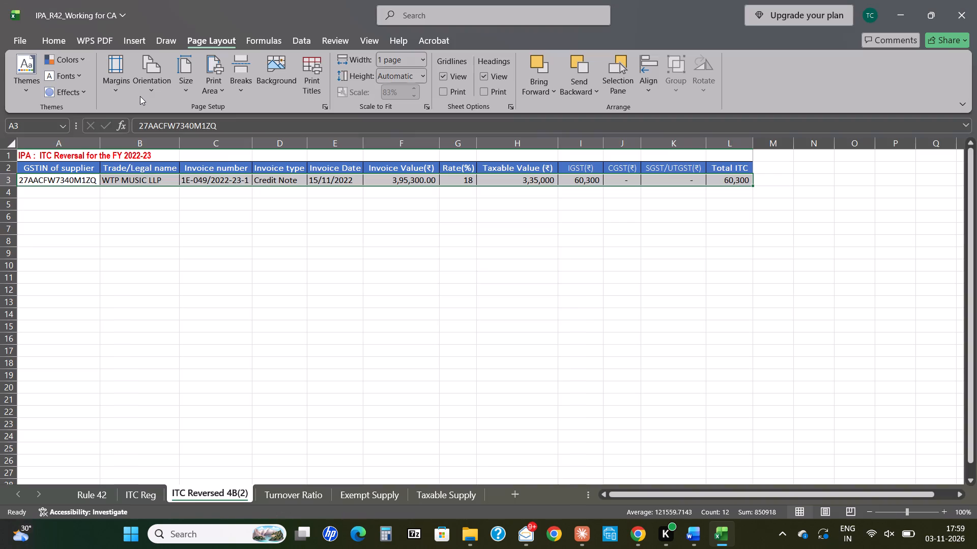
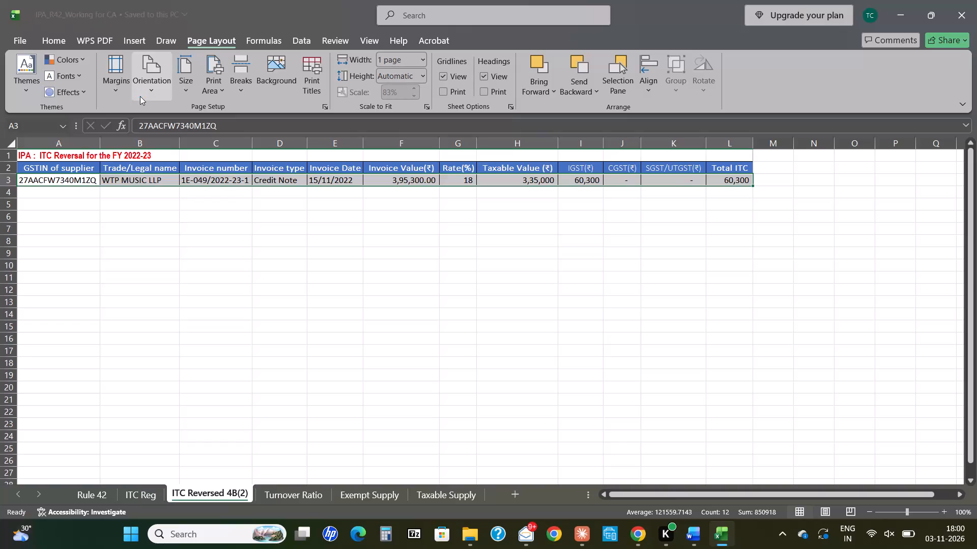
Close the Rule 42 working workbook and the open forwarded mail message about IPA_GST_ FY 2022-23.
key(ctrl+w)
click(976, 0)
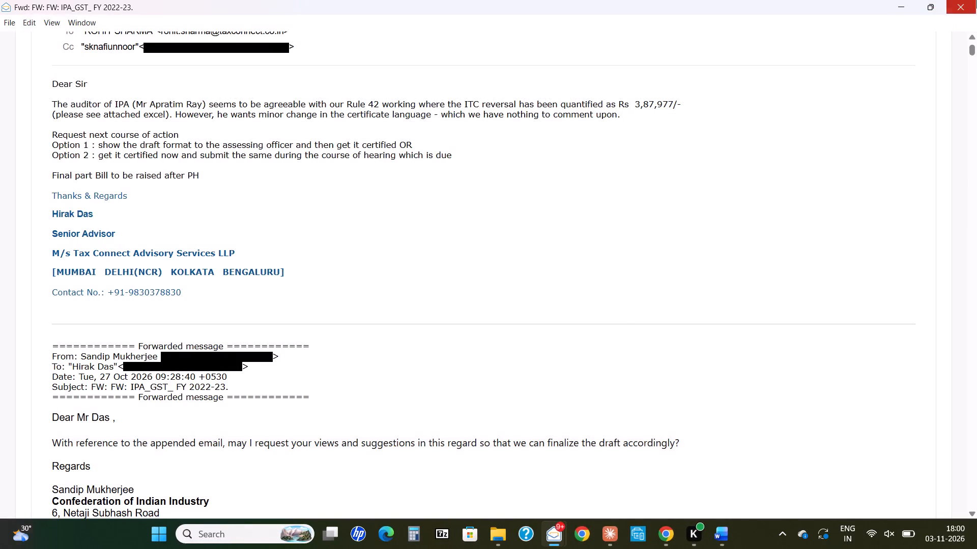
click(976, 0)
Open IPA_REPLY_DT_07.09.2026_DRC-06 from the "to be sent to the officer" folder and print all its pages double-sided in portrait.
key(alt+Tab)
key(alt+Tab)
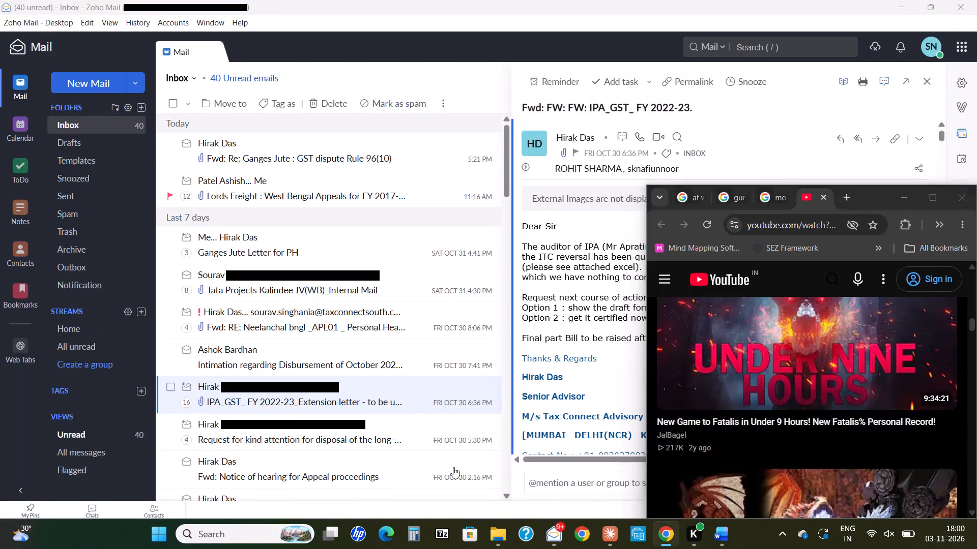
key(alt+Tab)
key(alt+Tab)
key(Up)
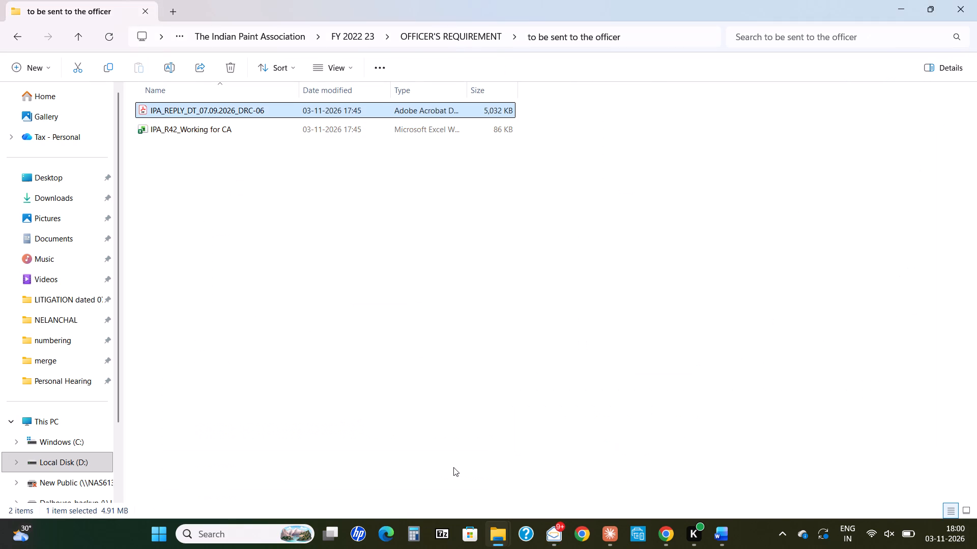
key(Return)
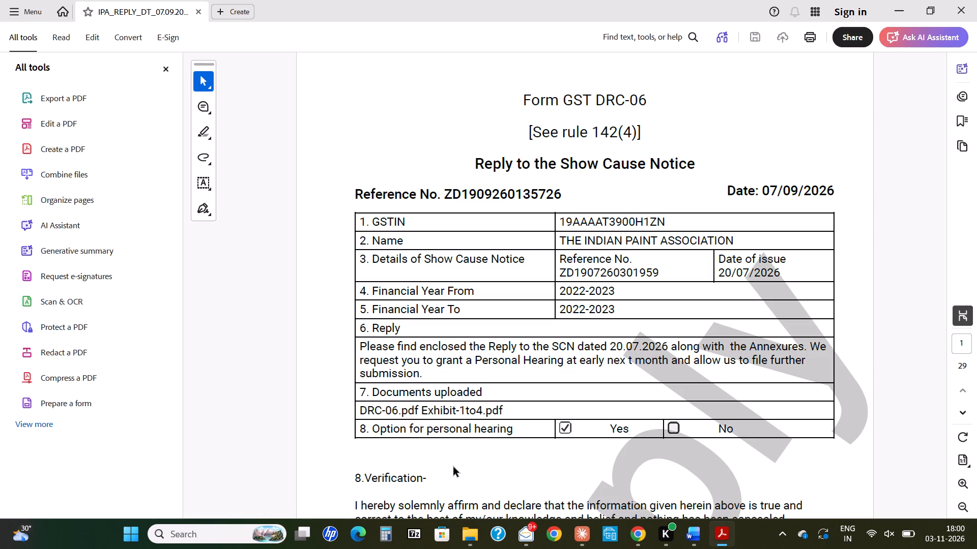
key(Escape)
key(ctrl+p)
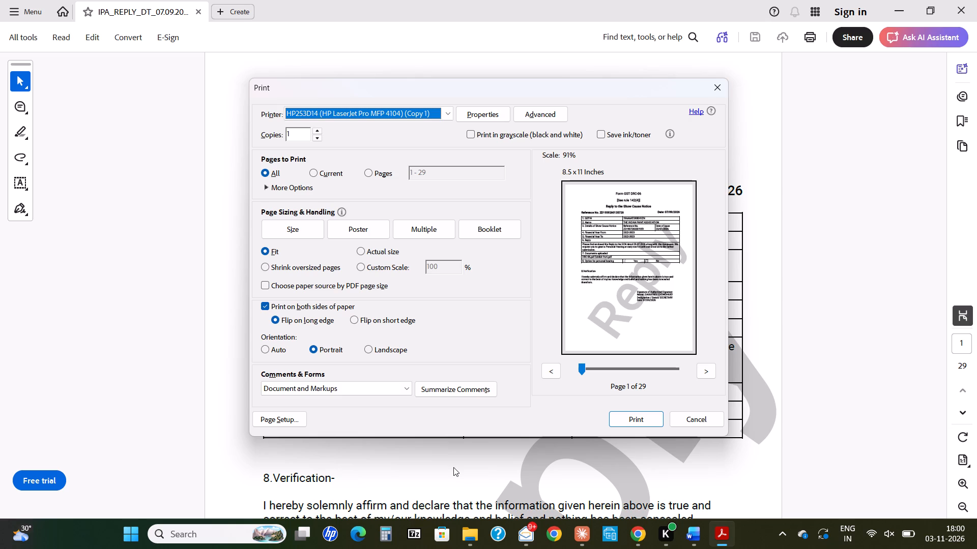
key(Return)
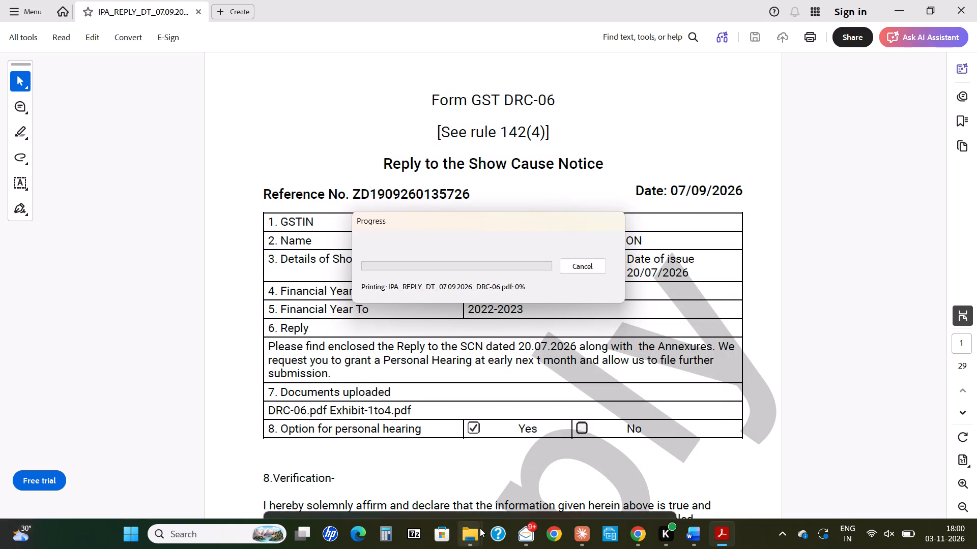
Go from the officer's folder back to FY 2022 23 and open the UPDATED folder inside REPLY TO SCN.
click(575, 482)
key(BackSpace)
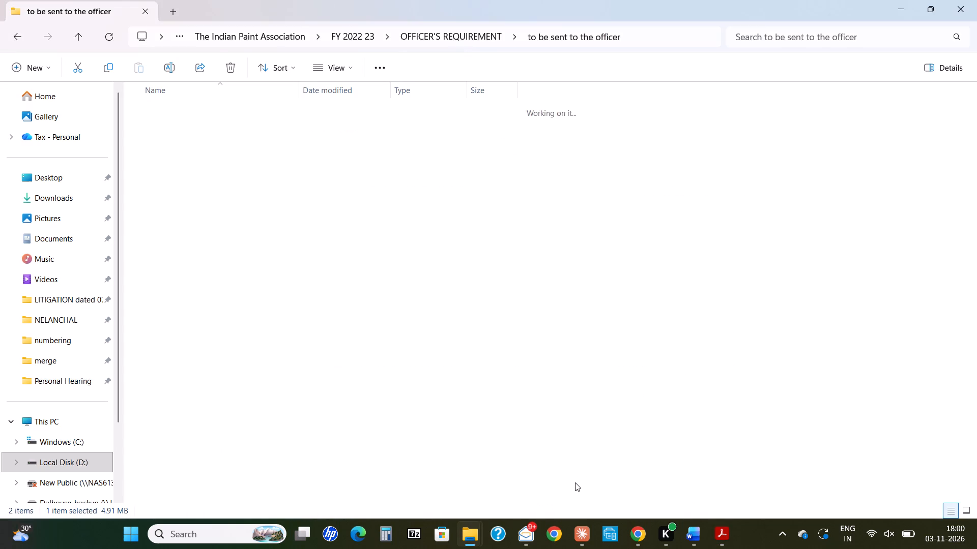
key(BackSpace)
key(Up)
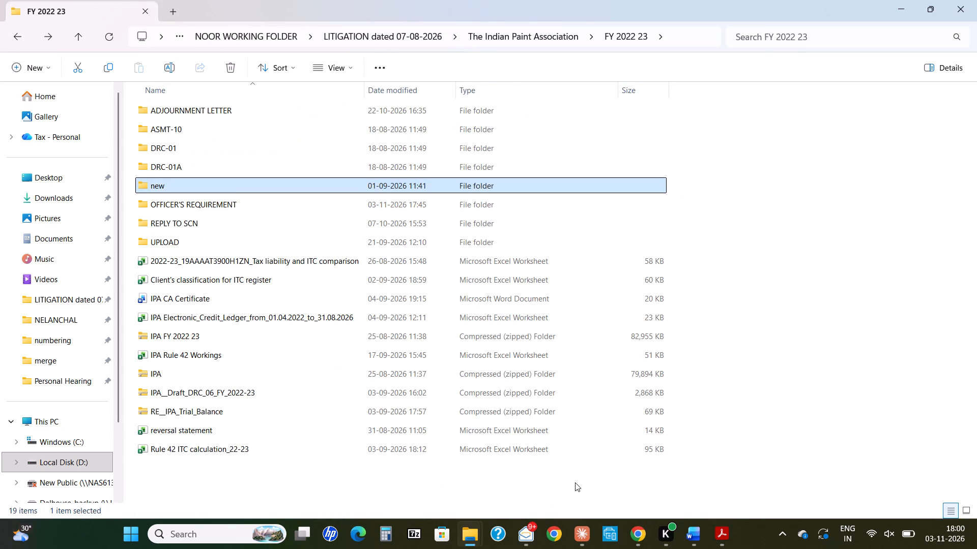
key(Up)
key(Down)
key(Down)
key(Down)
key(Return)
key(Down)
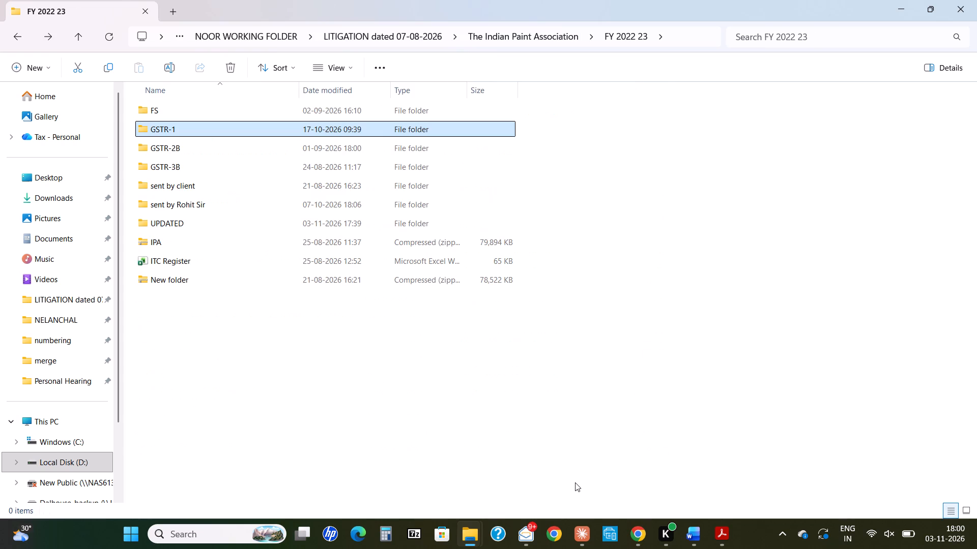
key(Down)
key(Down)
key(Down)
key(Down)
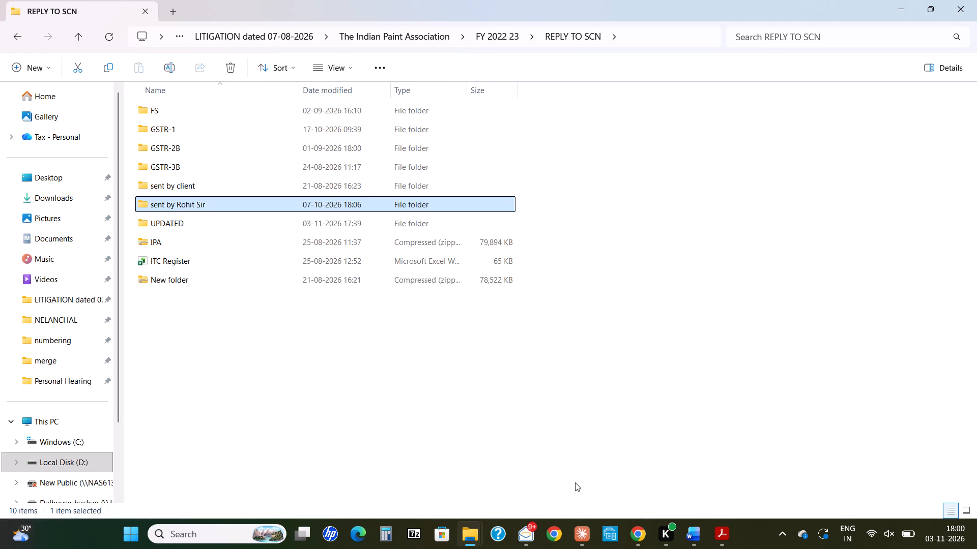
key(Down)
key(Return)
Open Exhibit-3_DRC 01 dt 20.07.2026 and print all its pages double-sided in portrait.
key(Down)
key(Up)
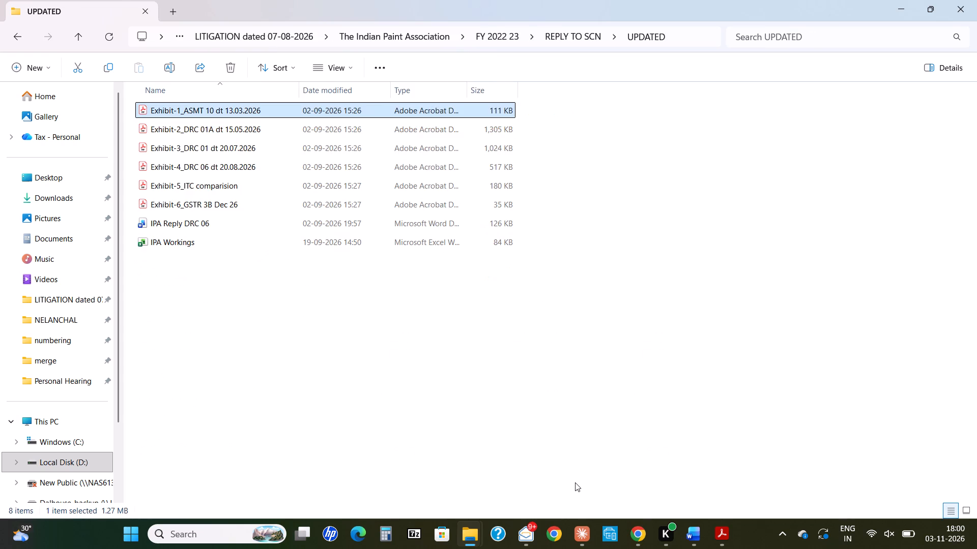
key(Down)
key(Down)
key(Down)
key(Up)
key(Return)
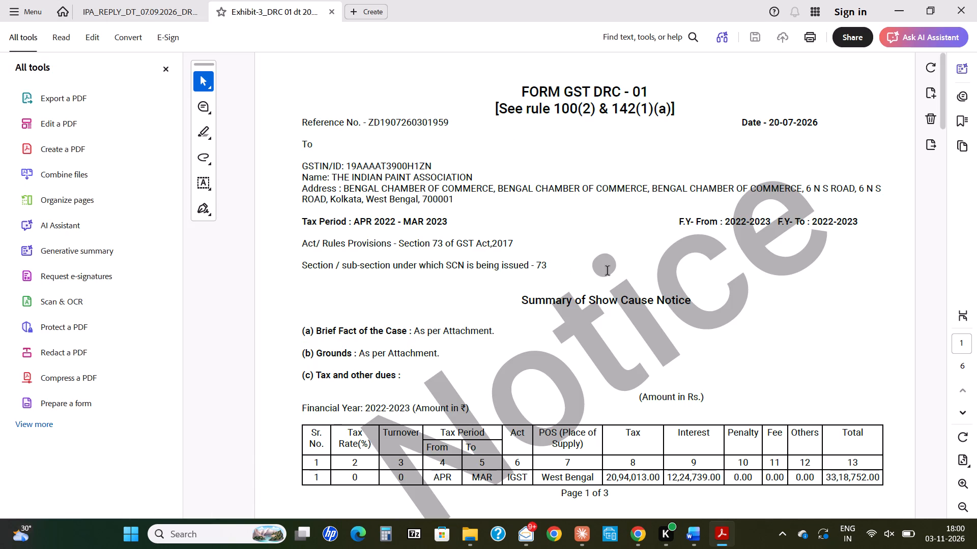
key(ctrl+p)
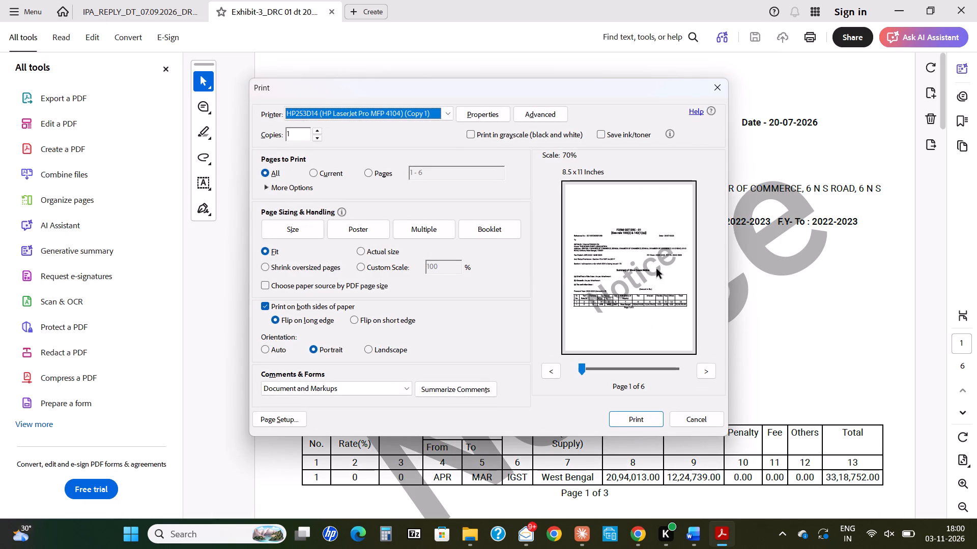
click(635, 411)
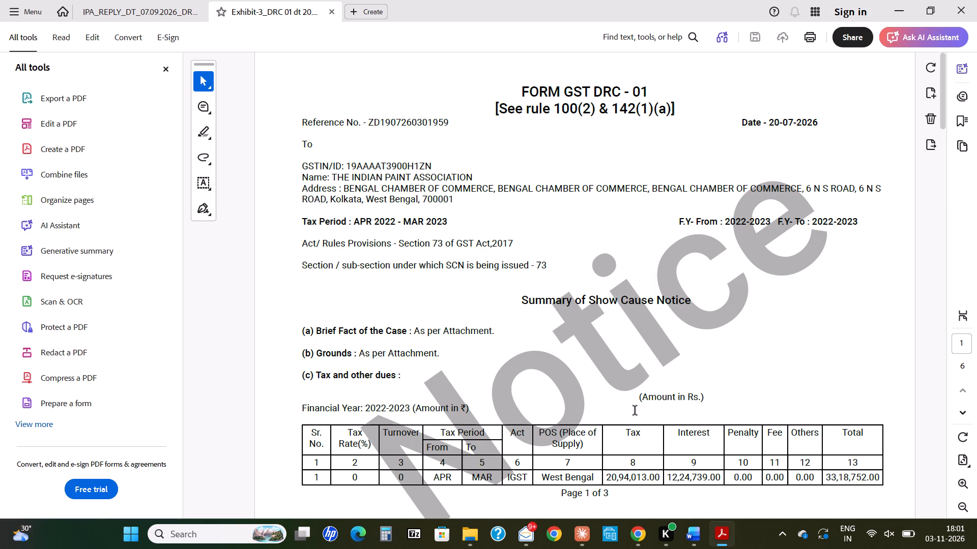
Return to File Explorer and look through the remaining exhibits and reply files in the UPDATED folder.
key(alt+Tab)
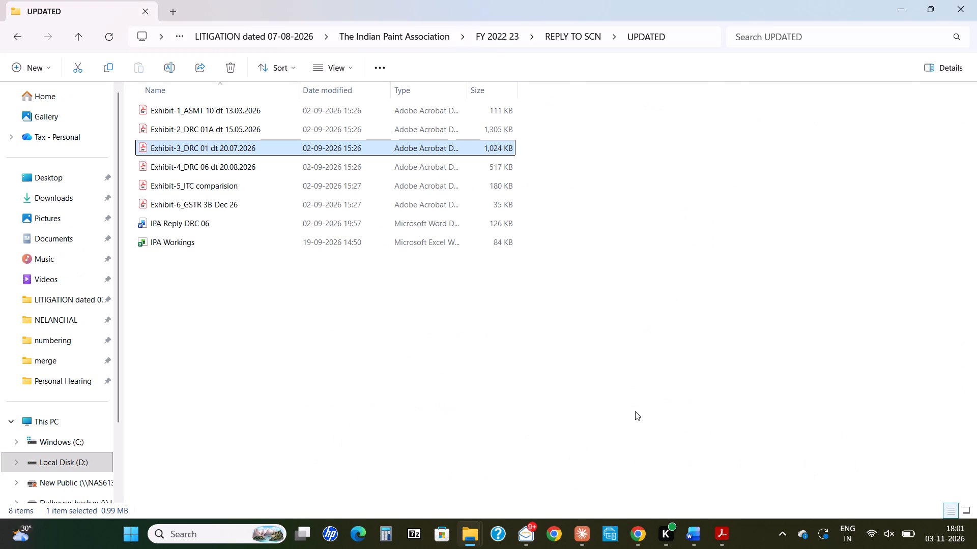
key(Down)
key(Down)
key(Down)
key(Down)
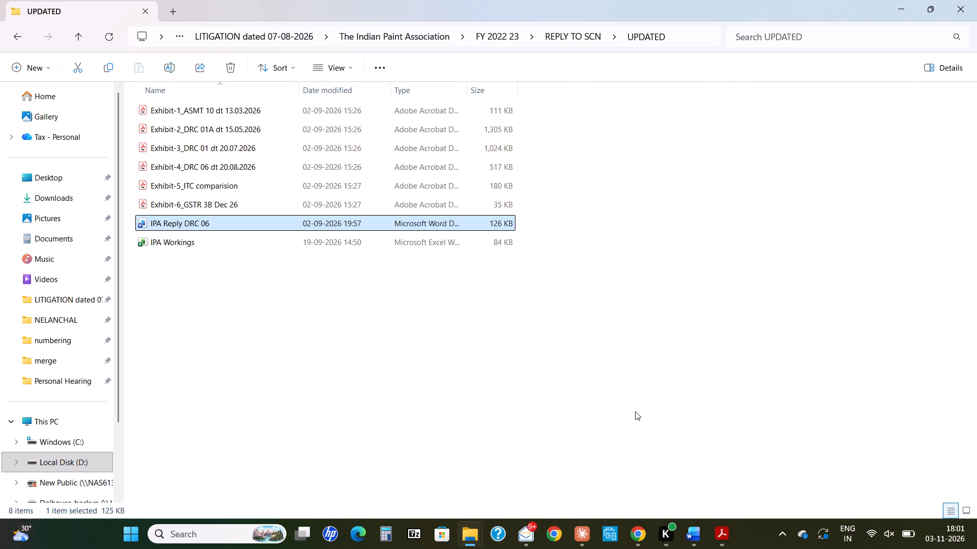
key(BackSpace)
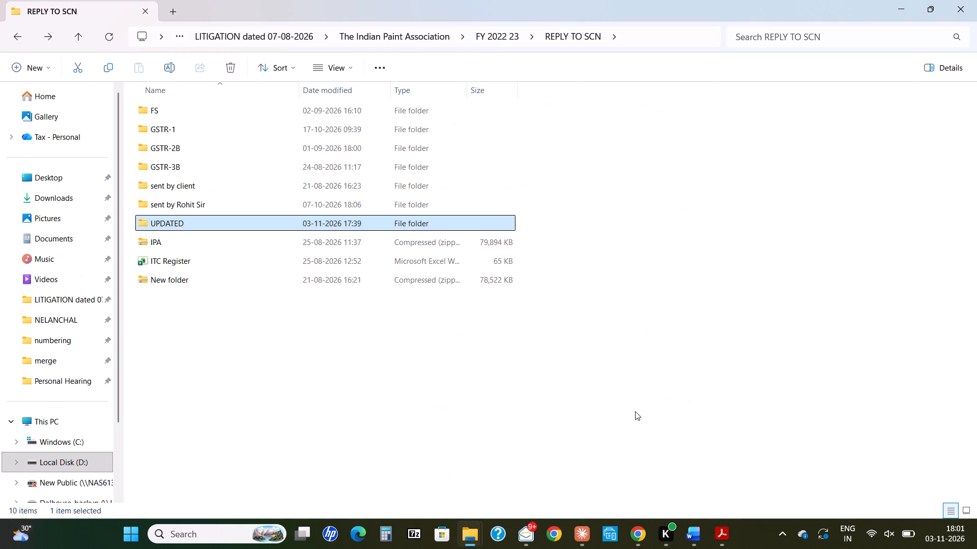
key(Return)
key(Down)
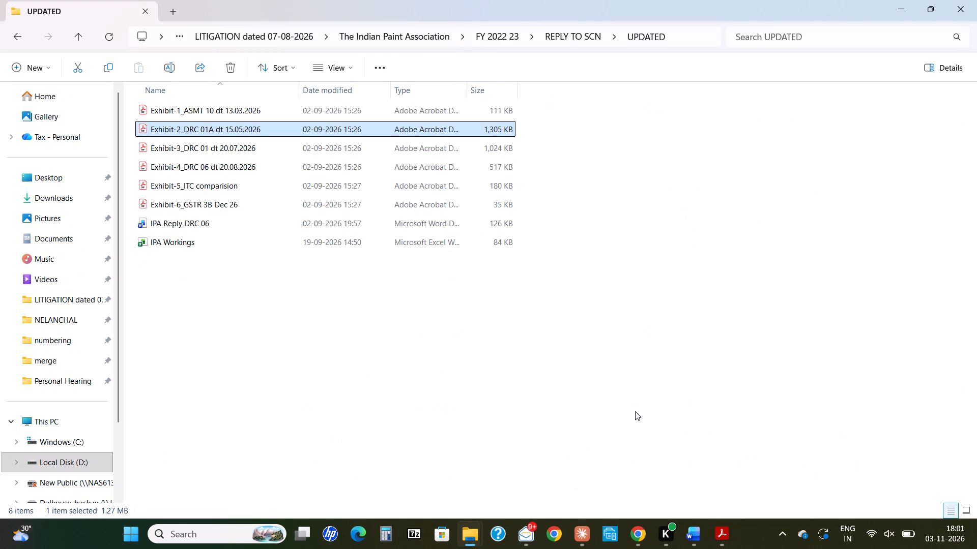
Look through New folder inside "sent by client" and the IPA zipped folder, both within REPLY TO SCN, for further documents.
key(BackSpace)
key(BackSpace)
key(Up)
key(Down)
key(Return)
key(Down)
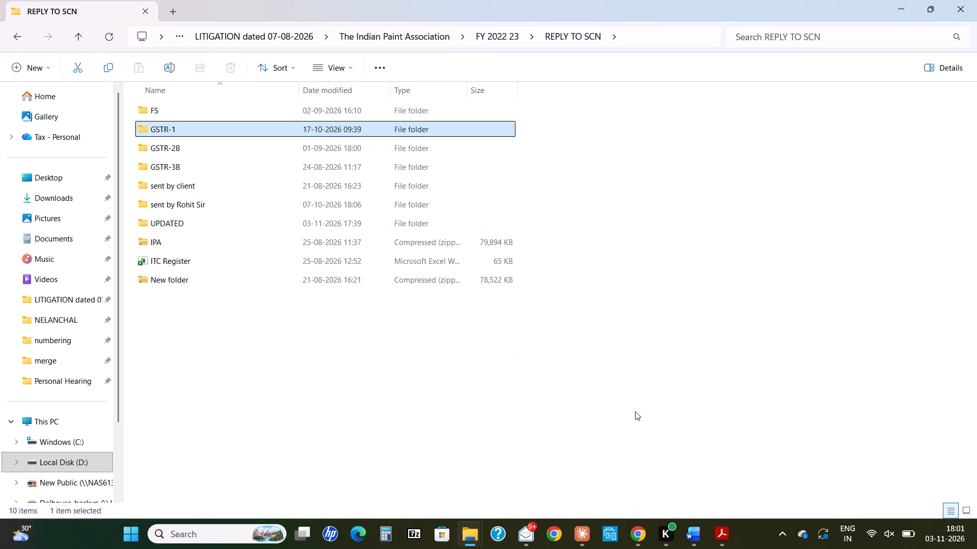
key(Down)
key(Down)
key(Down)
key(Return)
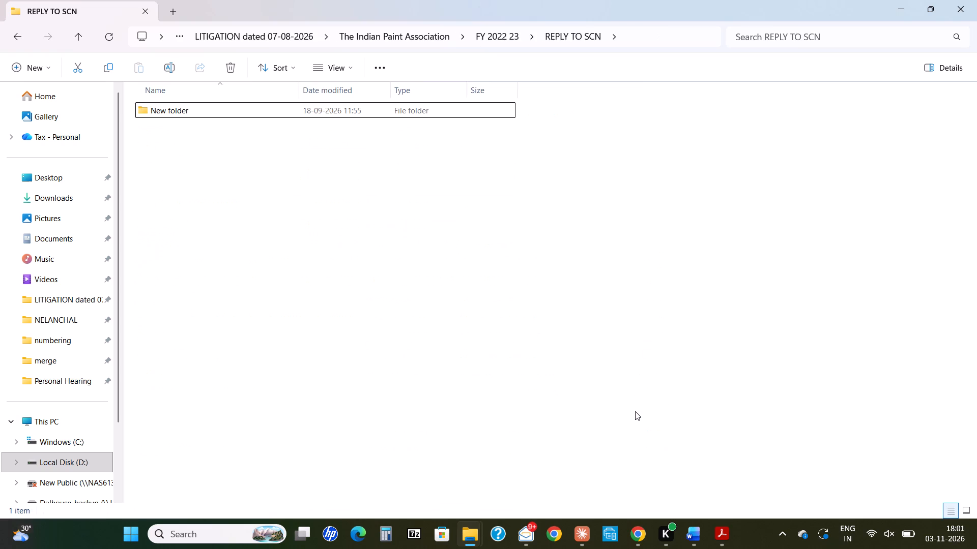
key(Return)
key(Down)
key(Return)
key(Down)
key(BackSpace)
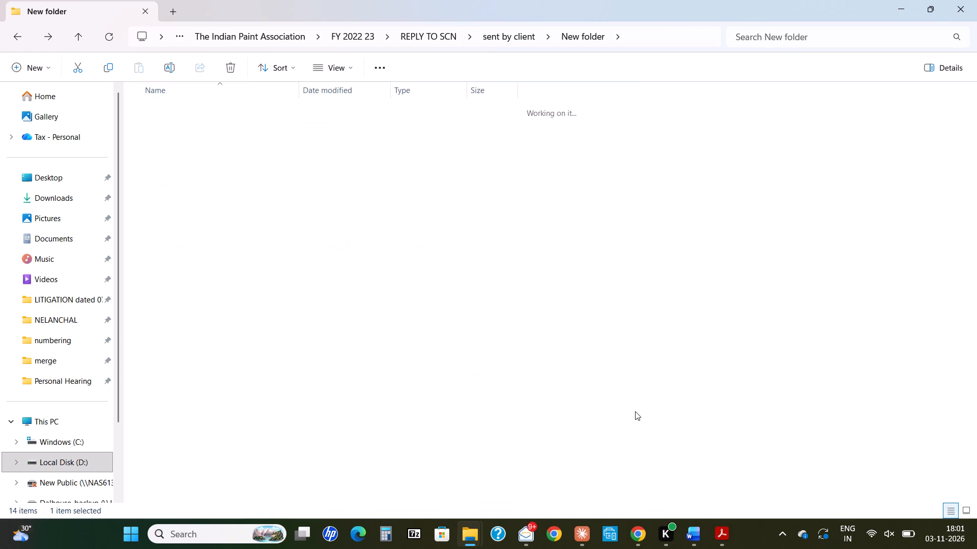
key(BackSpace)
key(Down)
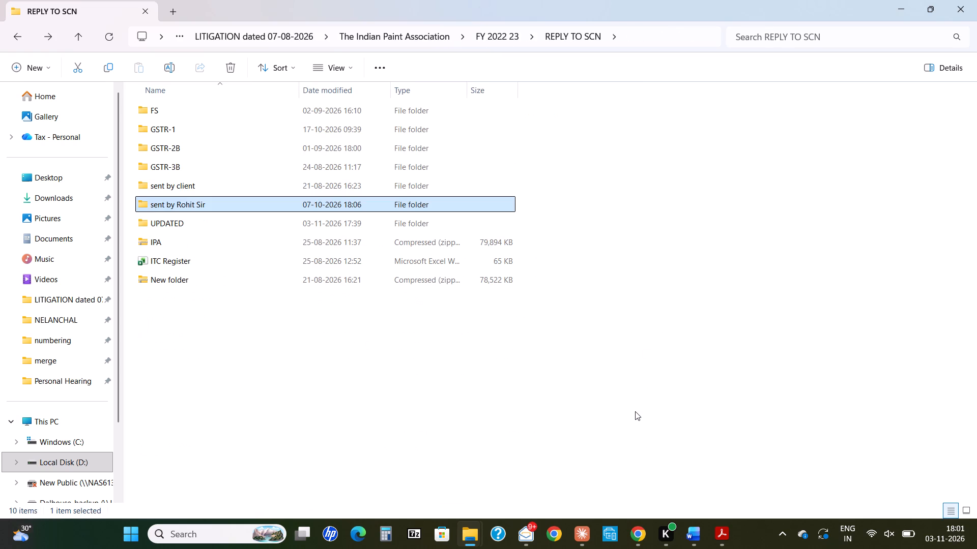
key(Down)
key(Down)
key(Return)
key(Down)
key(BackSpace)
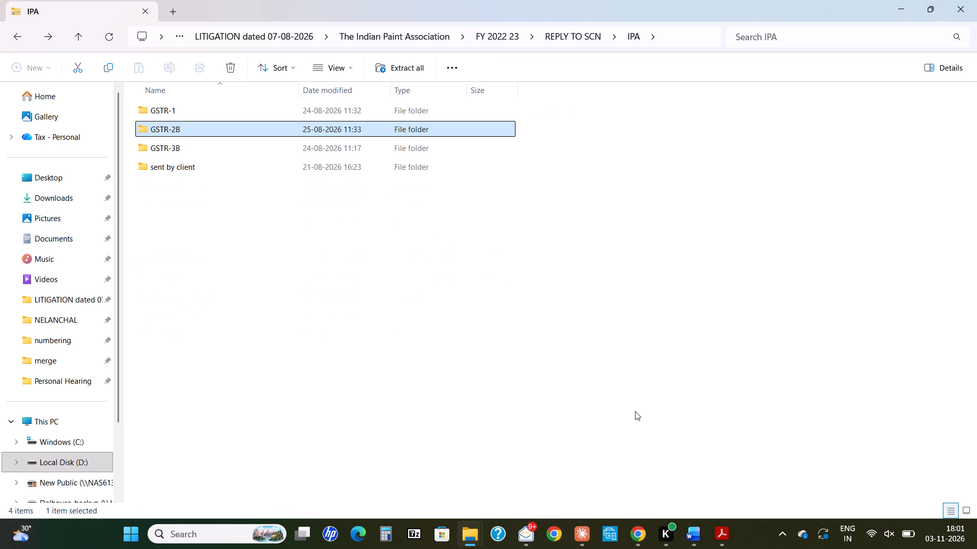
Reopen REPLY TO SCN from FY 2022 23 and check New folder inside "sent by client" again.
key(BackSpace)
key(Up)
key(Up)
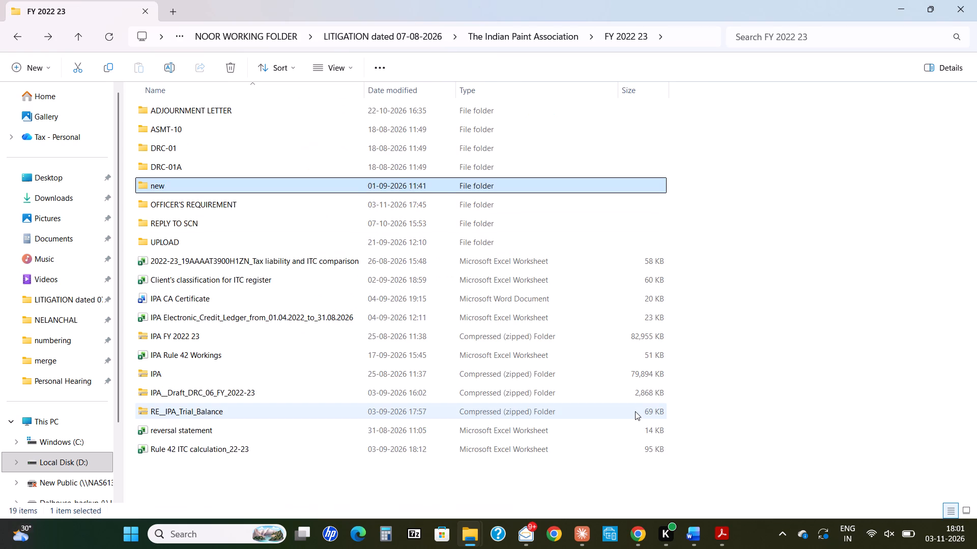
key(Down)
key(Down)
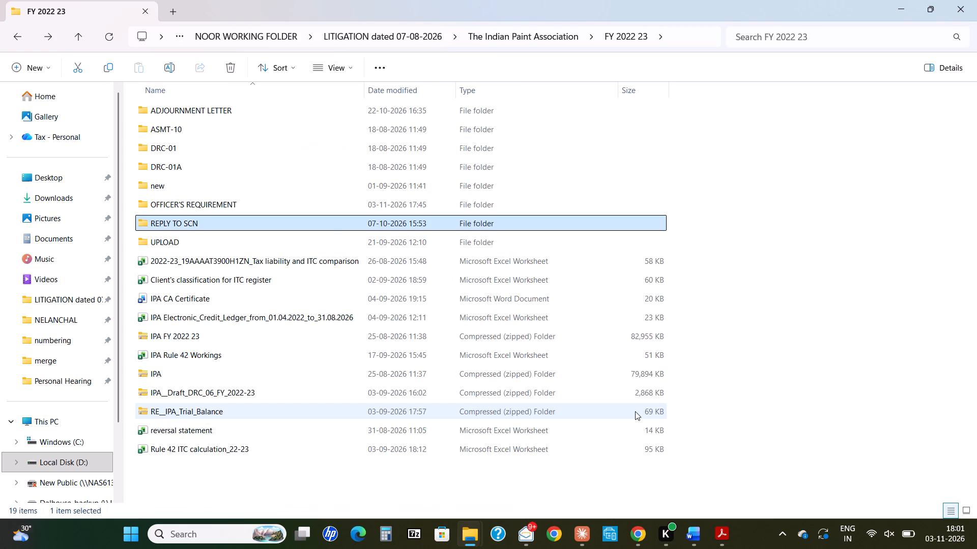
key(Return)
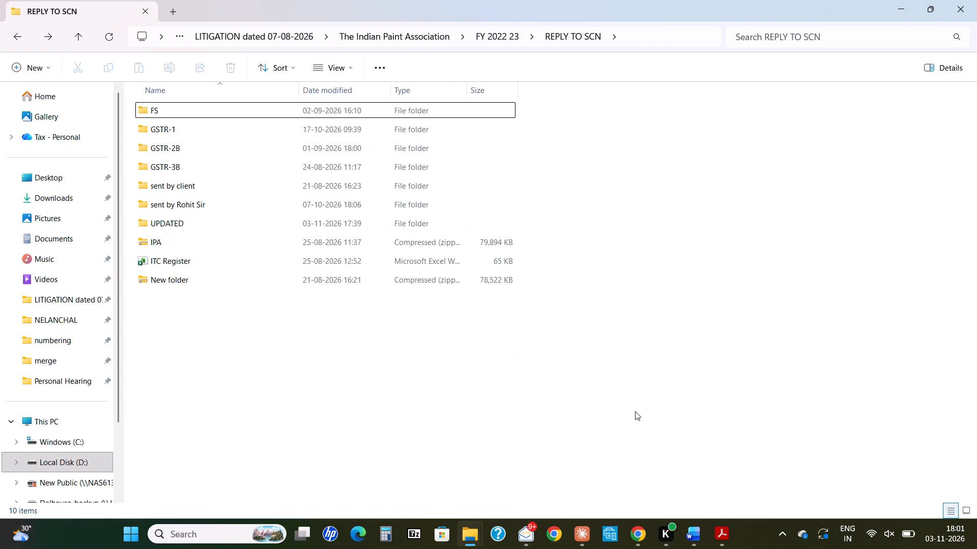
key(Down)
key(Down)
key(Down)
key(Down)
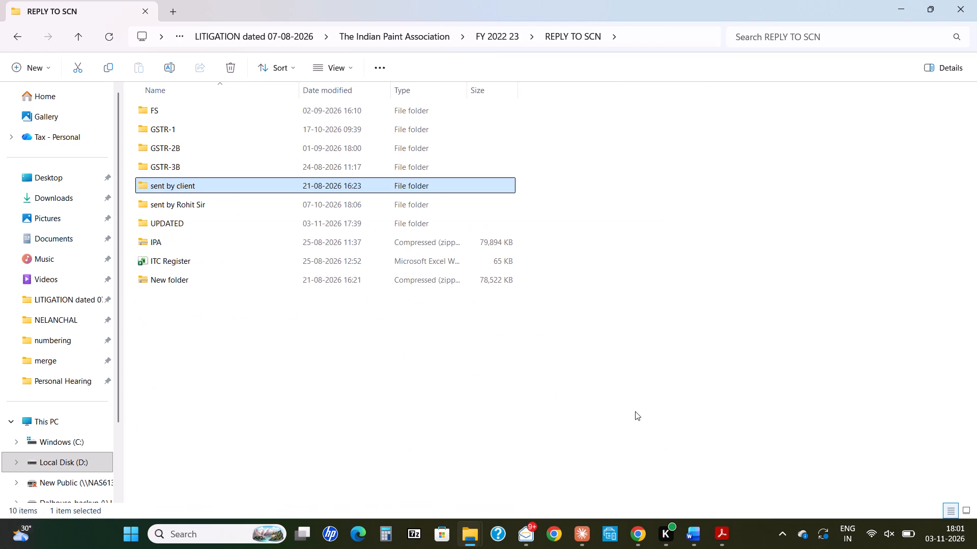
key(Return)
key(Down)
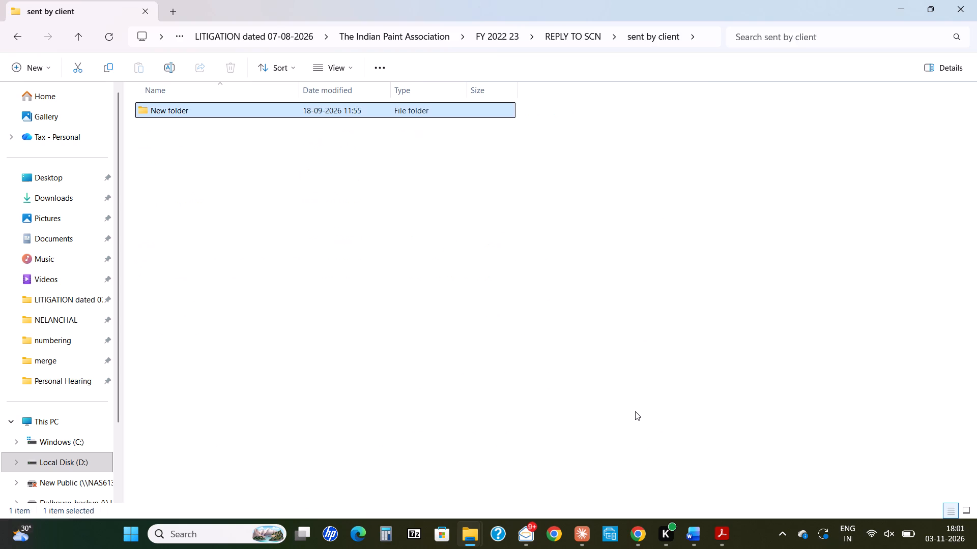
key(Return)
key(Down)
key(Down)
key(BackSpace)
key(Down)
key(Down)
key(BackSpace)
Open Exhibit-2_DRC 06 dt 20.08.2026 from the "sent by Rohit Sir" folder, look through its pages and close it.
key(Down)
key(Return)
key(Down)
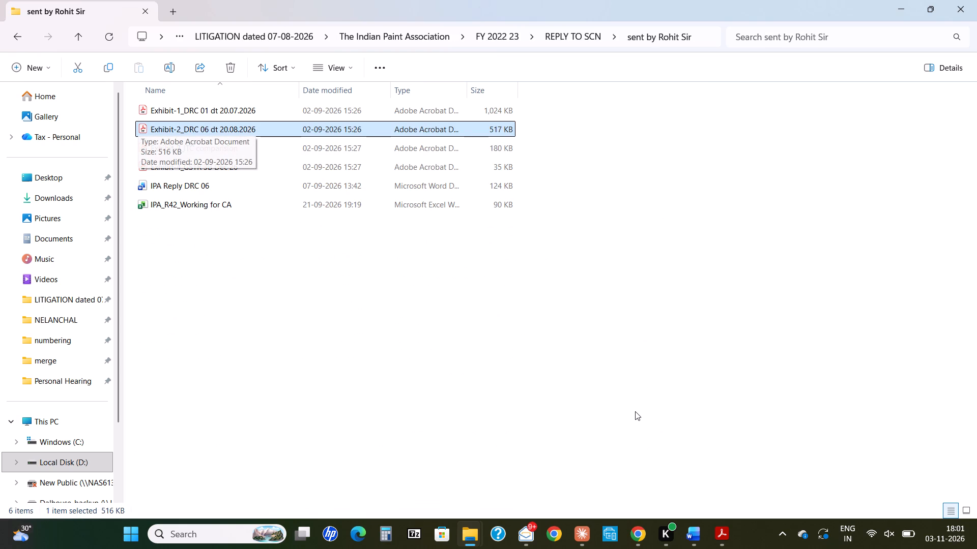
key(Down)
key(Up)
key(Return)
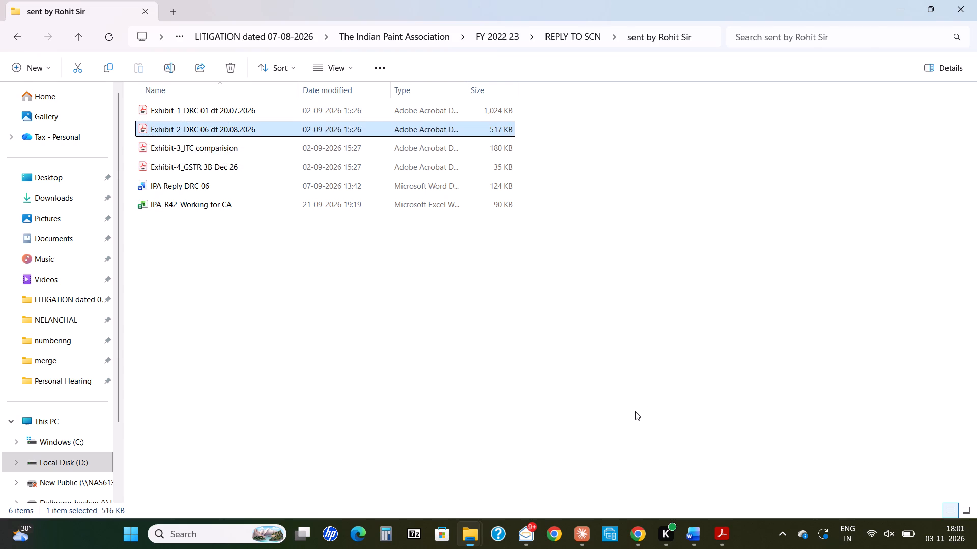
key(Return)
key(Return)
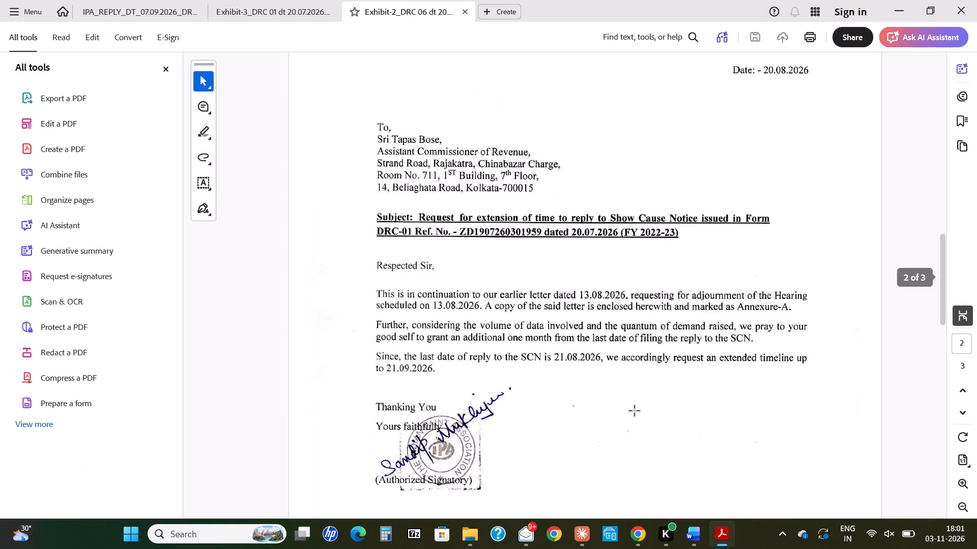
key(Return)
key(Return)
key(Return)
key(Return)
key(shift+Return)
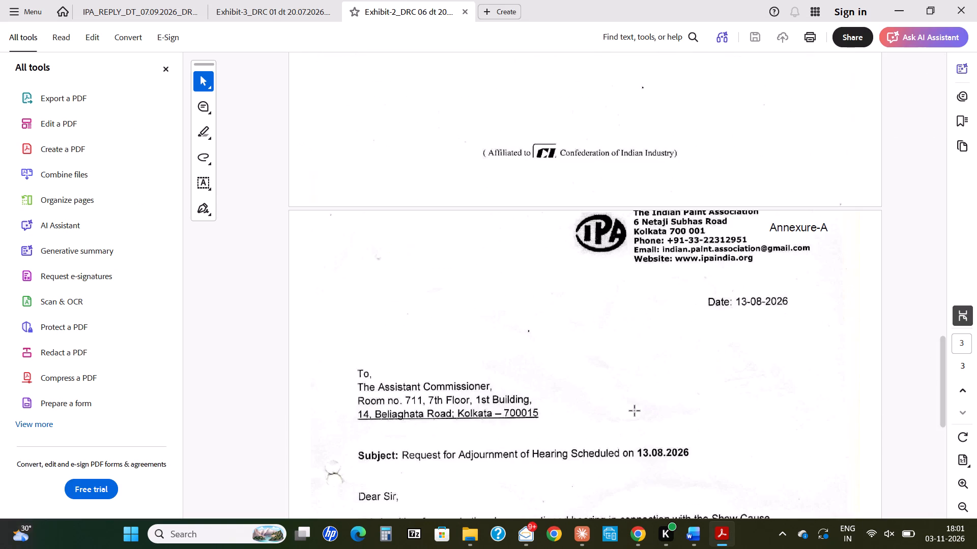
key(Return)
key(shift+Return)
key(shift+Return)
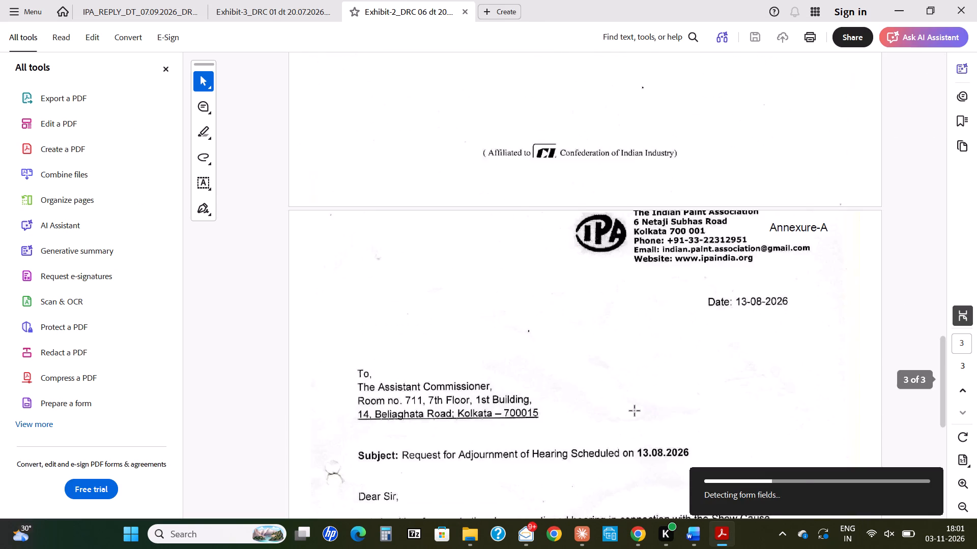
key(shift+Return)
key(Return)
key(ctrl+w)
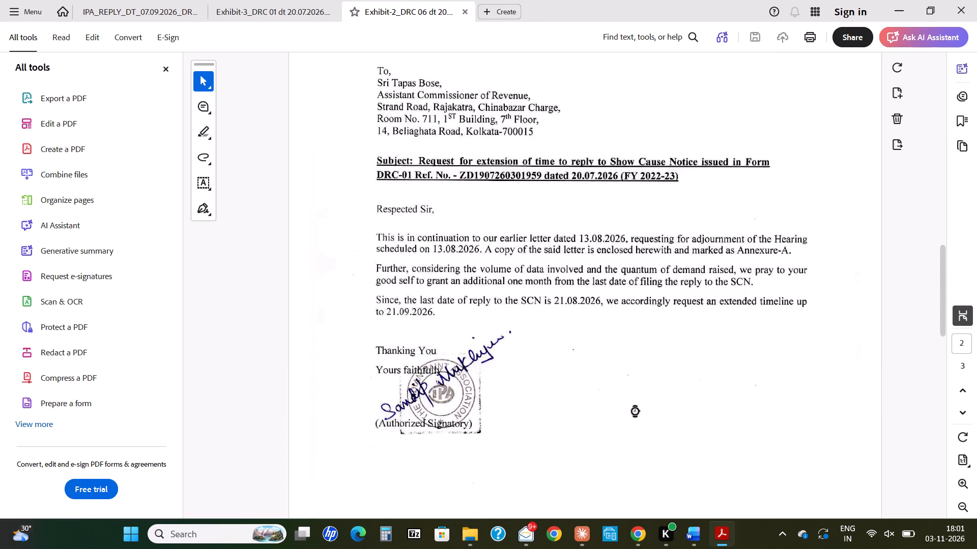
Switch back to File Explorer, check "sent by Rohit Sir" and New folder inside "sent by client", and return to the FY 2022 23 folder.
key(alt+Tab)
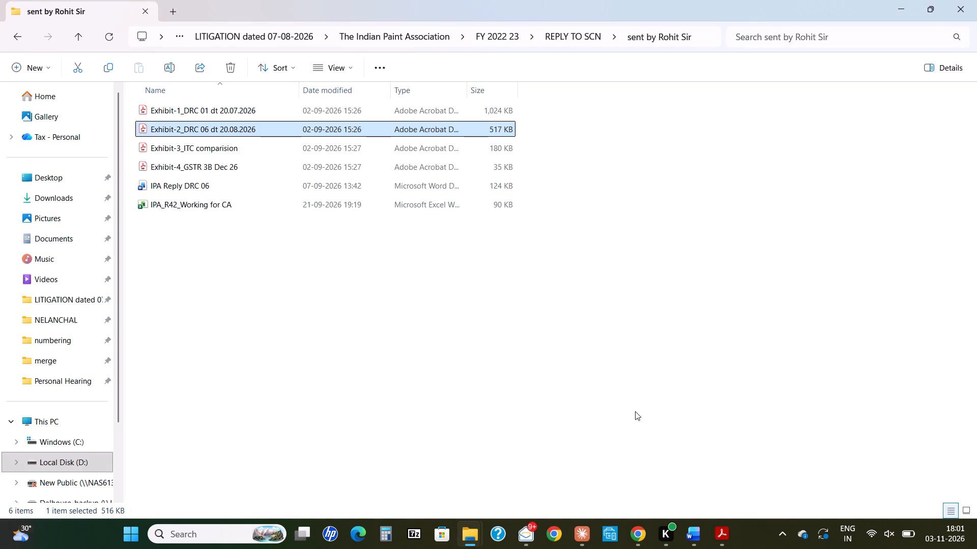
key(Down)
key(Down)
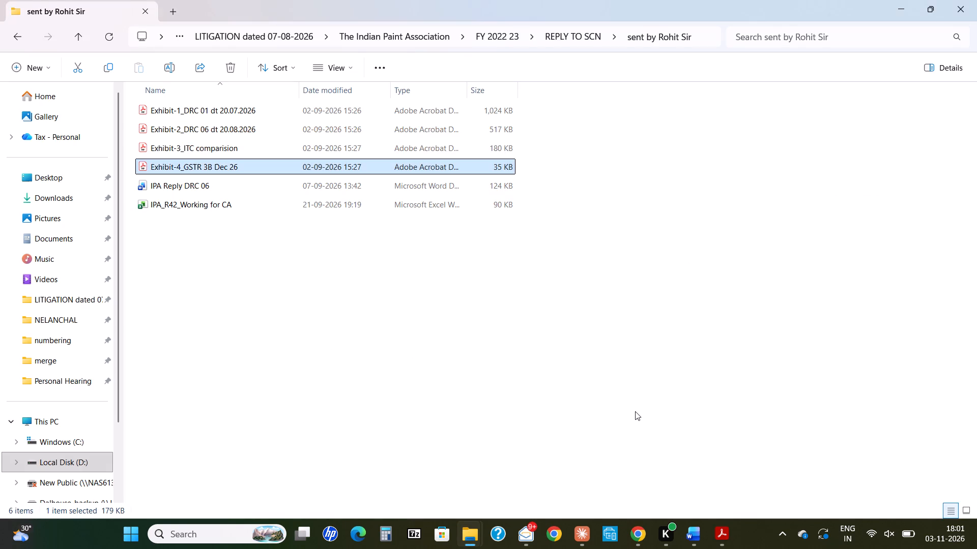
key(BackSpace)
key(Up)
key(Up)
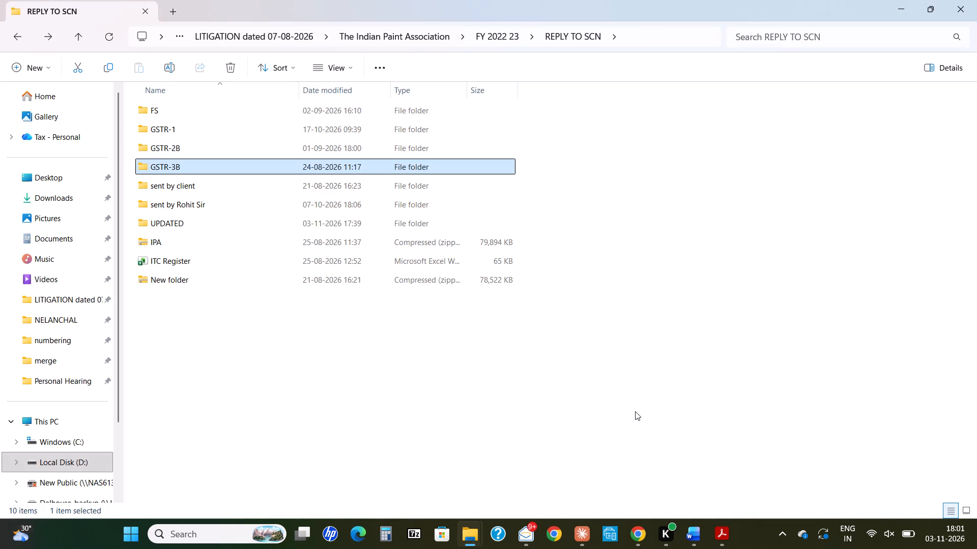
key(Down)
key(Return)
key(Down)
key(Return)
key(Down)
key(BackSpace)
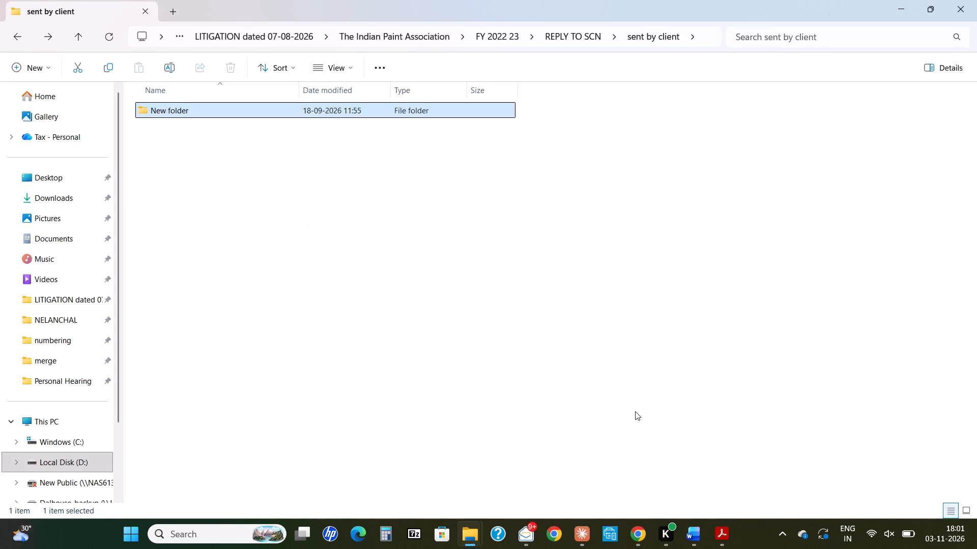
key(BackSpace)
key(BackSpace)
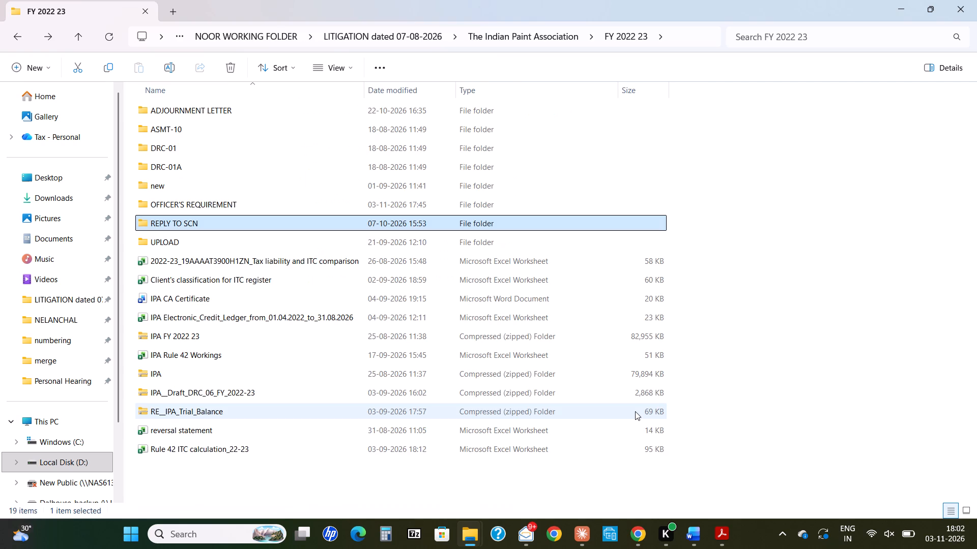
Open the REPLY TO SCN folder within FY 2022 23 and copy its full folder path.
key(Return)
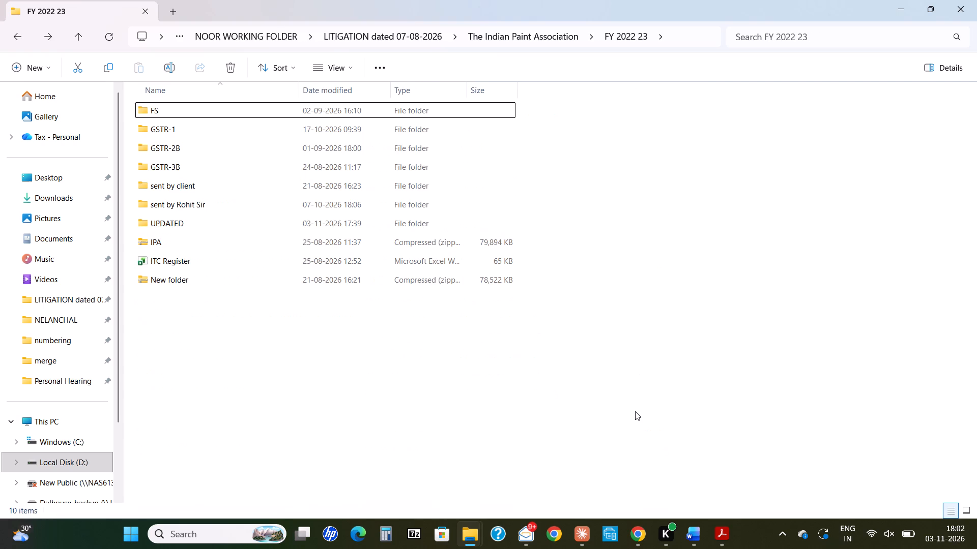
key(alt+d)
key(ctrl+c)
key(ctrl+c)
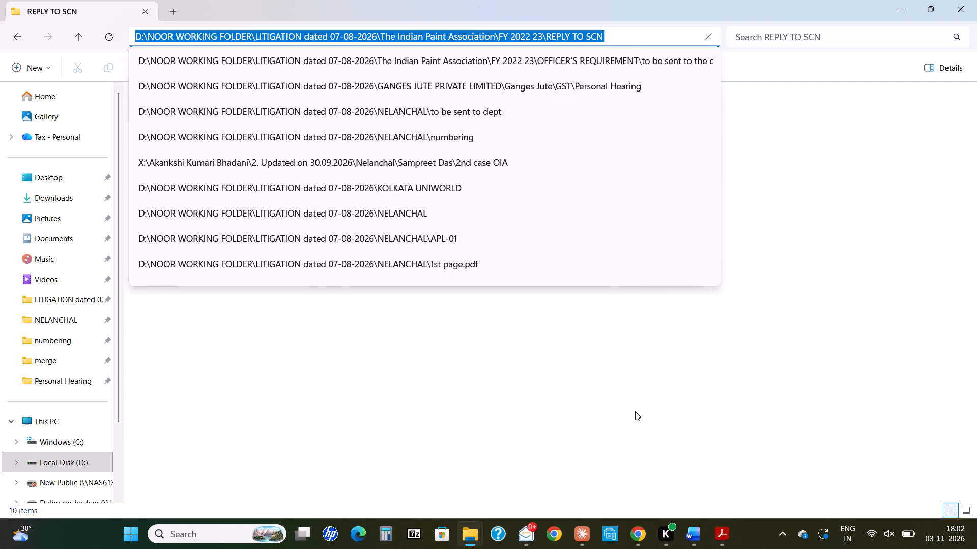
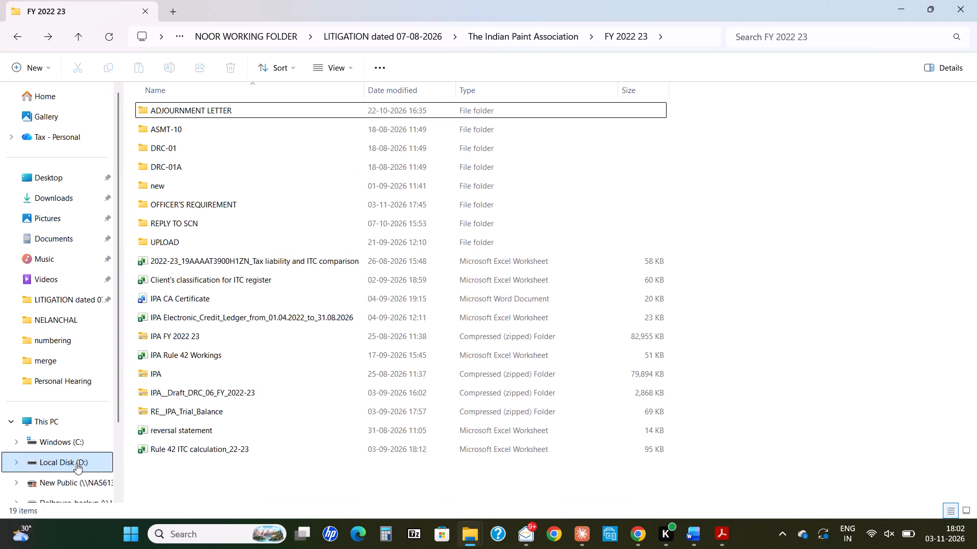
Open the colleague's working folder on the New Public drive and go into its "2. Updated on 30.09.2026" folder.
click(78, 477)
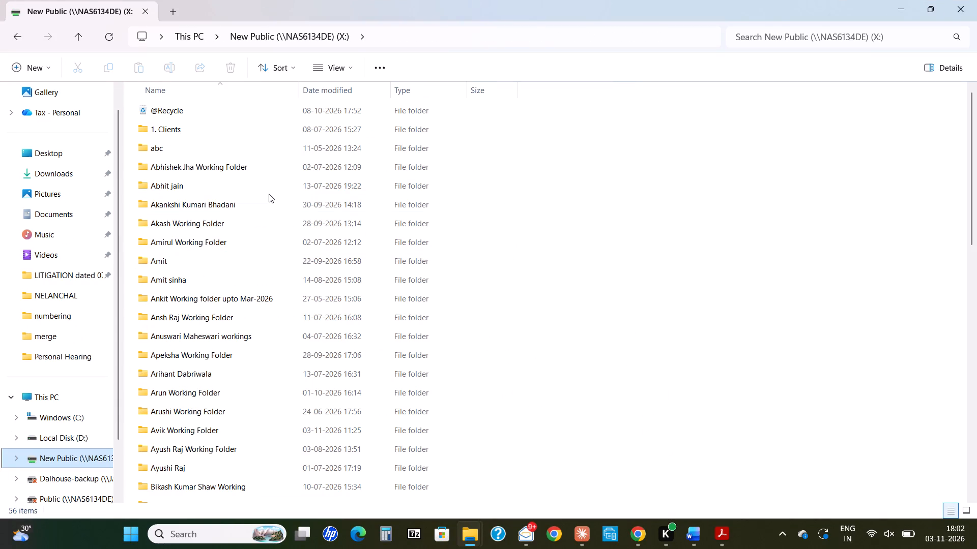
click(269, 194)
triple_click(268, 199)
click(268, 199)
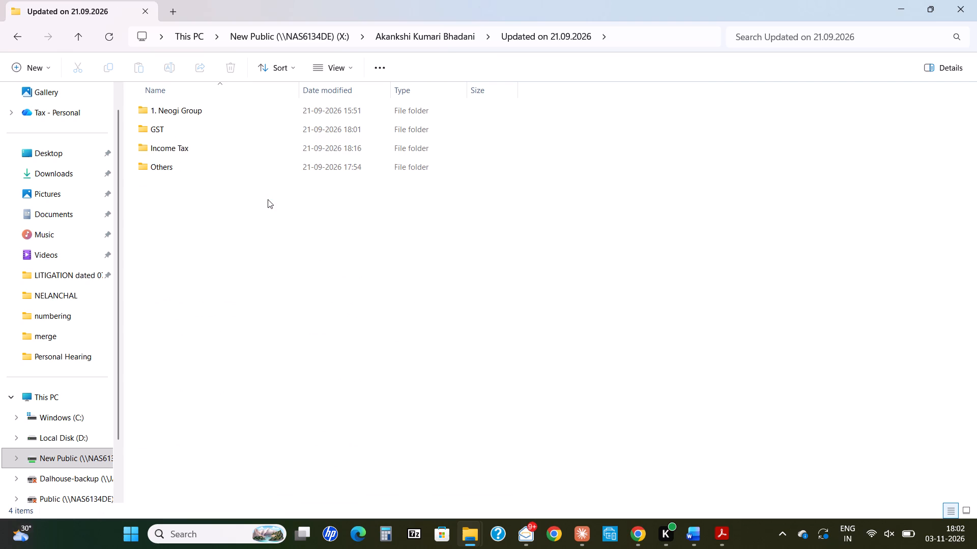
key(BackSpace)
key(Up)
key(Up)
key(Up)
key(Up)
key(Return)
key(Return)
key(Down)
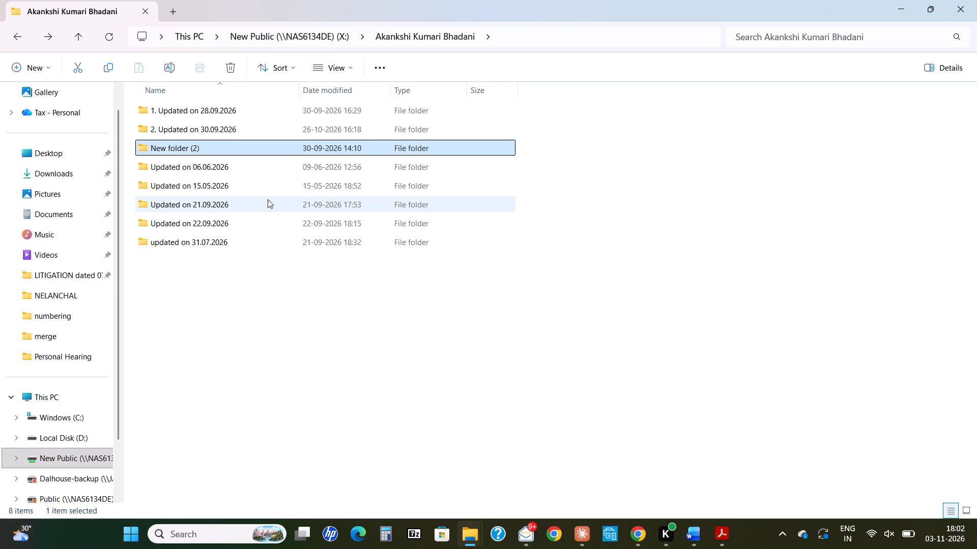
key(Up)
key(Return)
Find the Indian Paints Association folder among the client folders and open its FY 2022-23 subfolder.
key(Down)
text(th)
key(Down)
key(Down)
key(Down)
key(Down)
key(Down)
key(Down)
key(Down)
key(Down)
key(Down)
key(Down)
key(Down)
key(Down)
key(Down)
key(Return)
key(Down)
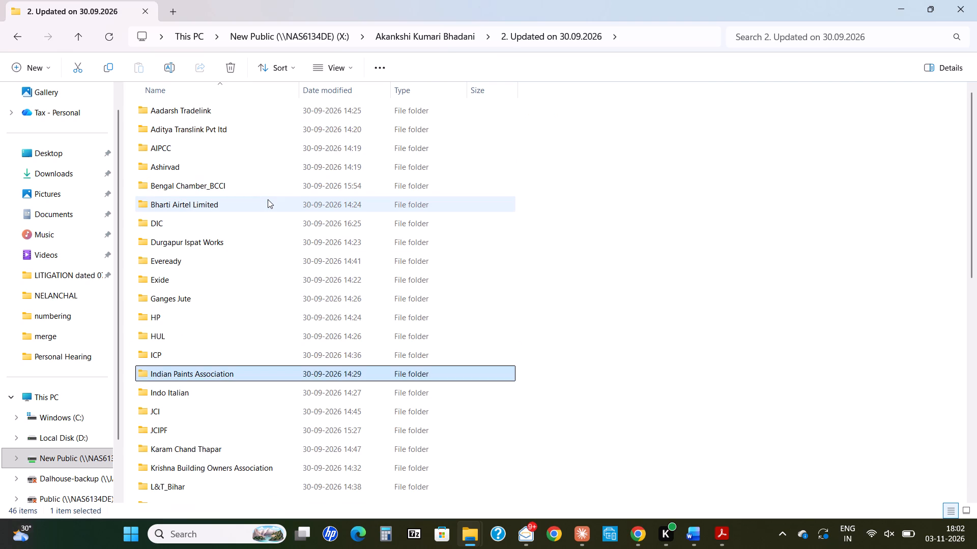
key(Down)
key(Return)
key(Down)
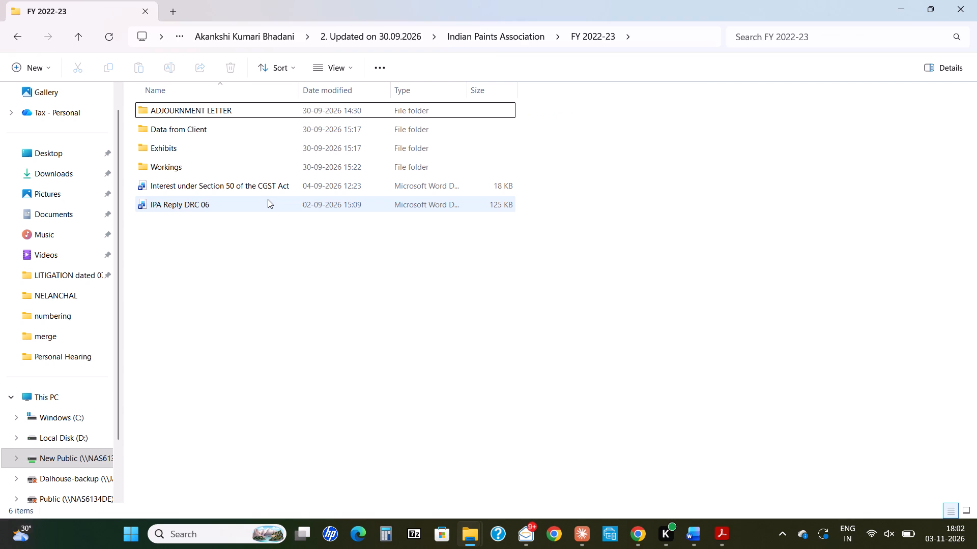
Check the contents of the Workings and Exhibits folders within FY 2022-23.
key(Down)
key(Down)
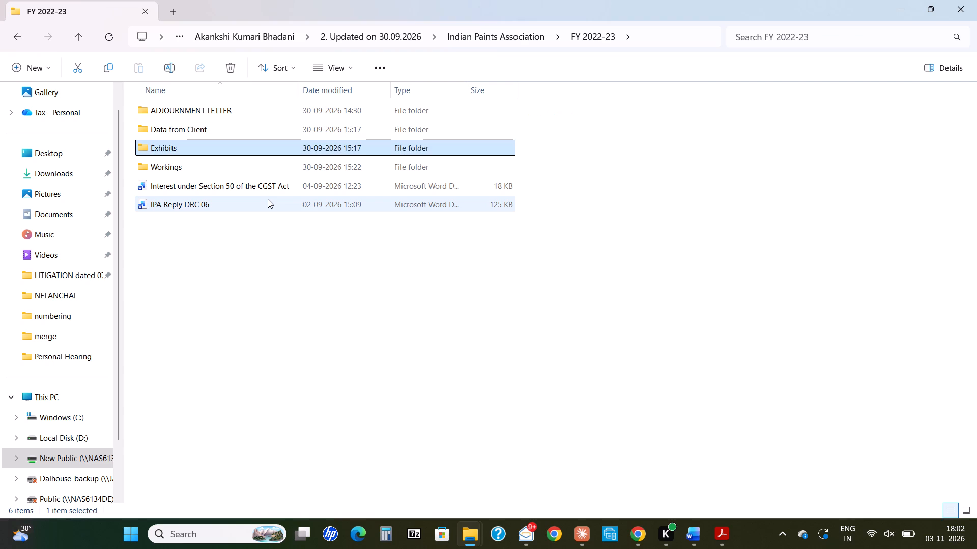
key(Up)
key(Up)
key(Down)
key(Down)
key(Down)
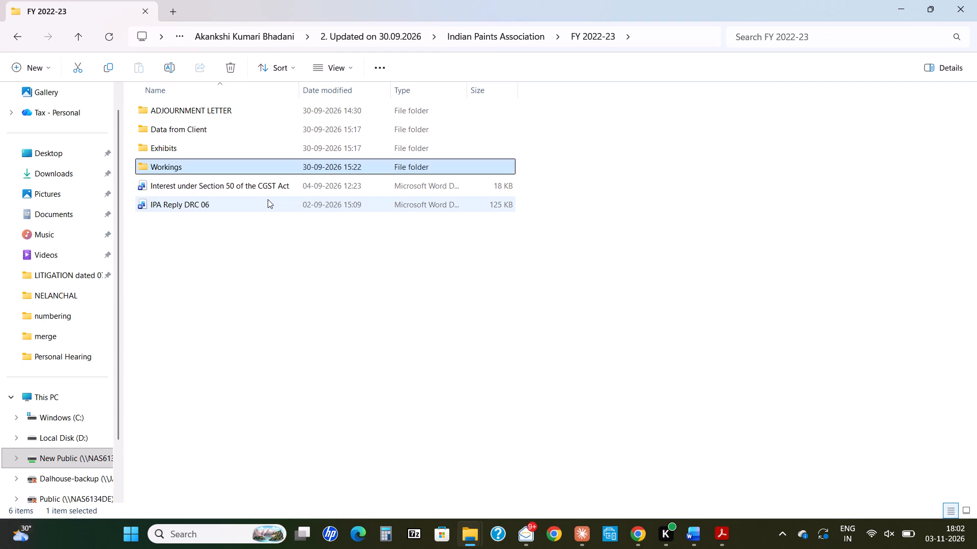
key(Return)
key(Down)
key(Down)
key(BackSpace)
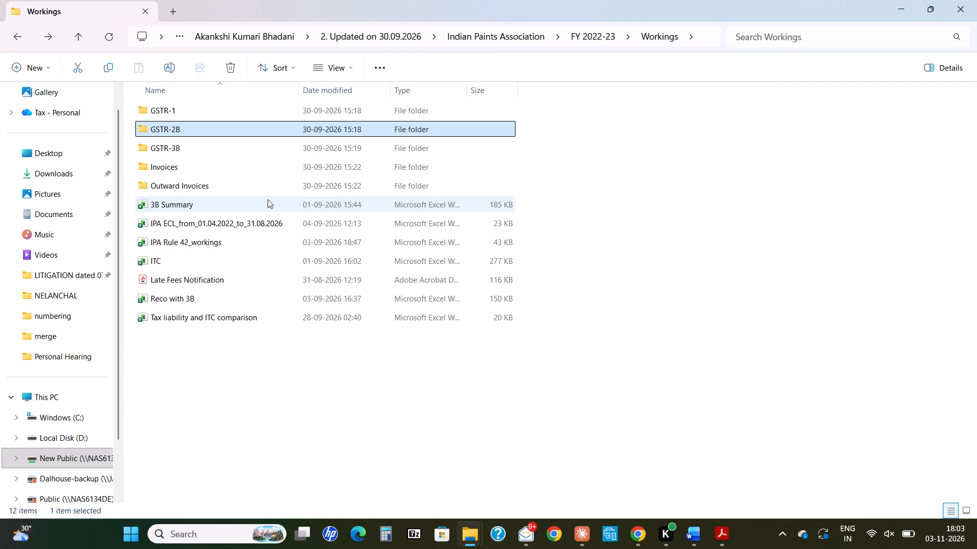
key(Up)
key(Return)
key(BackSpace)
key(Up)
key(Return)
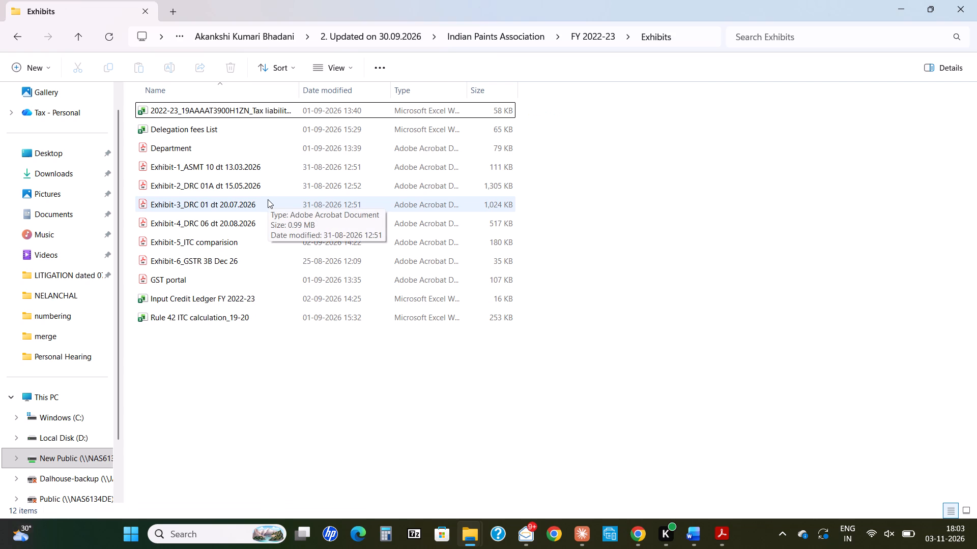
Check the Data from Client and ADJOURNMENT LETTER folders, and go back up to the Indian Paints Association folder.
key(BackSpace)
key(Up)
key(Return)
key(BackSpace)
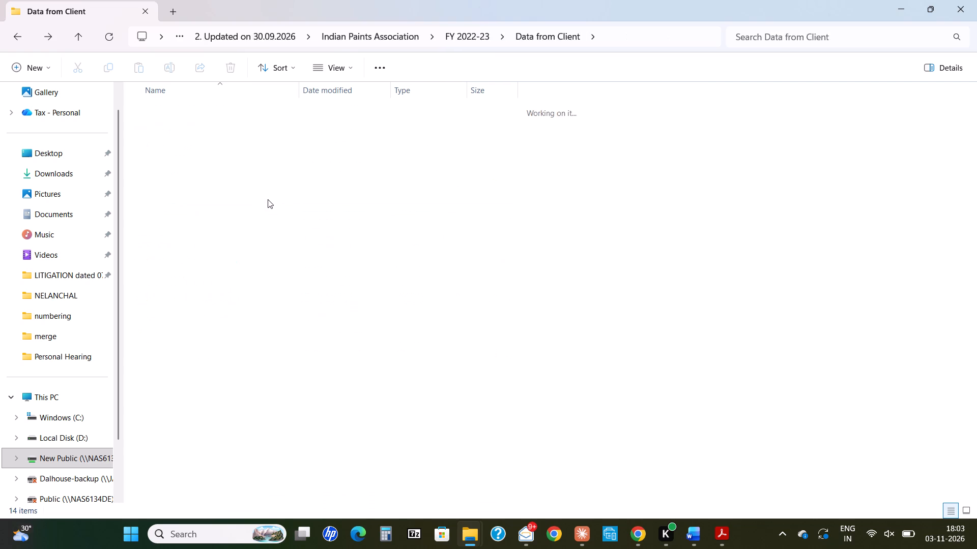
key(Up)
key(Return)
key(BackSpace)
key(BackSpace)
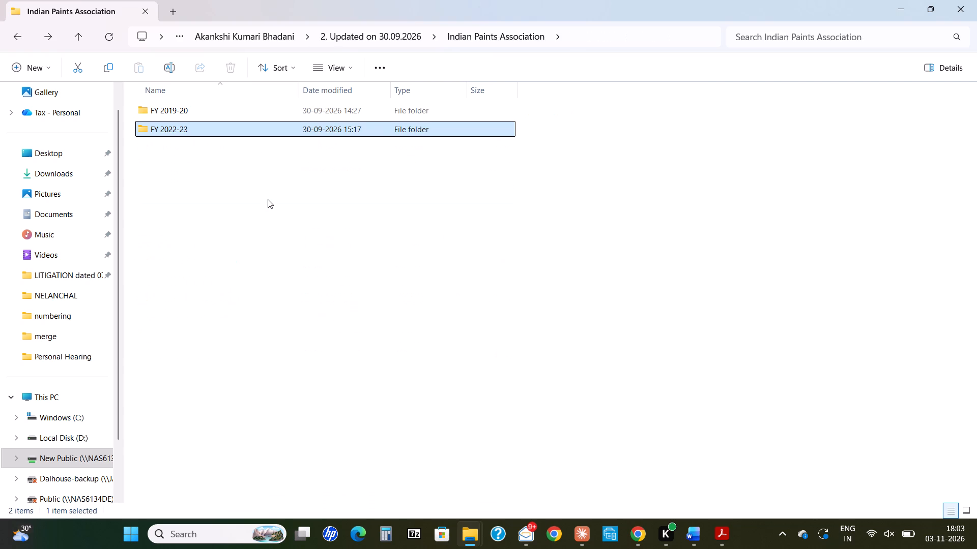
Reopen FY 2022-23, go through its items down to IPA Reply DRC 06, and return to the Indian Paints Association folder.
key(Up)
key(Down)
key(Return)
key(Down)
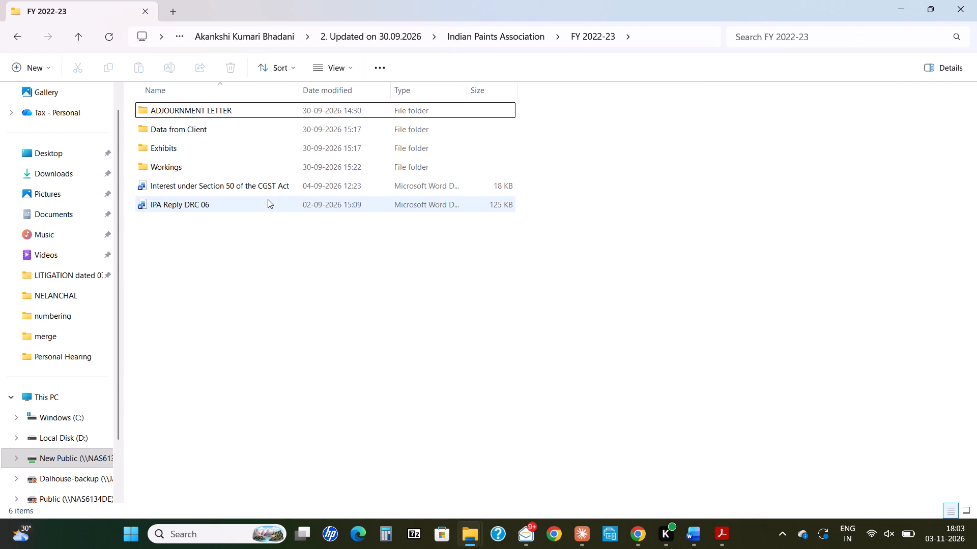
key(Down)
key(Down)
key(Down)
key(Down)
key(Down)
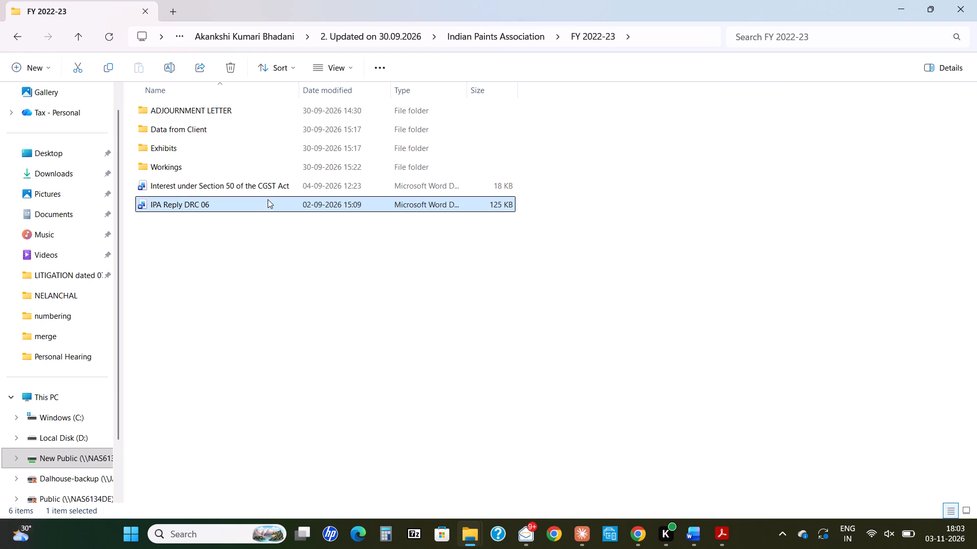
key(BackSpace)
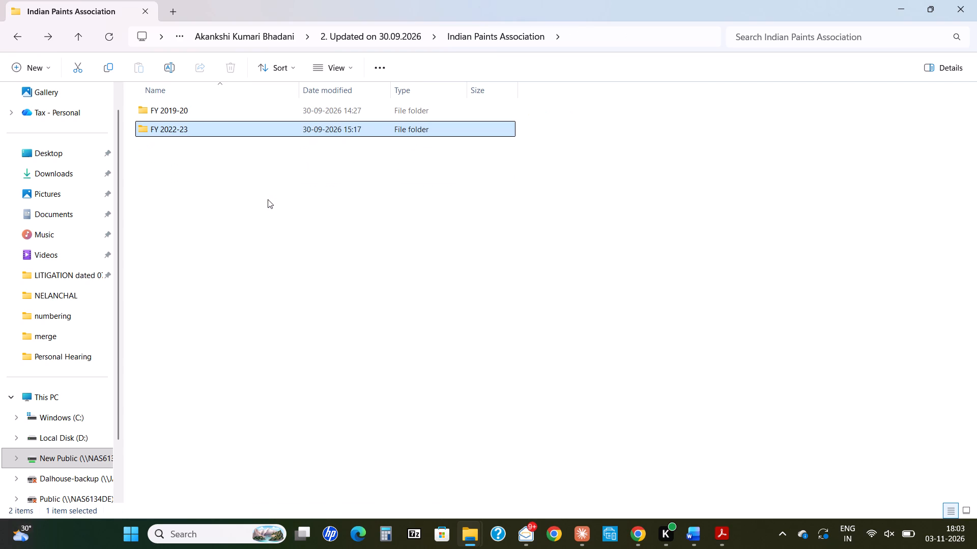
Switch to Acrobat and read the DRC-06 reply dated 07.09.2026 up to the Exhibit-2 and adjournment paragraphs on page 4.
key(alt+Tab)
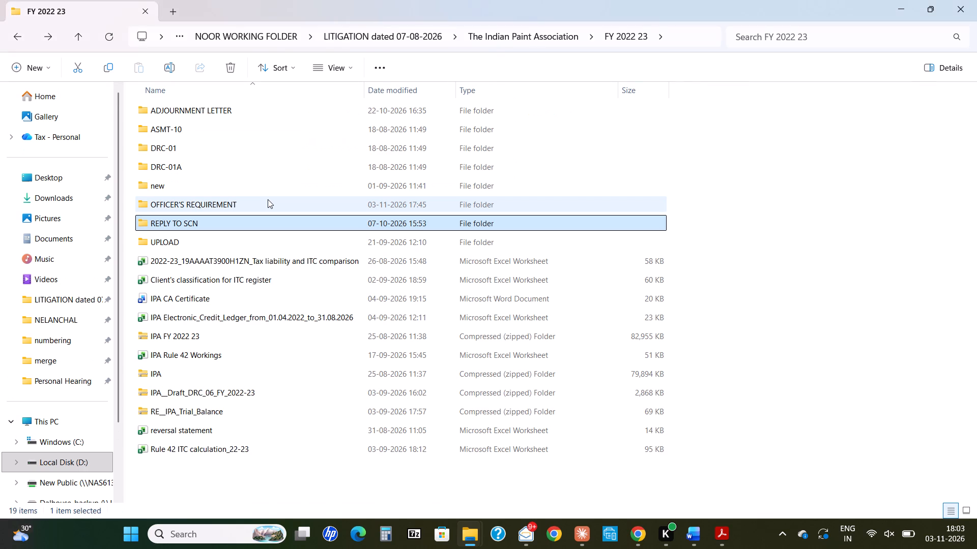
key(Tab)
key(alt+Tab)
key(alt+Tab)
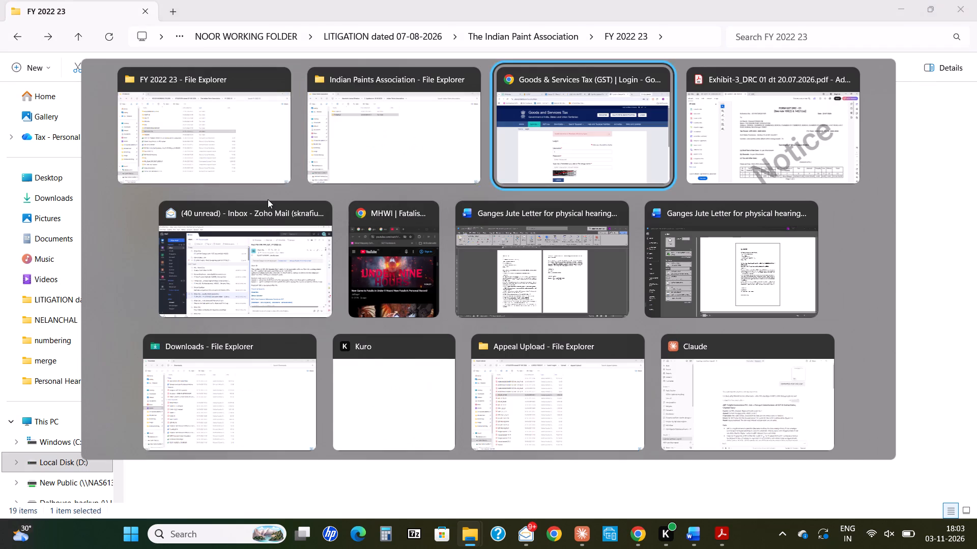
key(alt+Tab)
key(ctrl+Tab)
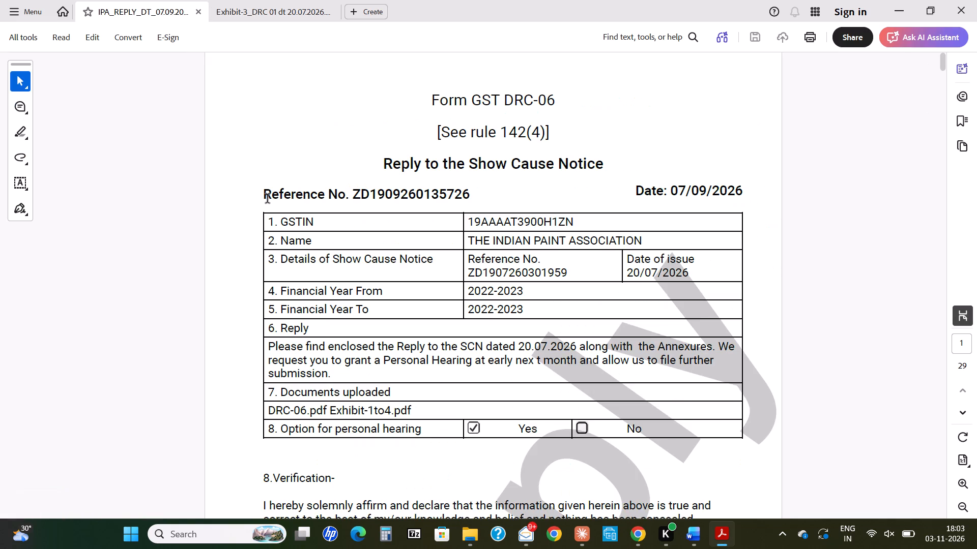
key(Page_Down)
key(Page_Down)
key(Page_Down)
key(Page_Down)
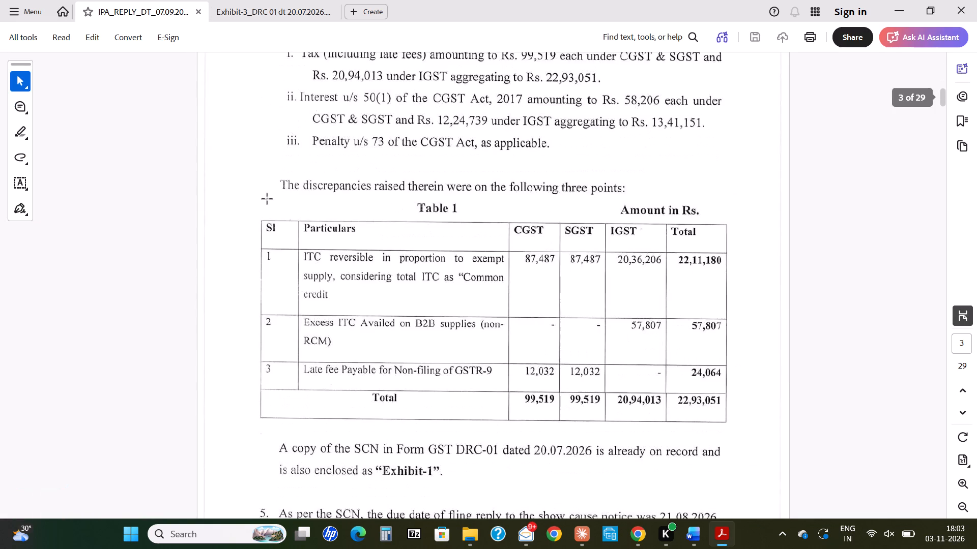
key(Page_Down)
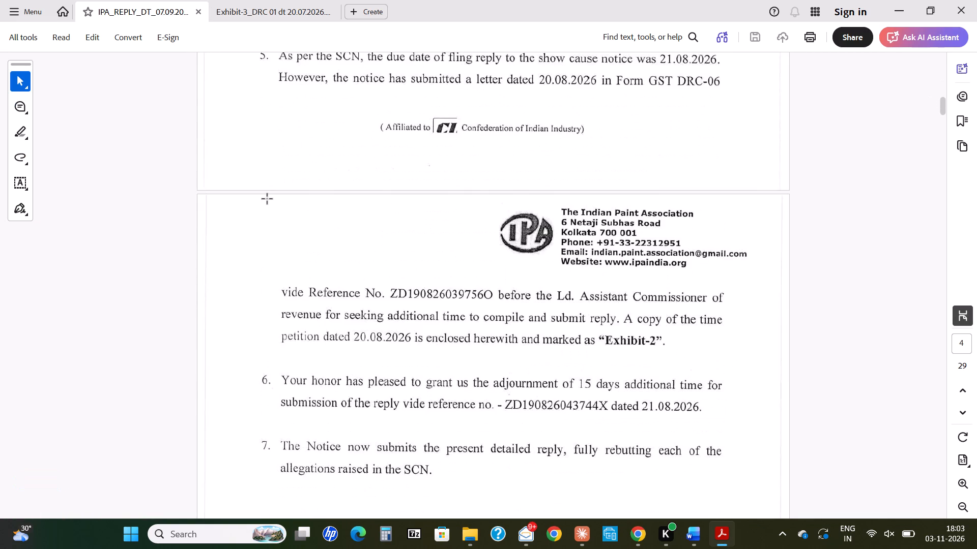
key(ctrl+minus)
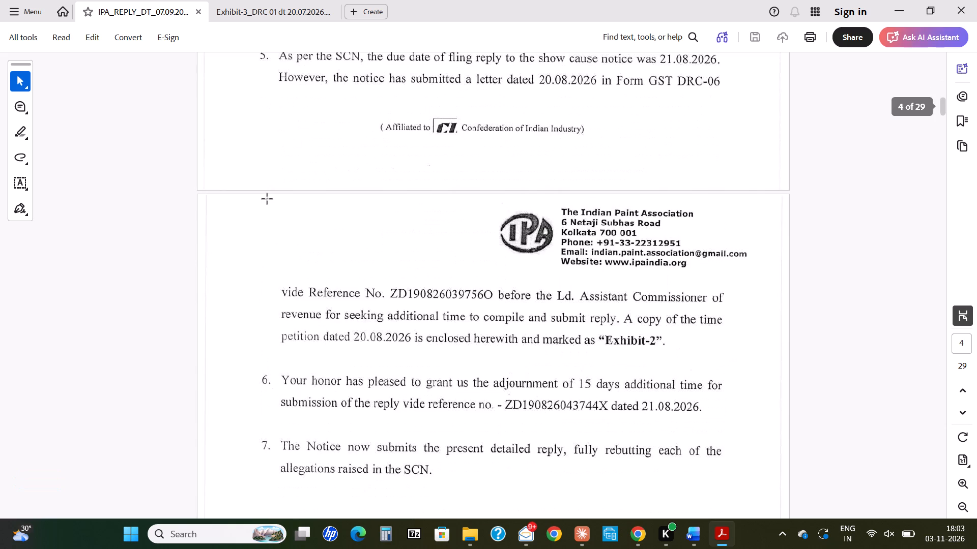
scroll(268, 199, up, 1)
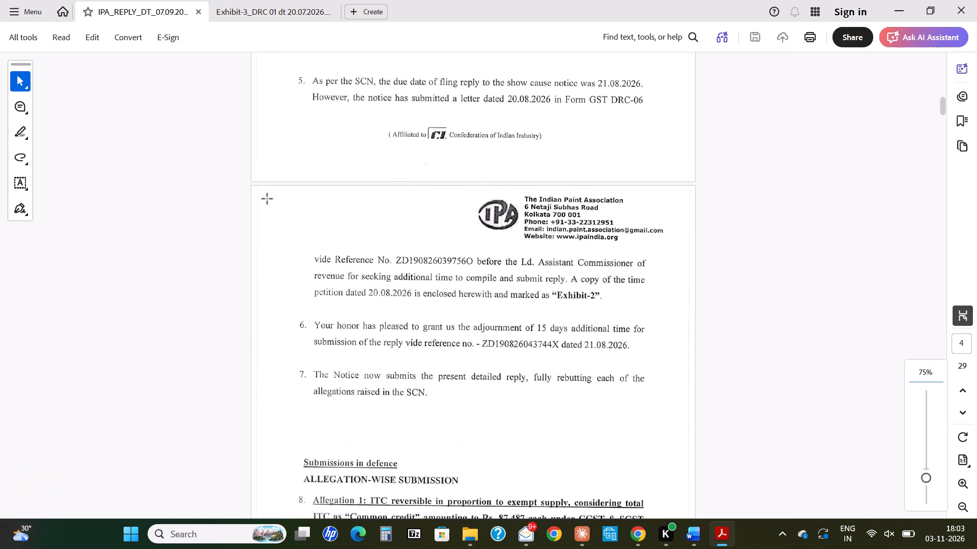
scroll(268, 199, up, 1)
In File Explorer, open Image_20260818_0003 from the FY 2022 23 ADJOURNMENT LETTER folder, read the letter, close it and return to the reply.
key(alt+Tab)
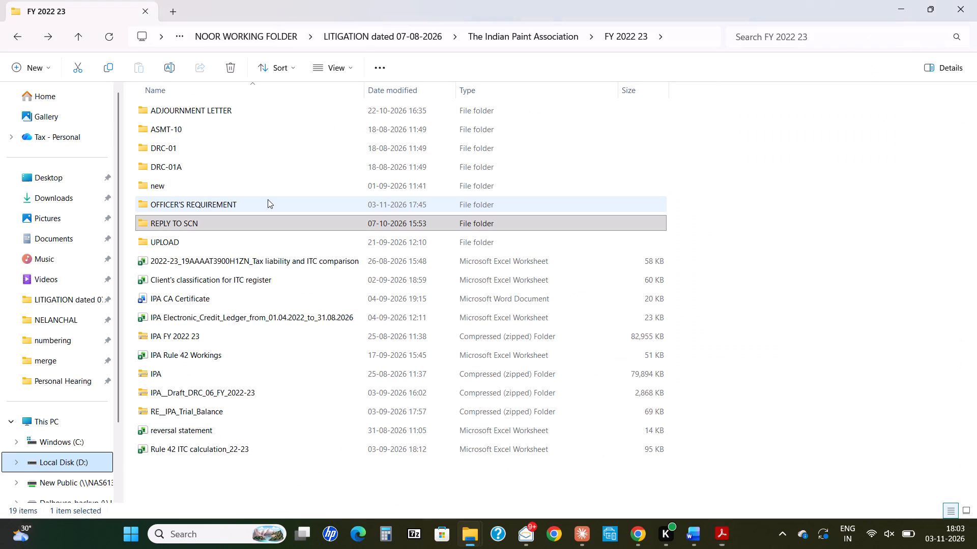
key(Down)
key(Down)
key(Down)
key(Down)
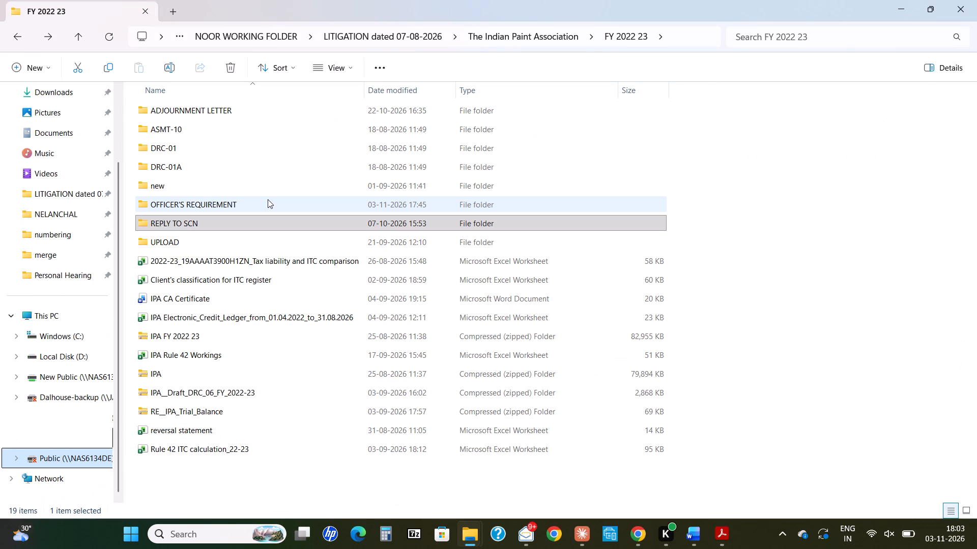
click(268, 199)
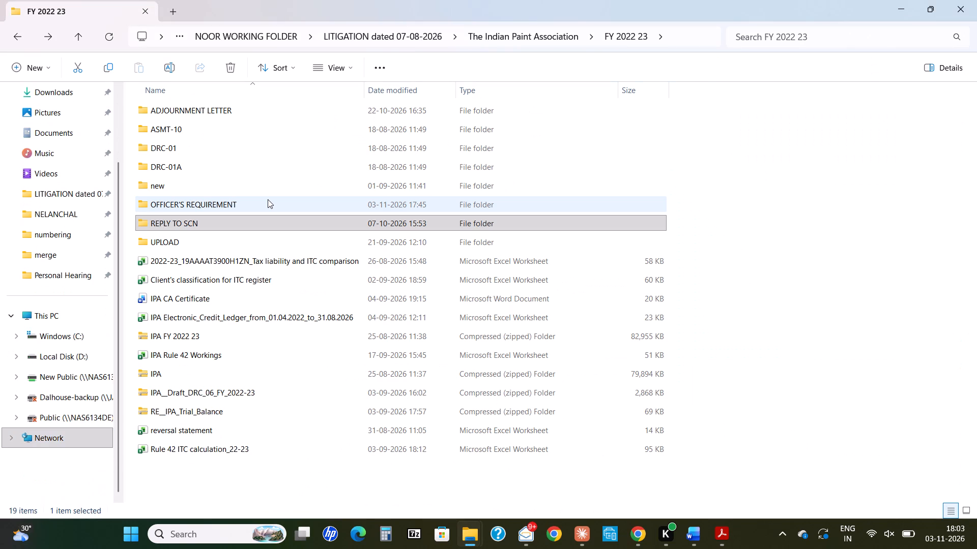
key(Up)
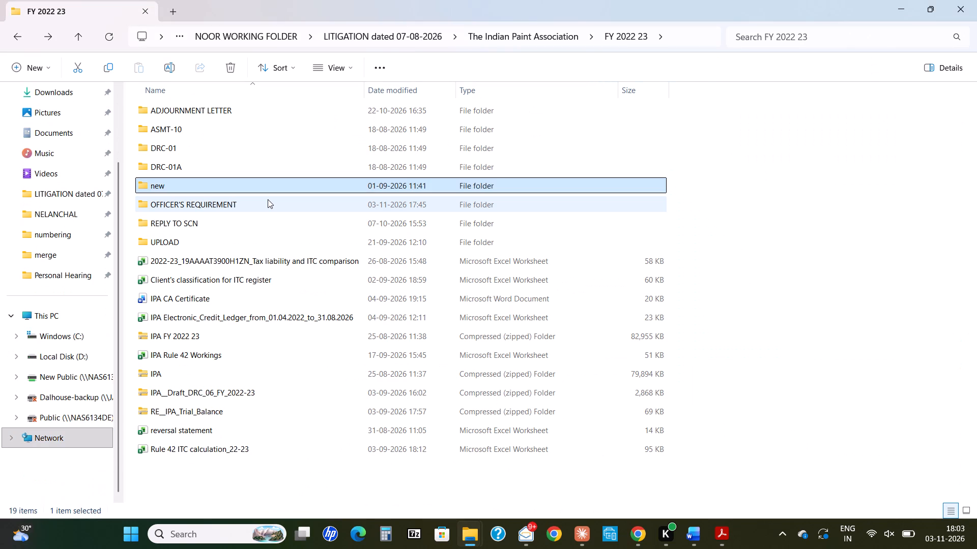
key(Up)
key(Up)
key(Up)
key(Up)
key(Return)
key(Down)
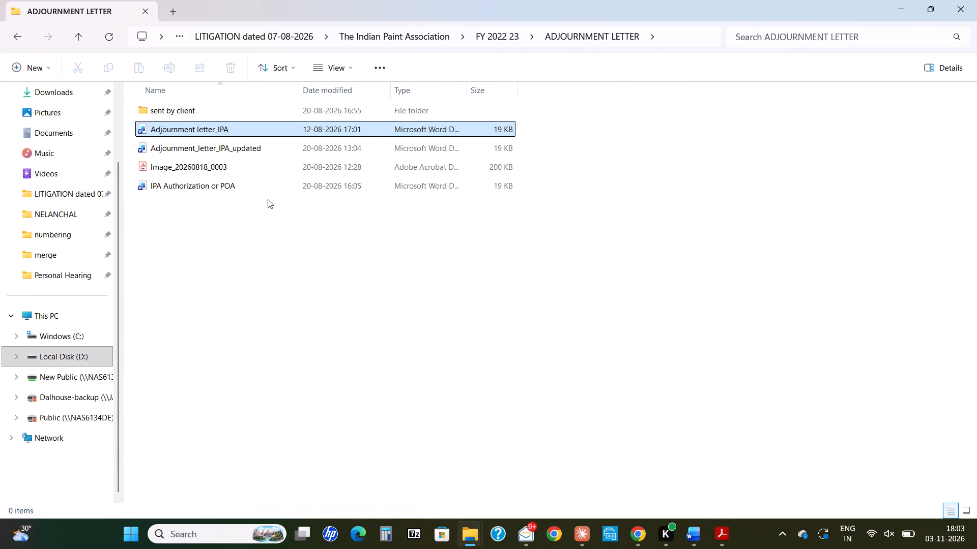
key(Down)
key(Down)
key(Return)
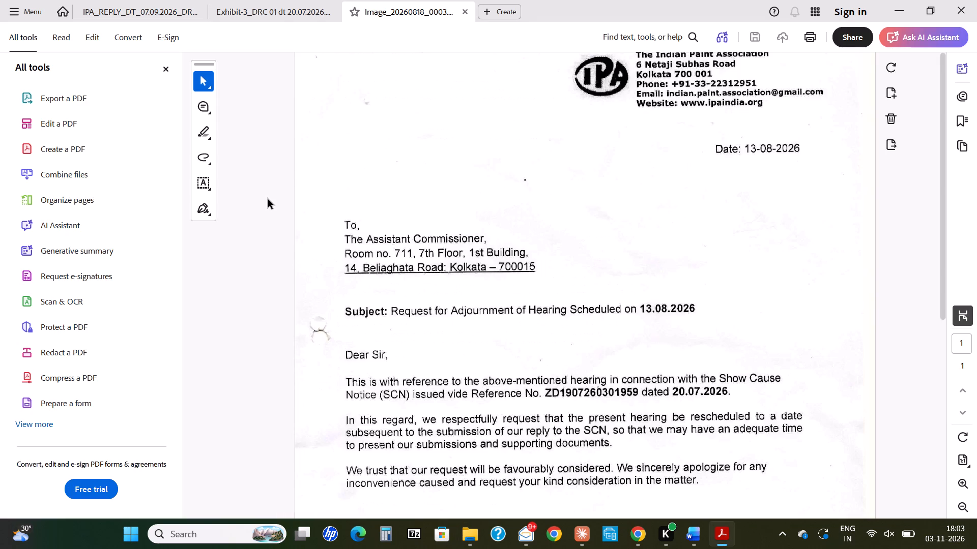
key(Return)
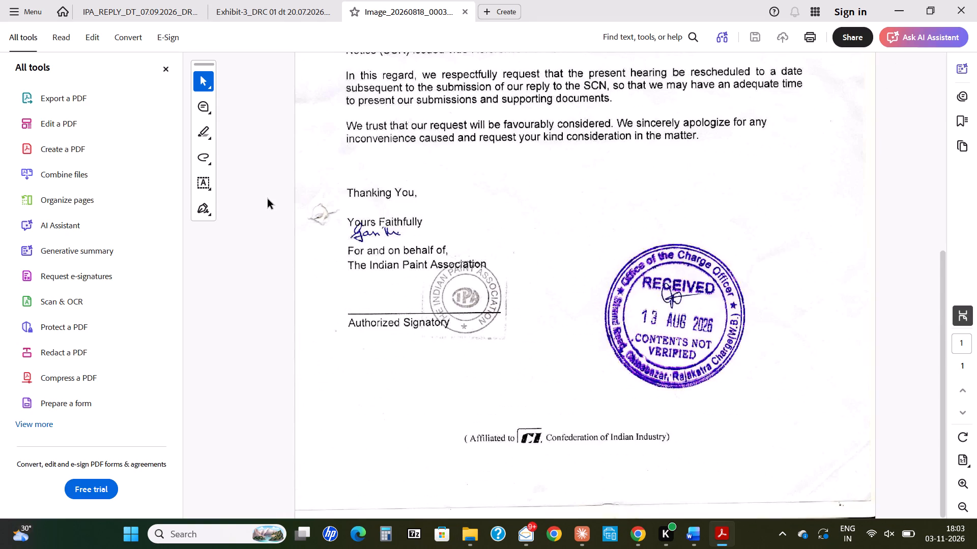
key(ctrl+w)
key(ctrl+Tab)
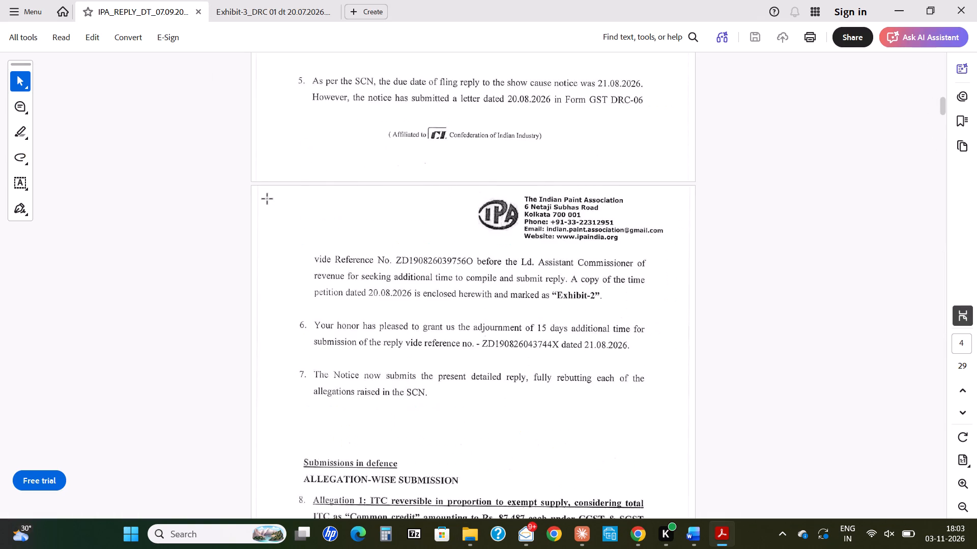
Switch to File Explorer, open IPA_letter_dt_20_08_2026 from "sent by client" inside ADJOURNMENT LETTER, and look through to its last page.
key(alt+Tab)
key(Up)
key(Up)
key(Up)
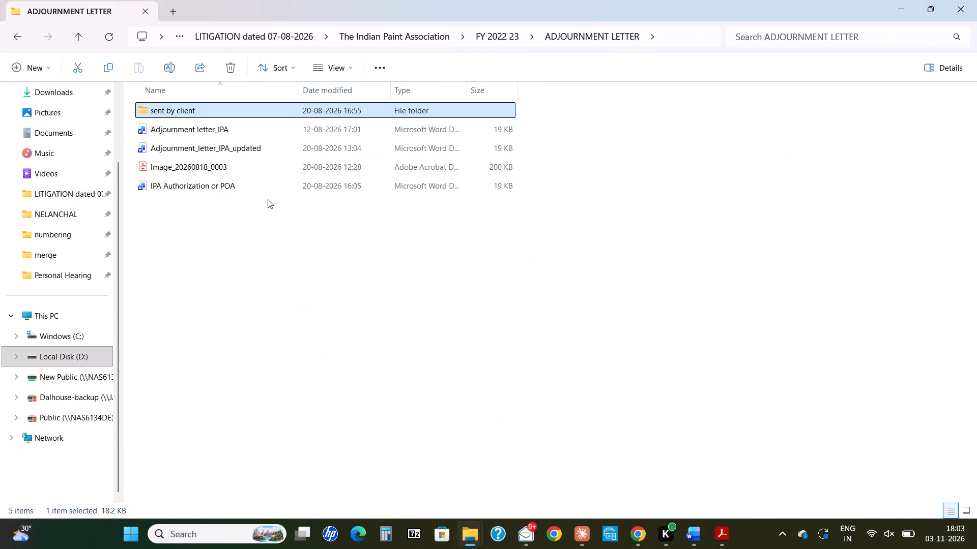
key(Return)
key(Down)
key(Return)
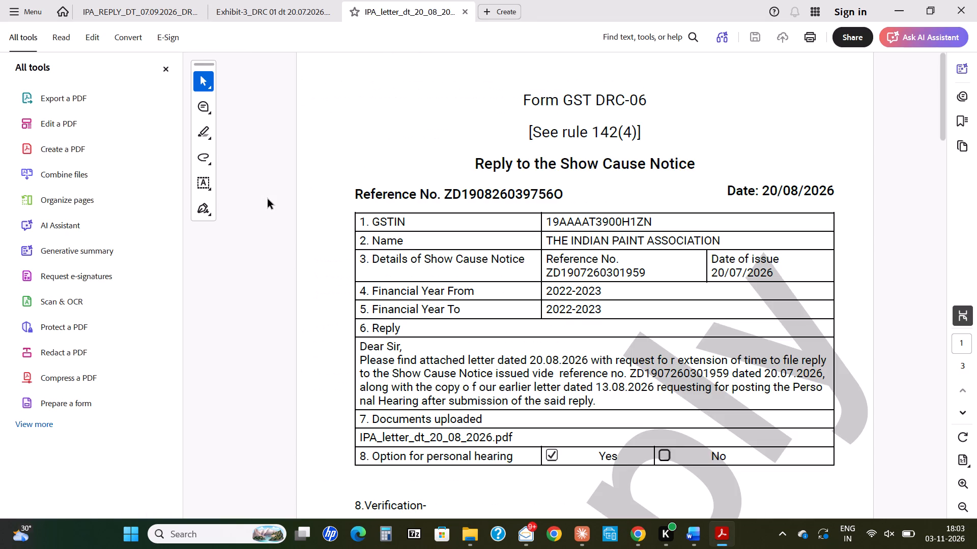
key(Return)
key(Return)
key(Return)
key(Return)
key(Return)
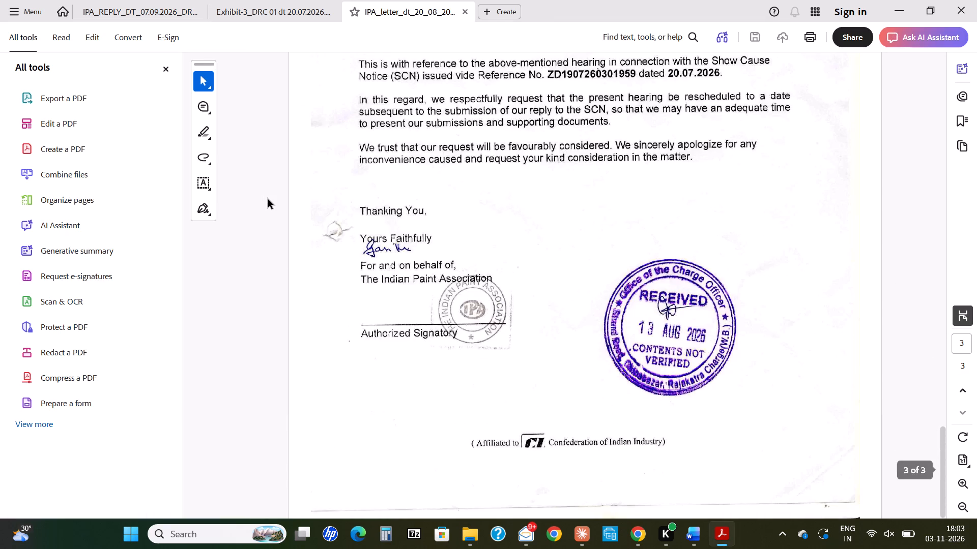
Return to the DRC-06 reply and read the Allegation 1 submissions from page 4 through paragraph 8.13 on page 8.
key(ctrl+Tab)
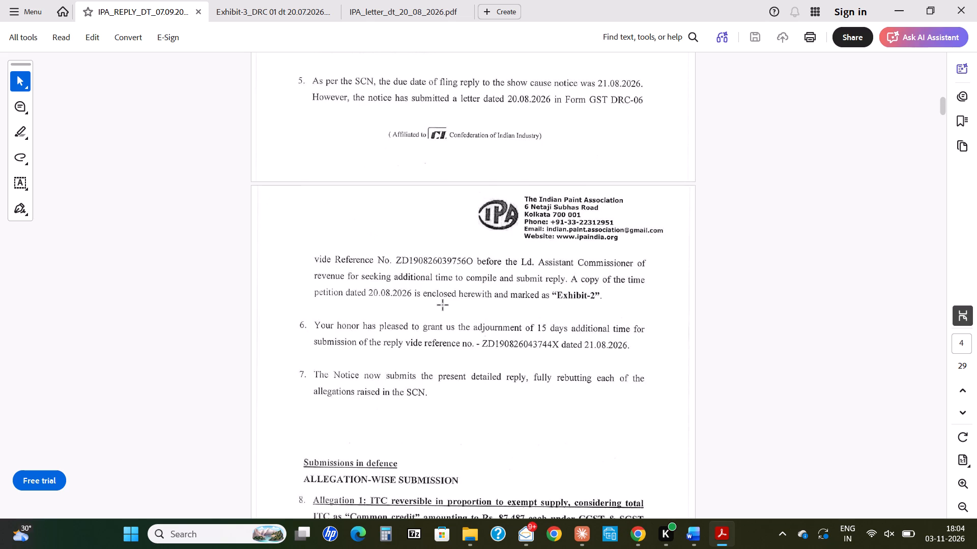
scroll(443, 306, down, 1)
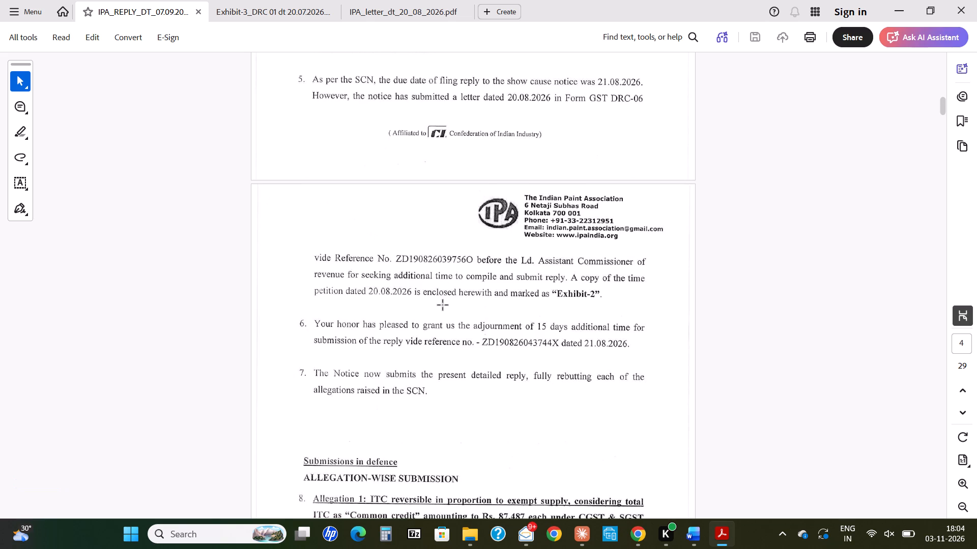
scroll(443, 306, down, 5)
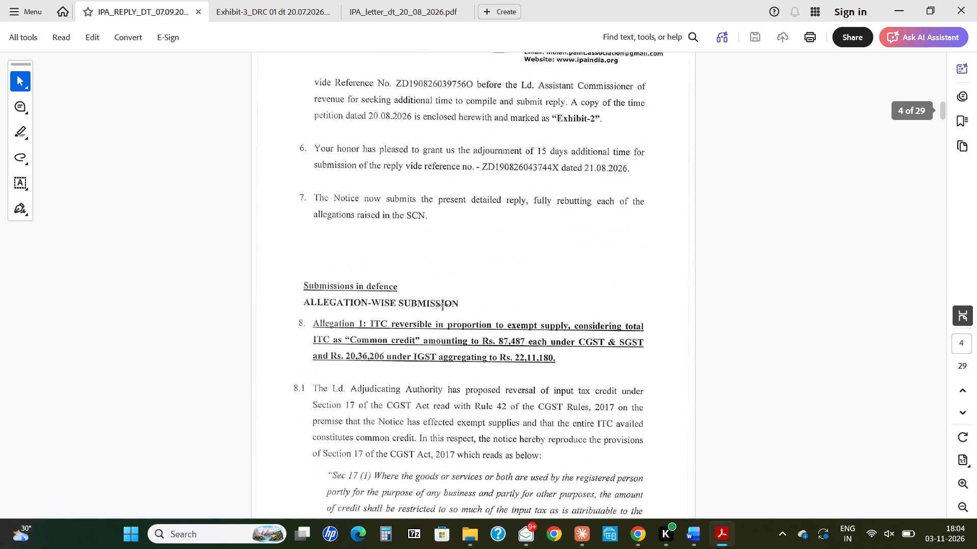
scroll(443, 306, down, 5)
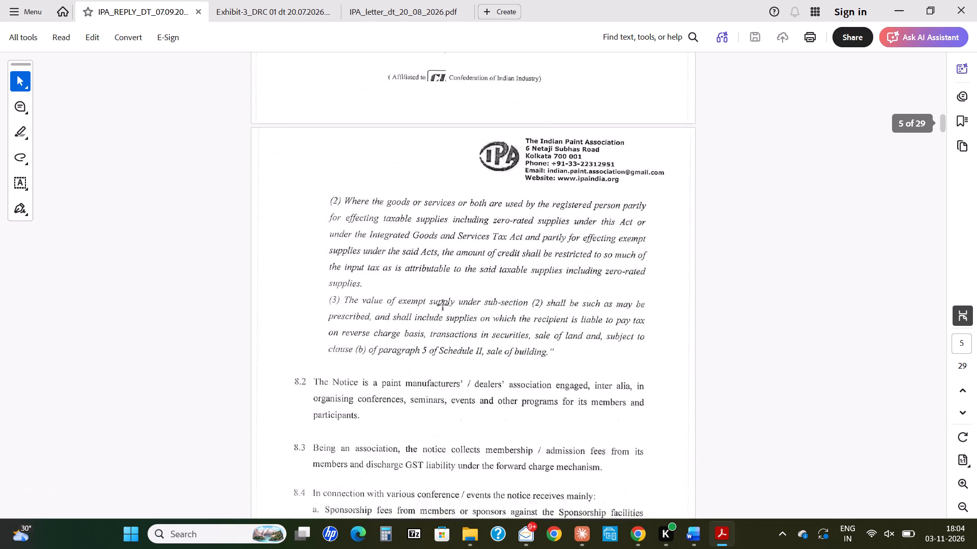
scroll(443, 306, down, 7)
scroll(443, 306, up, 6)
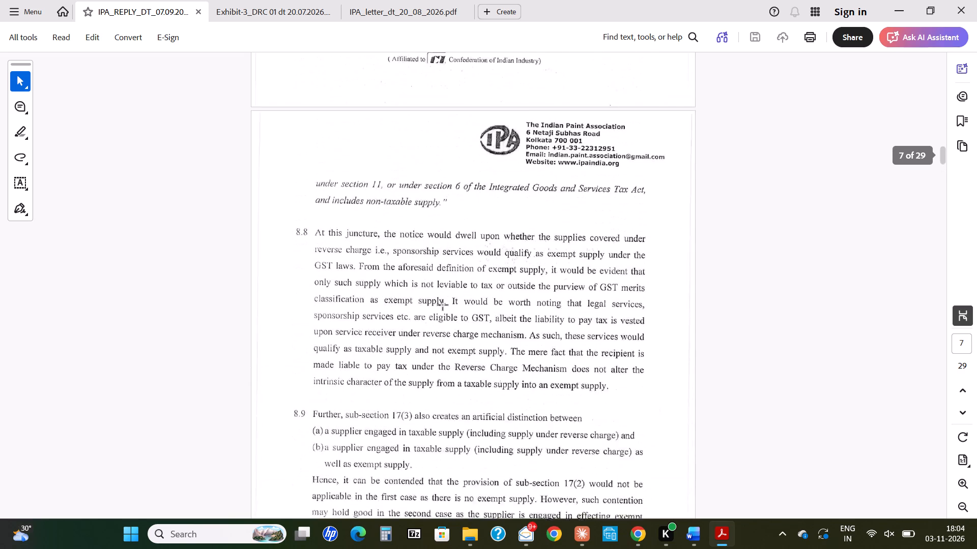
scroll(443, 306, up, 3)
scroll(443, 306, down, 6)
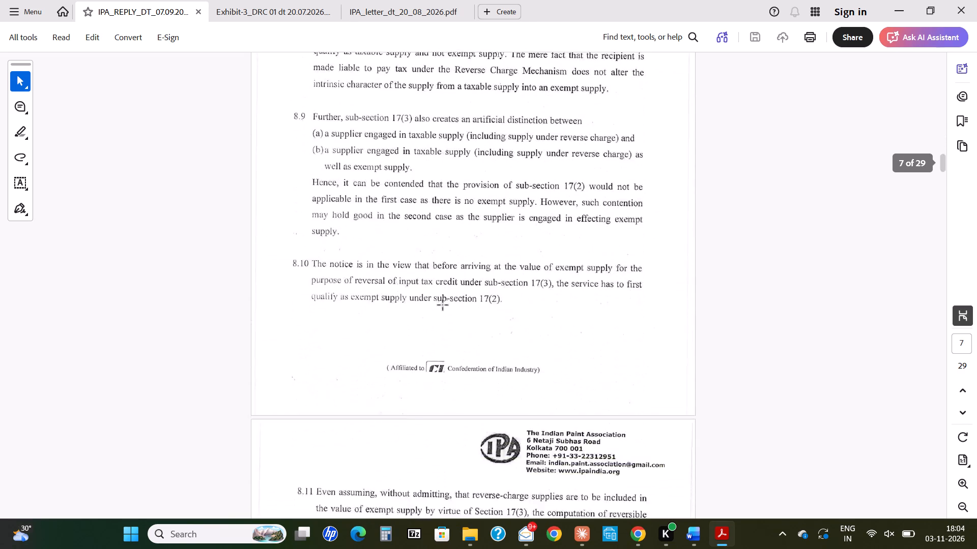
scroll(443, 306, down, 3)
scroll(443, 306, up, 3)
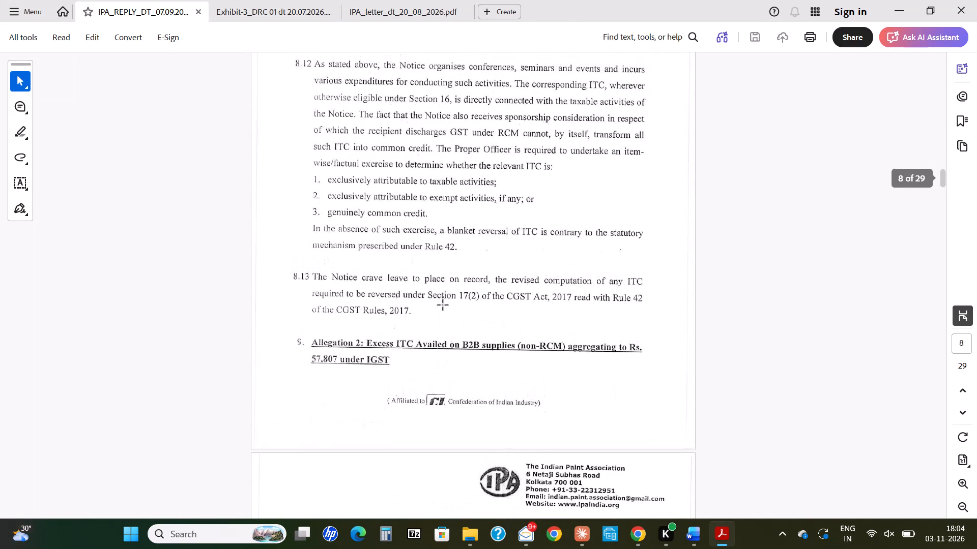
scroll(443, 306, up, 1)
scroll(443, 306, down, 1)
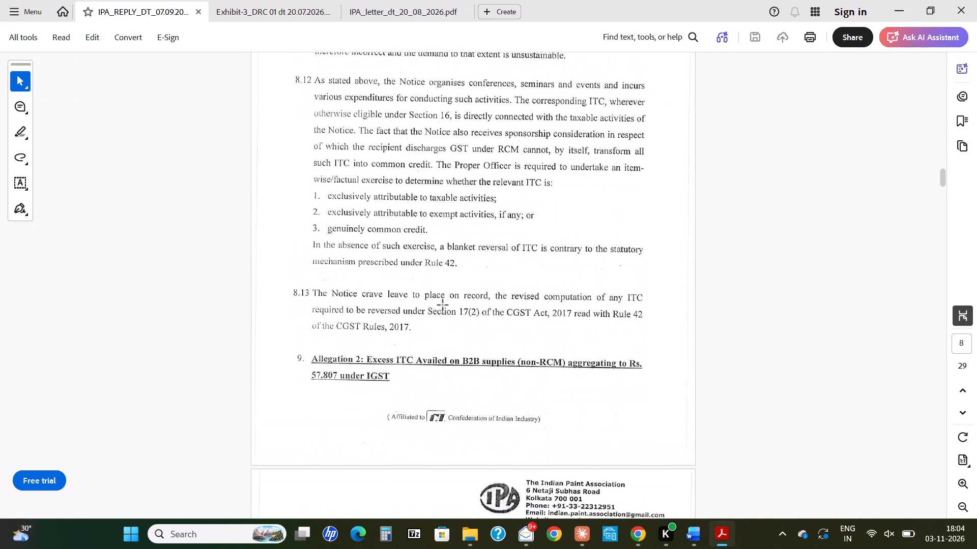
Read the Allegation 2 submissions on page 9, covering paragraphs 9.1 to 9.4 and the Exhibit-3 reference.
scroll(443, 306, down, 2)
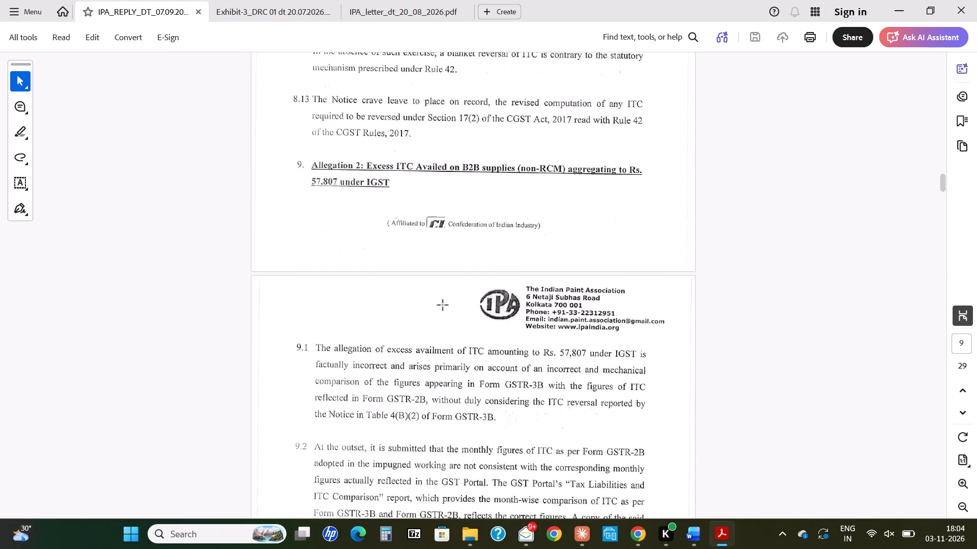
scroll(443, 306, down, 5)
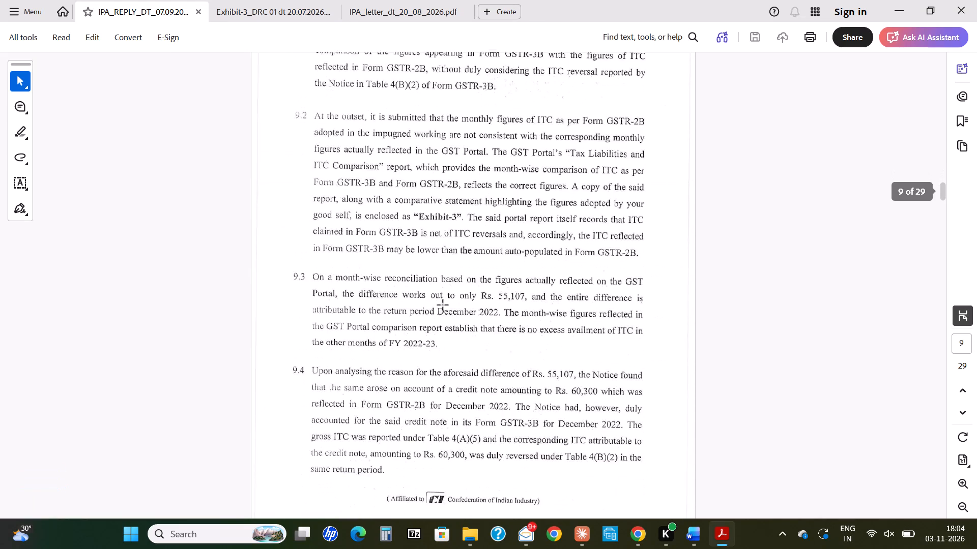
scroll(443, 306, down, 2)
scroll(443, 306, up, 5)
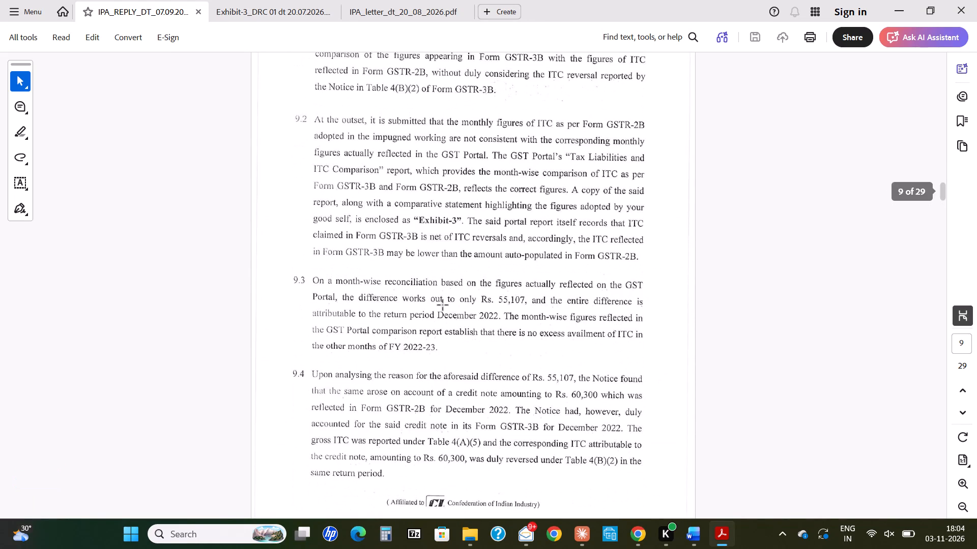
scroll(443, 306, up, 1)
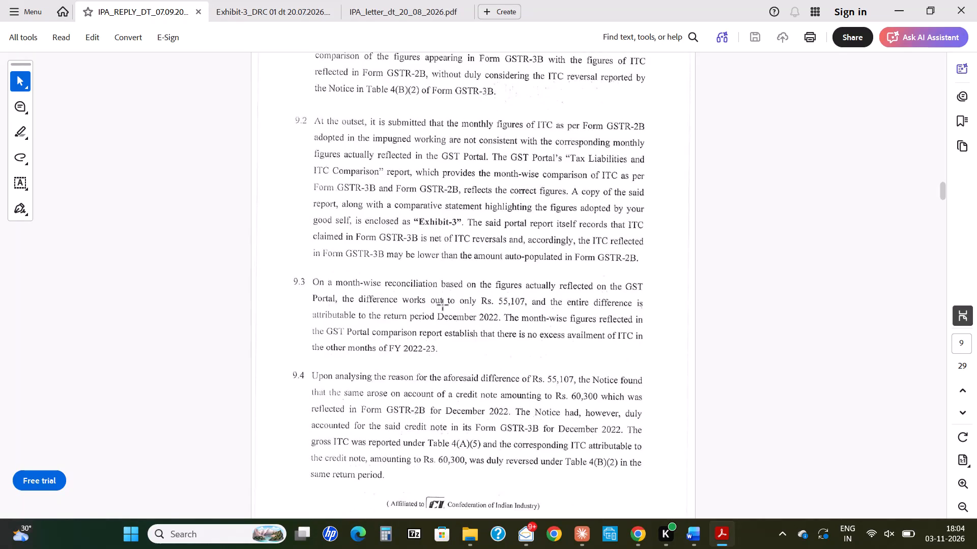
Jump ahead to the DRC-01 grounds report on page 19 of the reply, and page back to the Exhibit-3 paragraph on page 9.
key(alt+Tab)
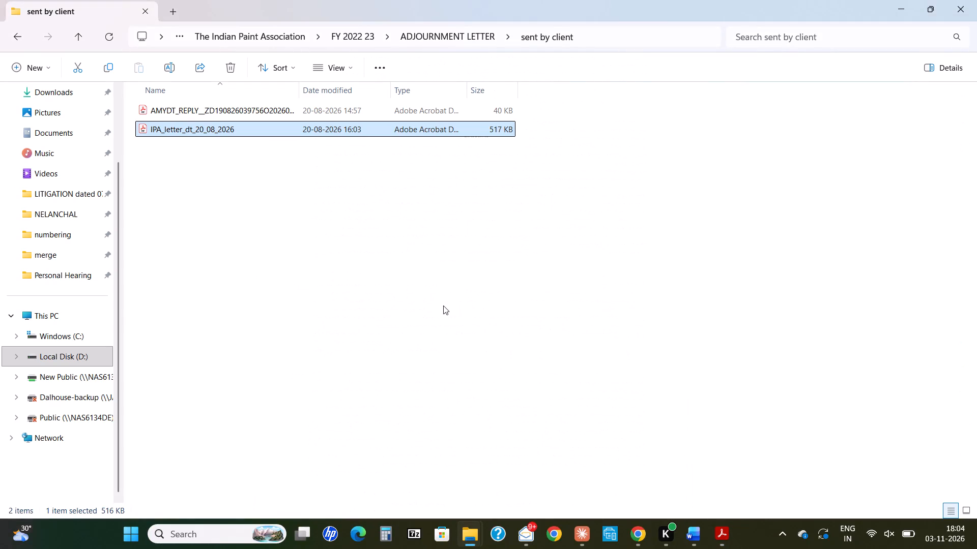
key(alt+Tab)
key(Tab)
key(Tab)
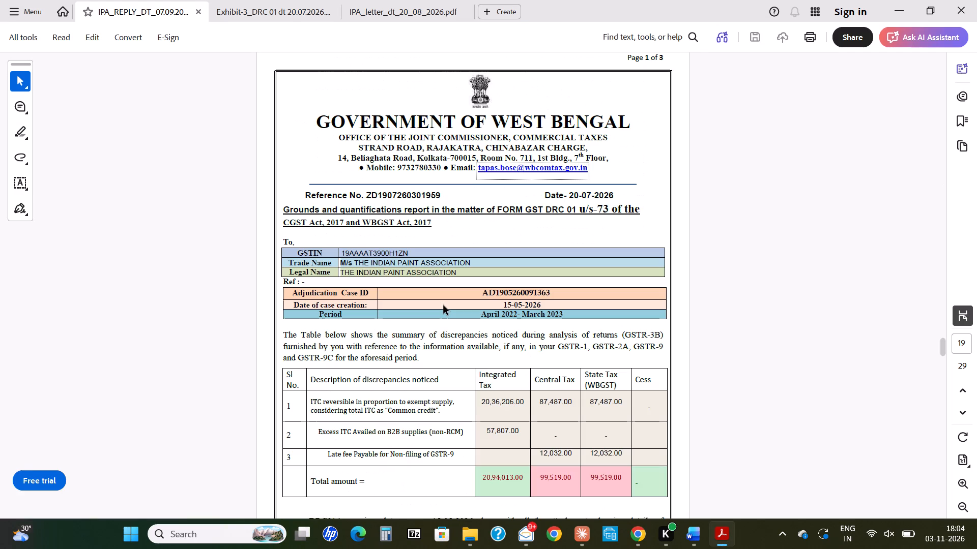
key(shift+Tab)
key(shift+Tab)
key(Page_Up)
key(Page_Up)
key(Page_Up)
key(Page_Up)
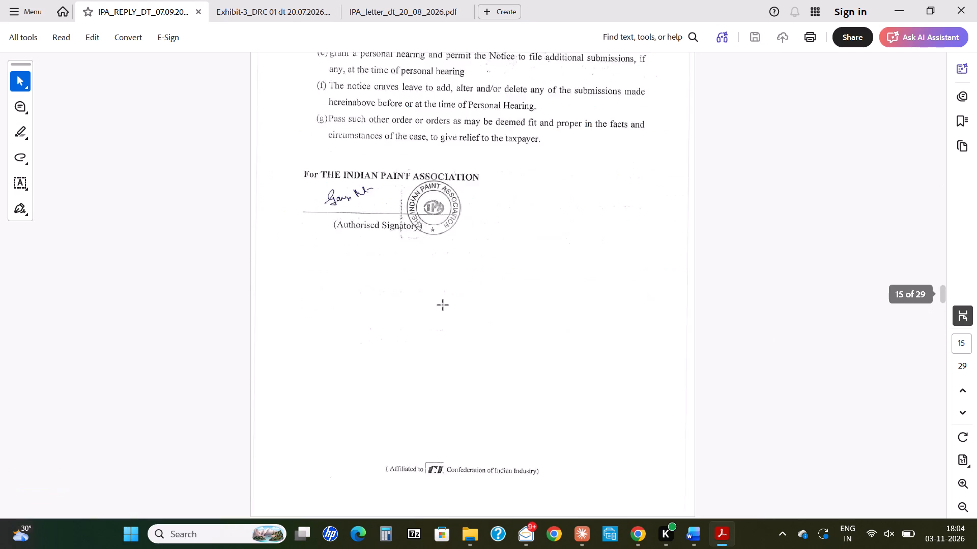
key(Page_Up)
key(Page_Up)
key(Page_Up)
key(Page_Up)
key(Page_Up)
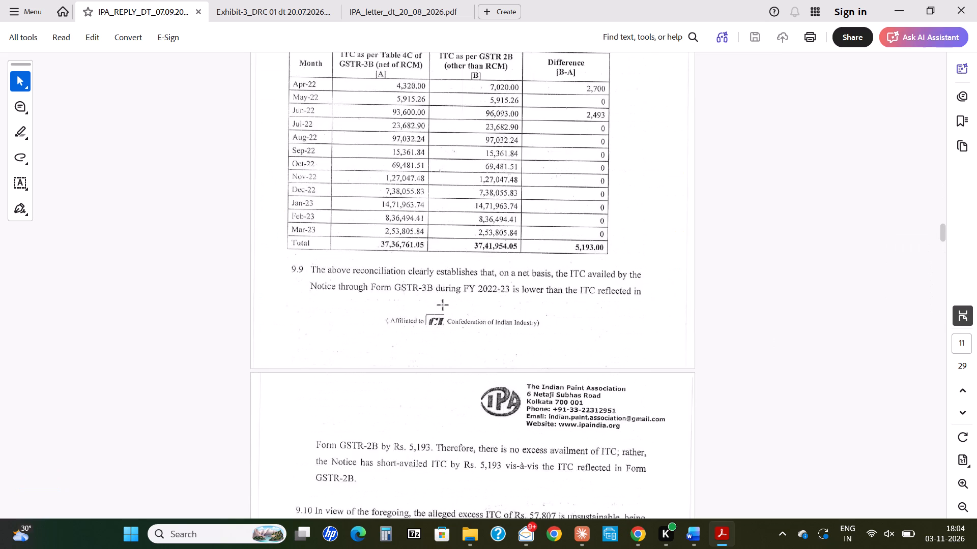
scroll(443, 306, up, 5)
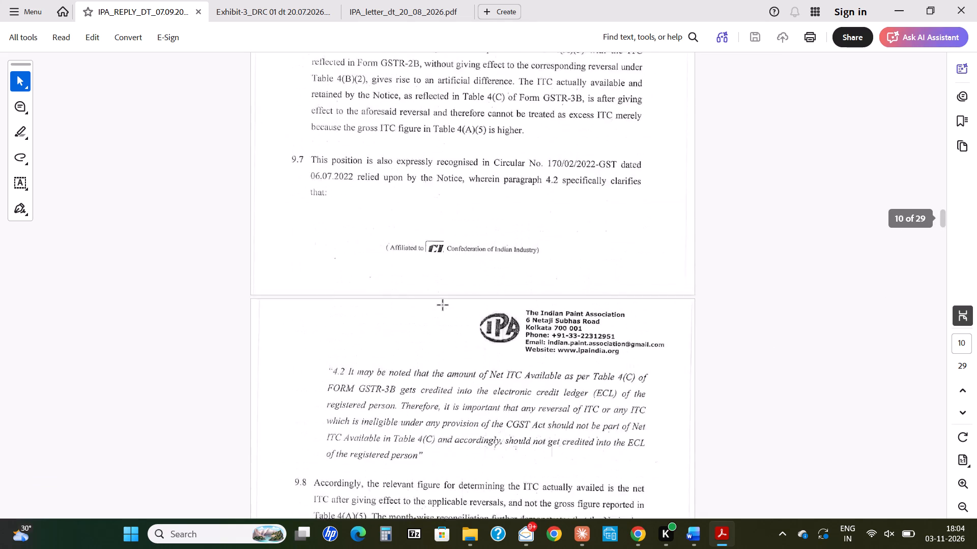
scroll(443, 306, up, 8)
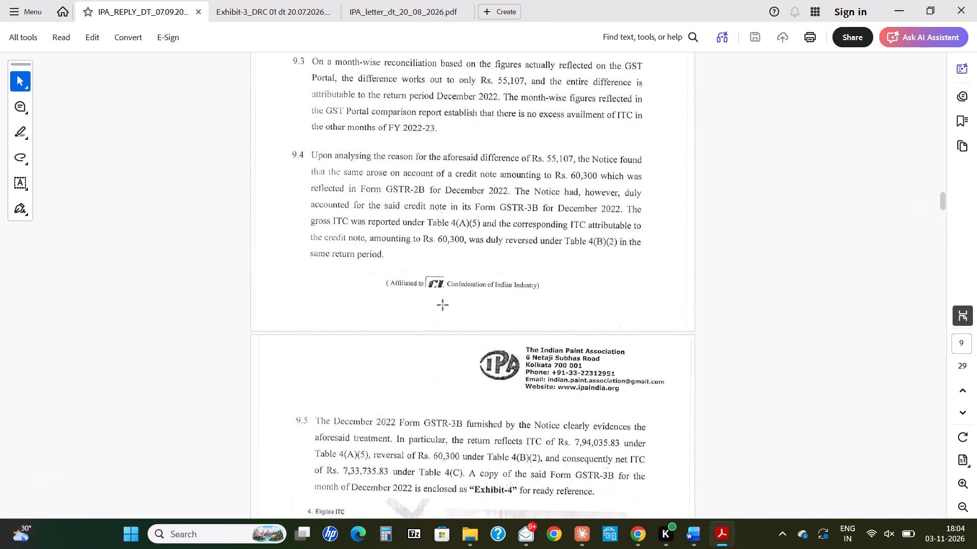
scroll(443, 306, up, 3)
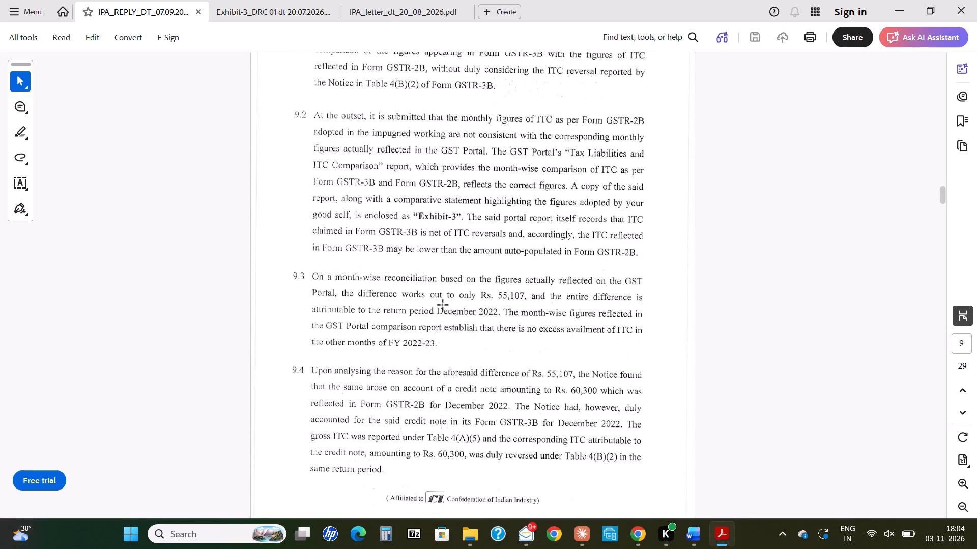
Switch to File Explorer, open the UPDATED folder inside FY 2022 23's REPLY TO SCN, and check its exhibit files against the reply.
key(alt+Tab)
key(BackSpace)
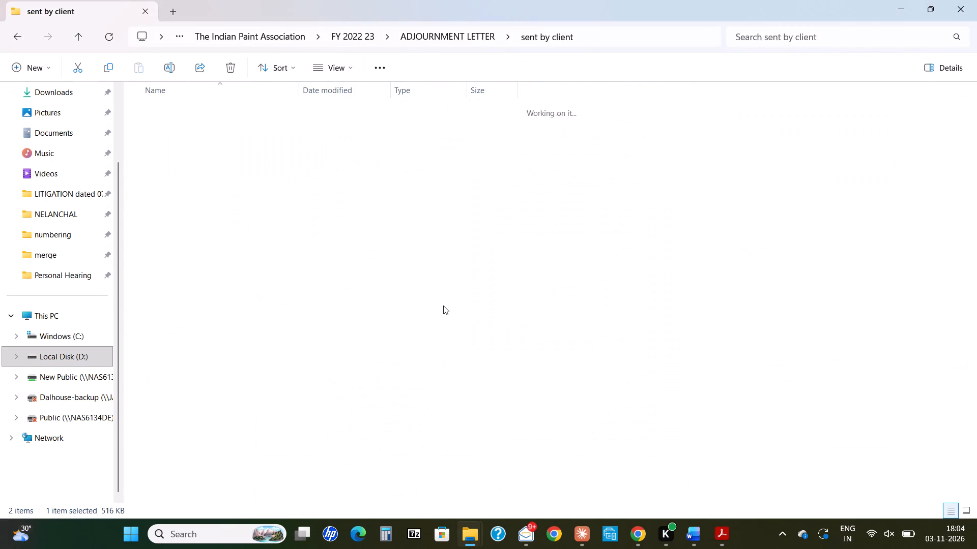
key(BackSpace)
key(Down)
key(Down)
key(Down)
key(Down)
key(Down)
key(Down)
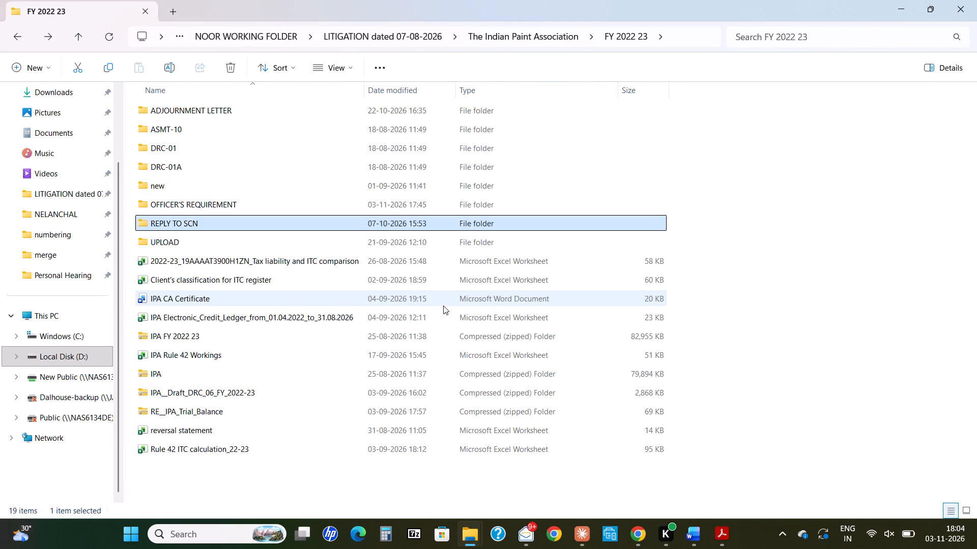
key(Return)
key(Down)
key(Down)
key(Down)
key(Down)
key(Down)
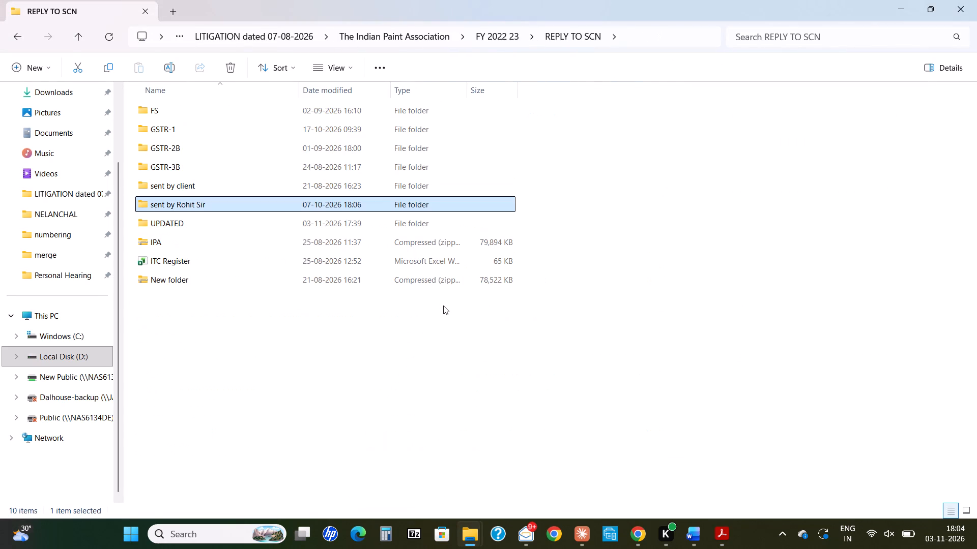
key(Down)
key(Return)
key(Down)
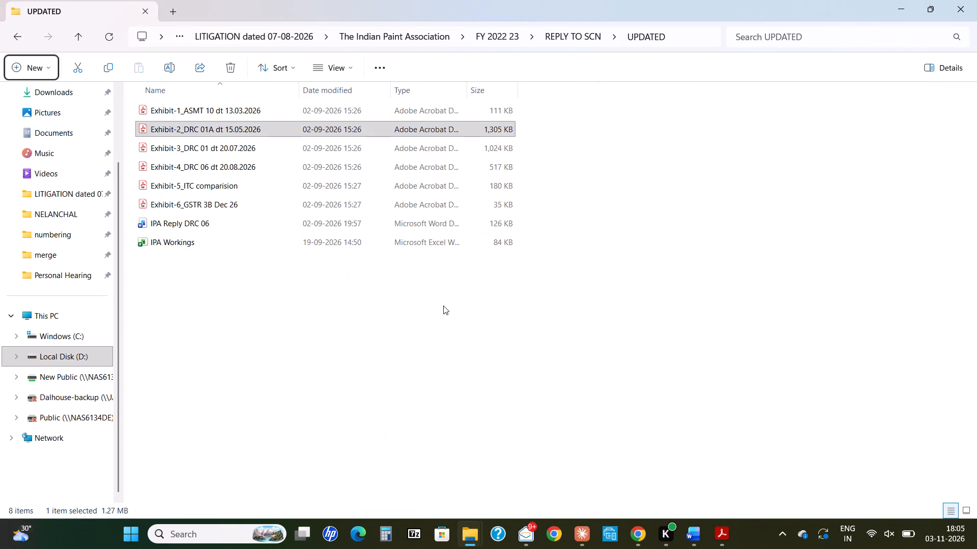
key(alt+Tab)
key(alt+Tab)
key(Down)
key(Down)
key(Down)
key(Down)
click(443, 306)
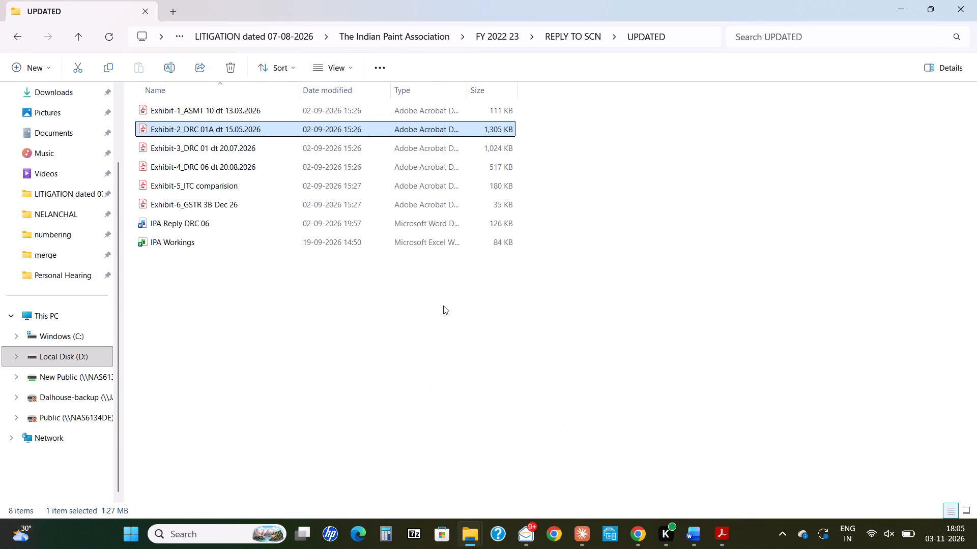
Go back to REPLY TO SCN and open Exhibit-3_ITC comparision from the "sent by Rohit Sir" folder.
key(BackSpace)
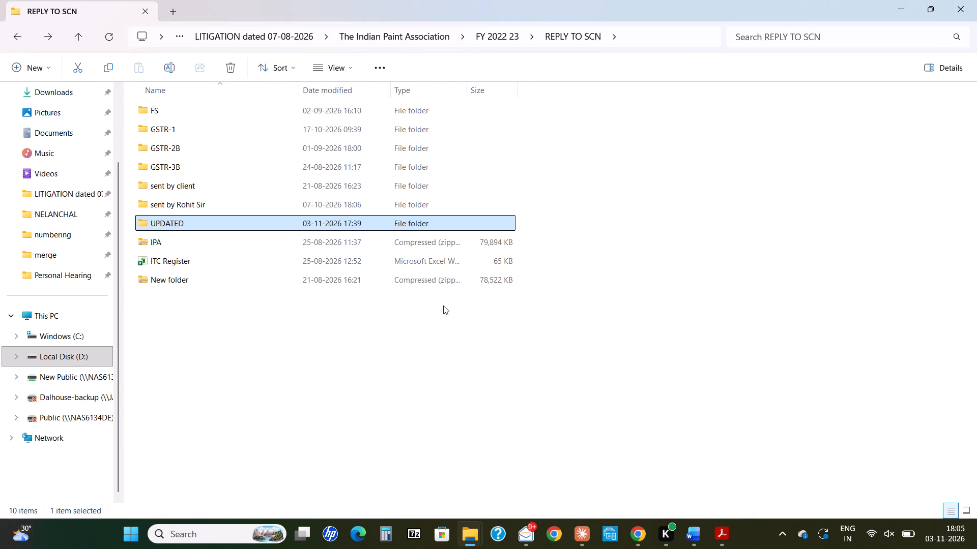
key(Up)
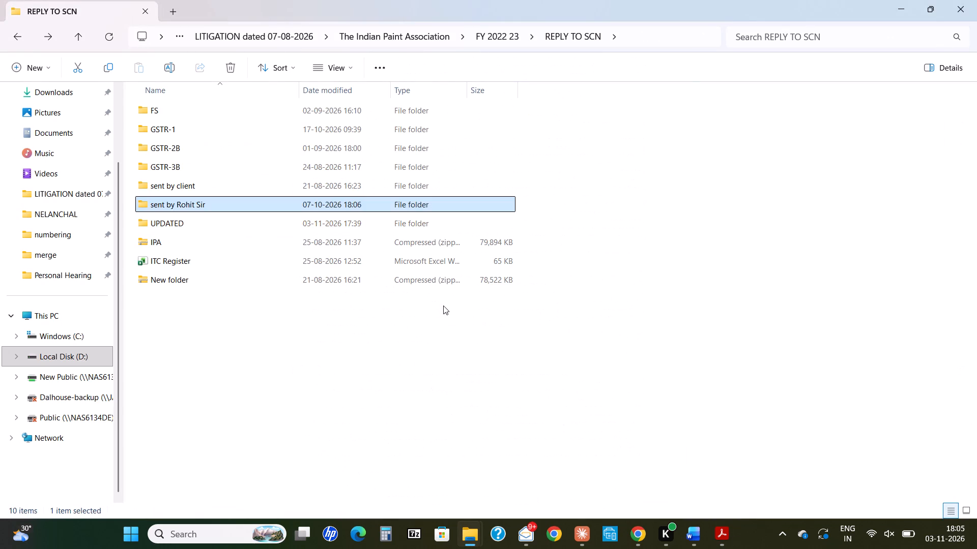
key(Return)
key(Down)
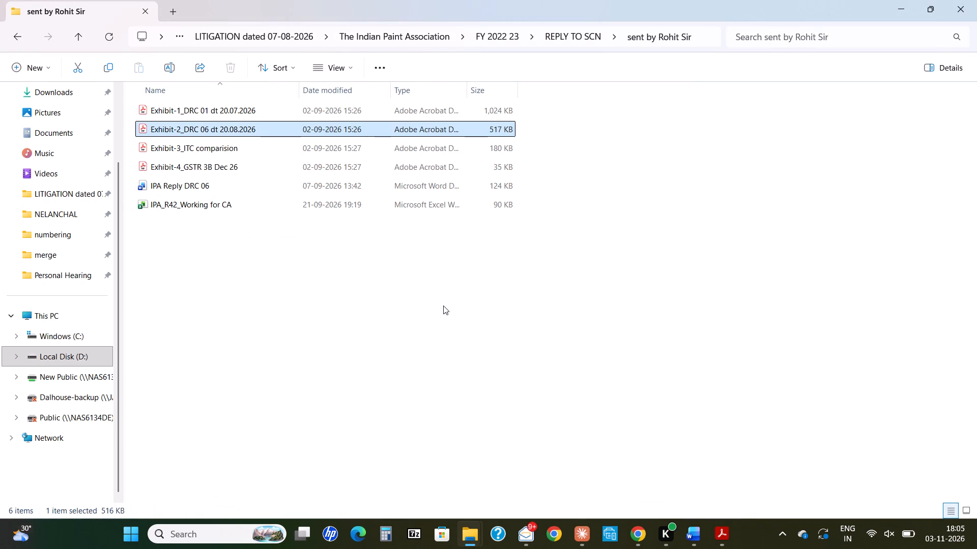
key(Down)
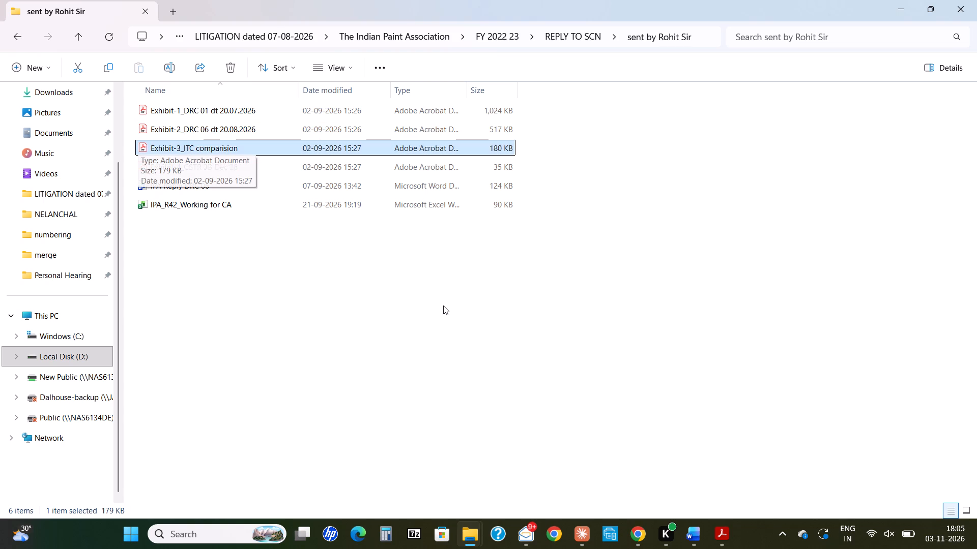
key(alt+Tab)
key(alt+Tab)
key(Return)
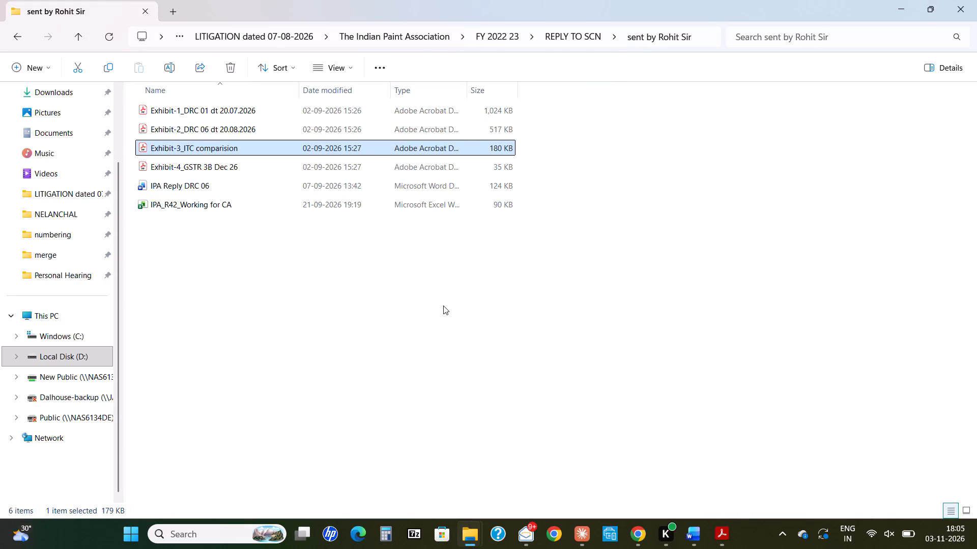
Look through all three pages of the Exhibit-3 ITC comparison and return to its first page.
key(Page_Down)
key(Page_Down)
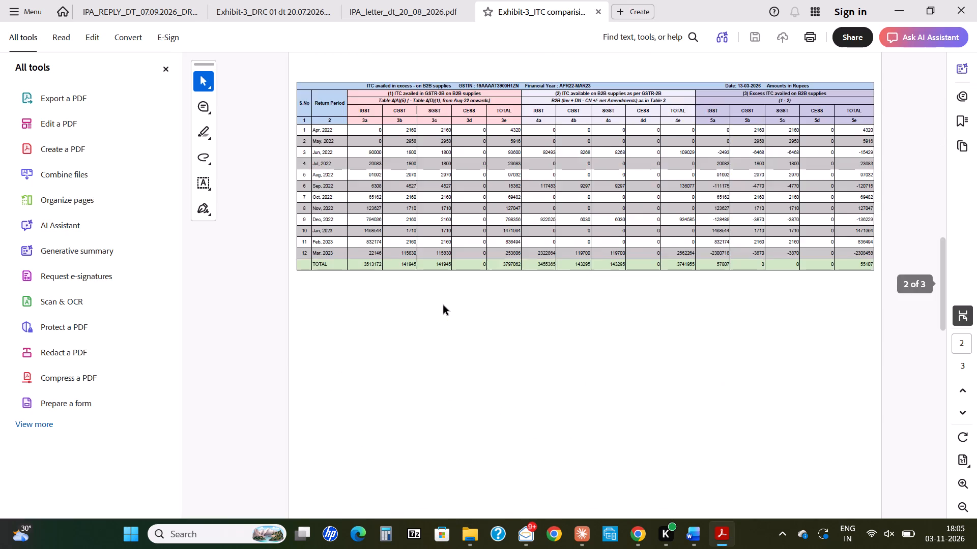
key(Page_Down)
key(Page_Down)
key(Page_Down)
key(Page_Up)
key(Page_Up)
key(9)
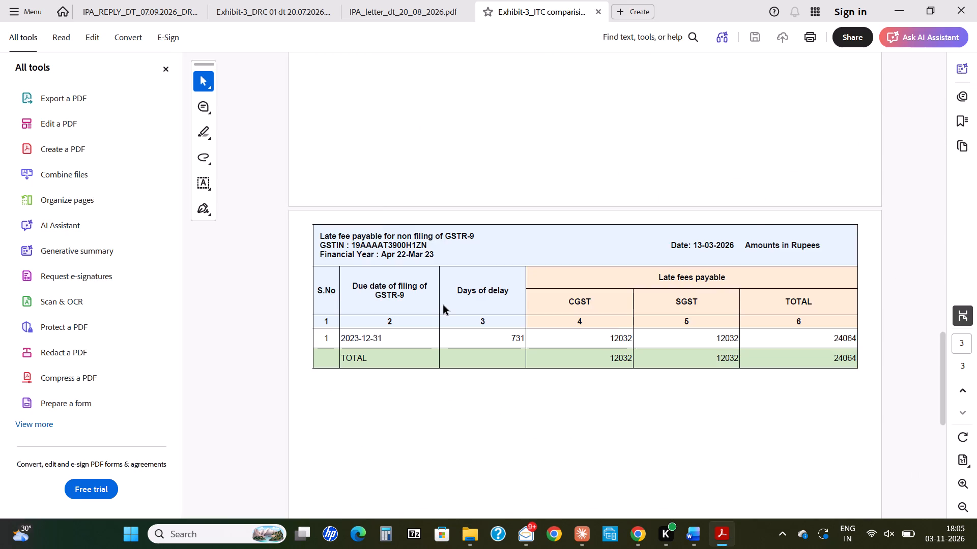
key(Page_Up)
key(Page_Up)
key(alt+Tab)
key(alt+Tab)
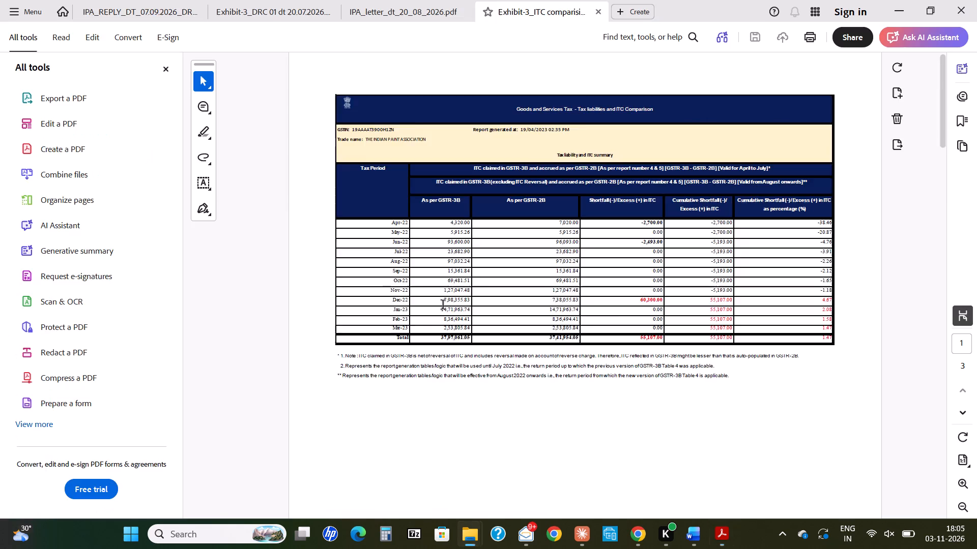
Return to the IPA reply and read on from the Exhibit-4 paragraph on page 10 through the interest and penalty submissions, checking for further exhibits.
key(ctrl+Tab)
key(Page_Down)
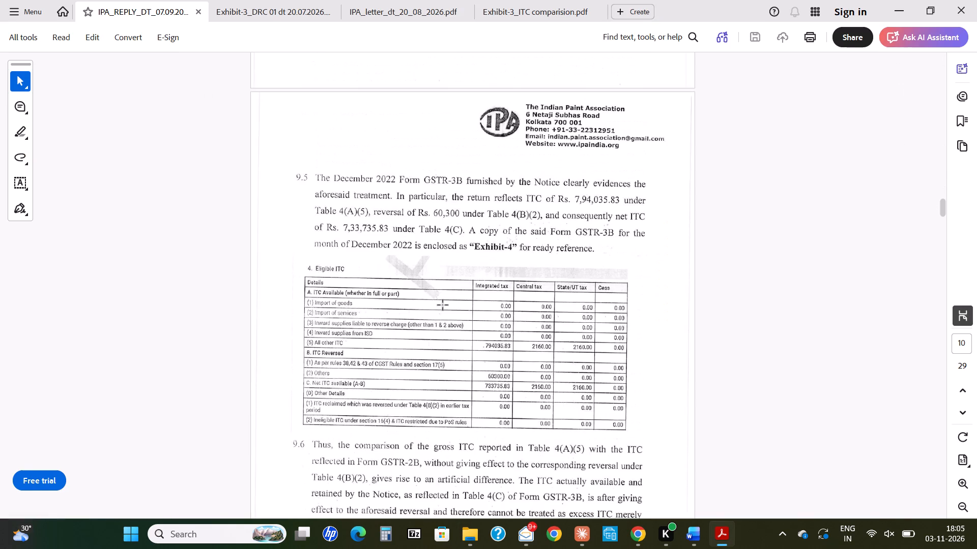
key(alt+Tab)
key(Down)
key(alt+Tab)
key(Page_Down)
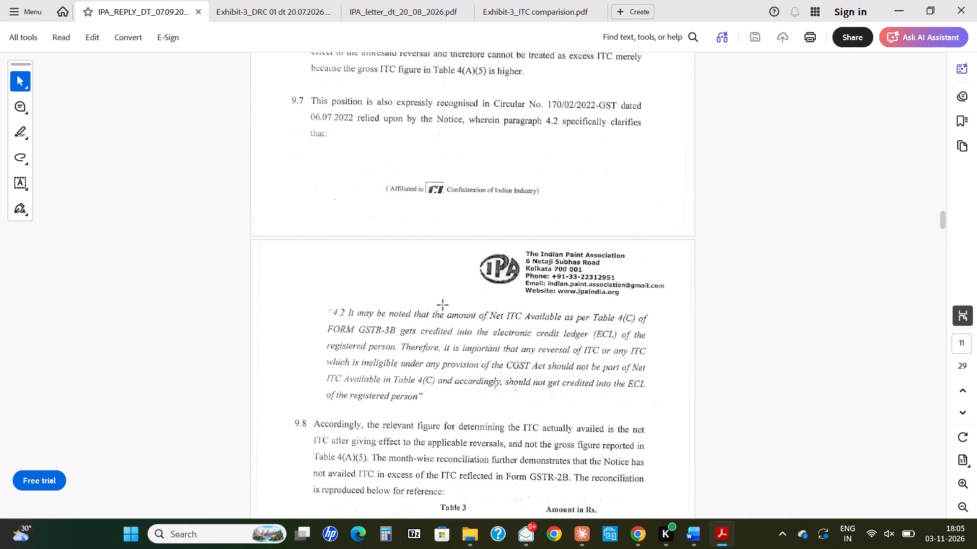
key(Page_Down)
key(Page_Down)
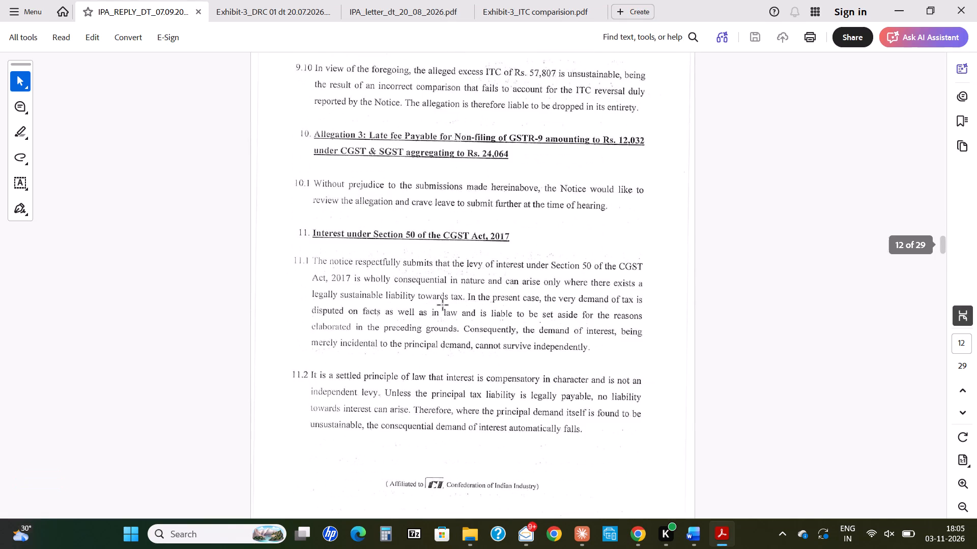
key(Page_Down)
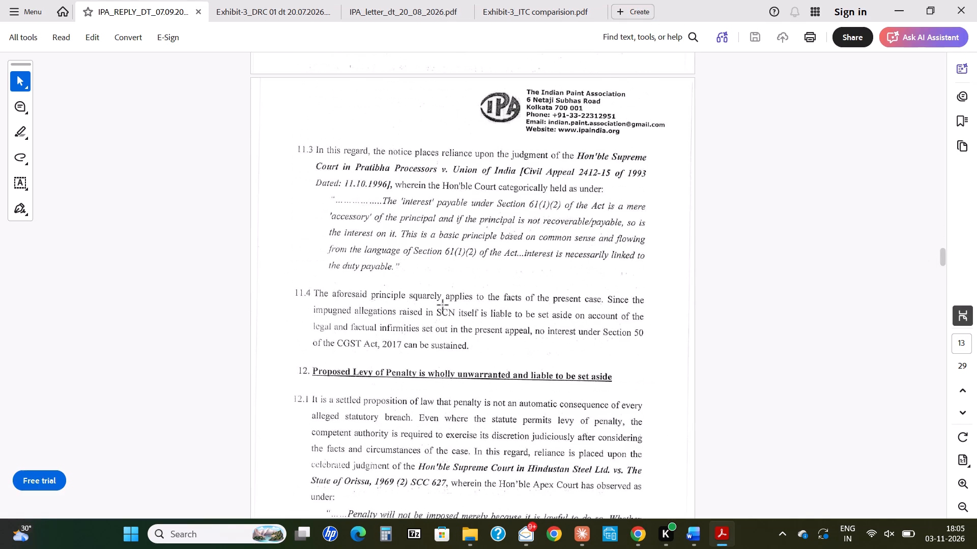
key(Page_Down)
key(Page_Down)
key(Page_Down)
Page back through the reply to the Exhibit-2 time-petition paragraph on page 4, checking the exhibit files in the "sent by Rohit Sir" folder.
key(Page_Up)
key(Page_Up)
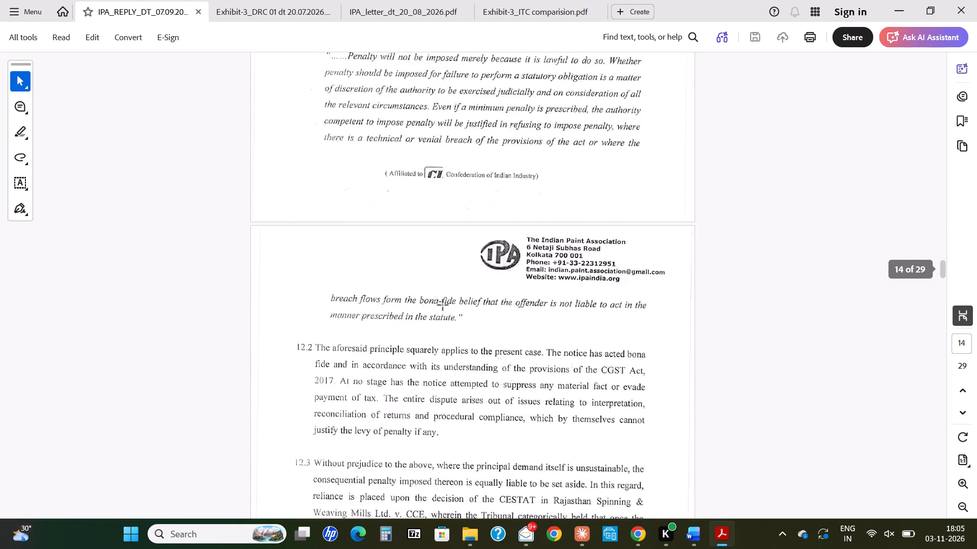
key(Page_Up)
key(Page_Up)
key(Page_Up)
key(alt+Tab)
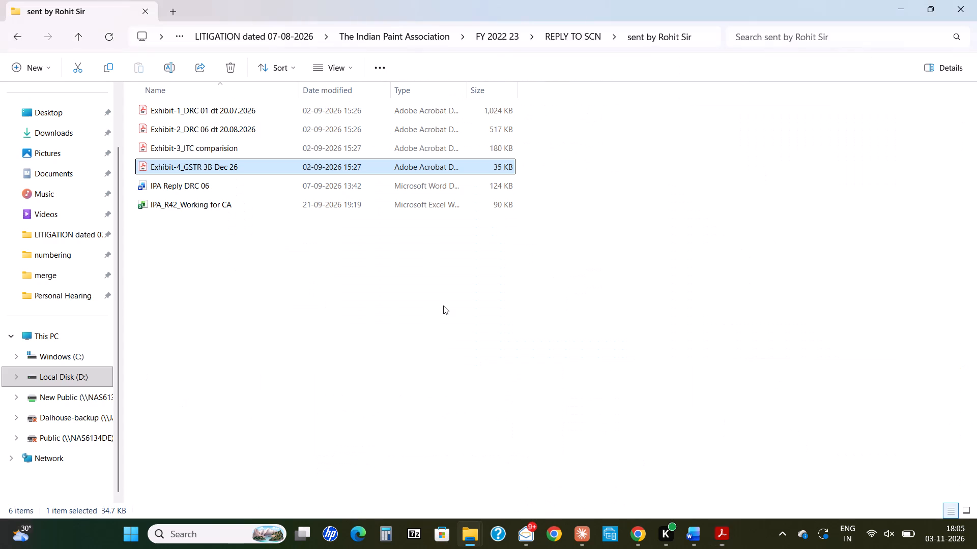
key(alt+Tab)
key(Page_Up)
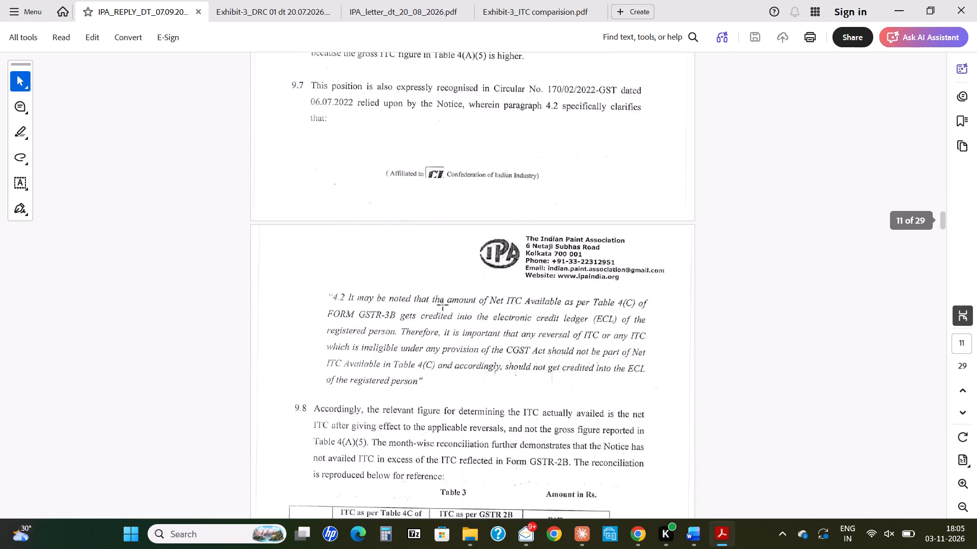
key(Page_Up)
key(Page_Up)
key(Page_Up)
key(Page_Up)
key(Page_Up)
key(Page_Up)
key(Page_Up)
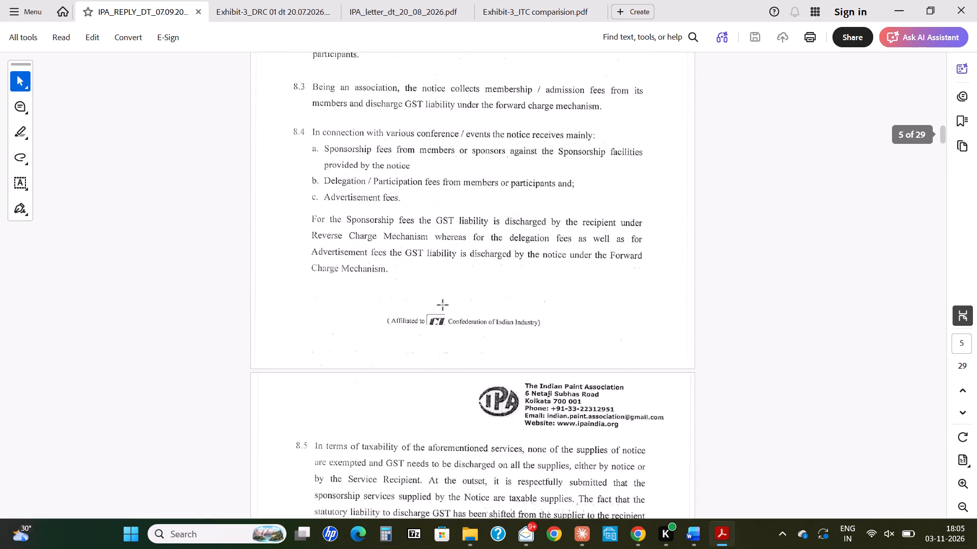
key(Page_Up)
key(Page_Up)
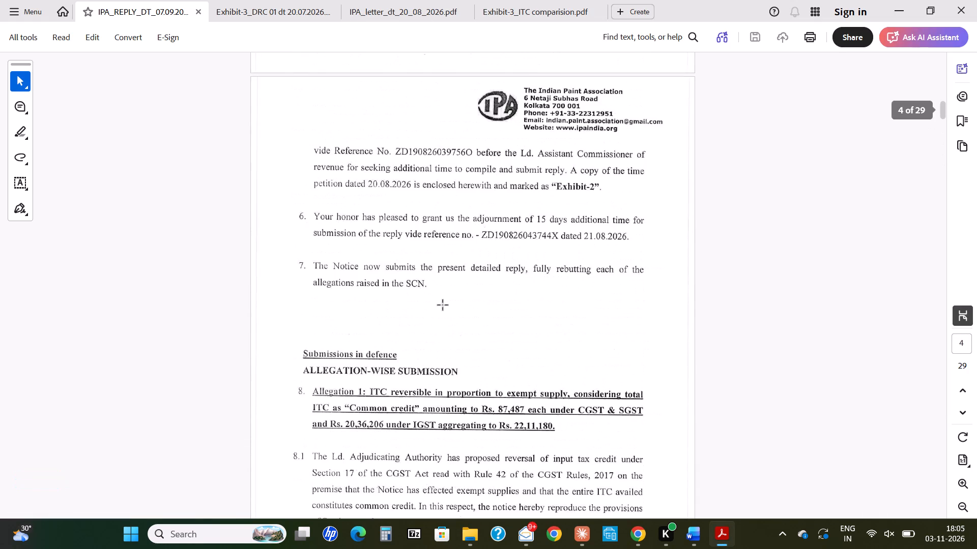
Open Exhibit-2_DRC 06 dt 20.08.2026 from the "sent by Rohit Sir" folder and print one double-sided copy of all pages.
key(alt+Tab)
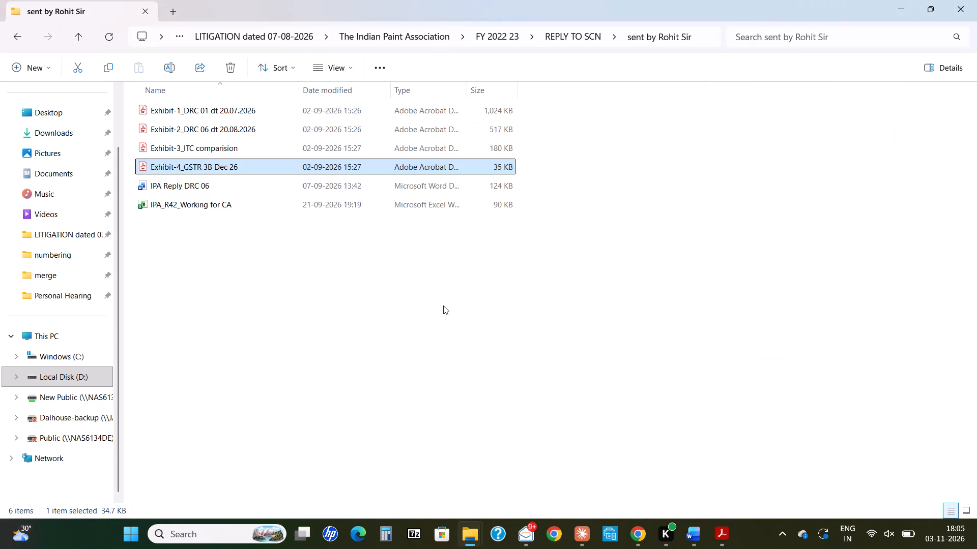
key(Up)
key(Up)
key(Return)
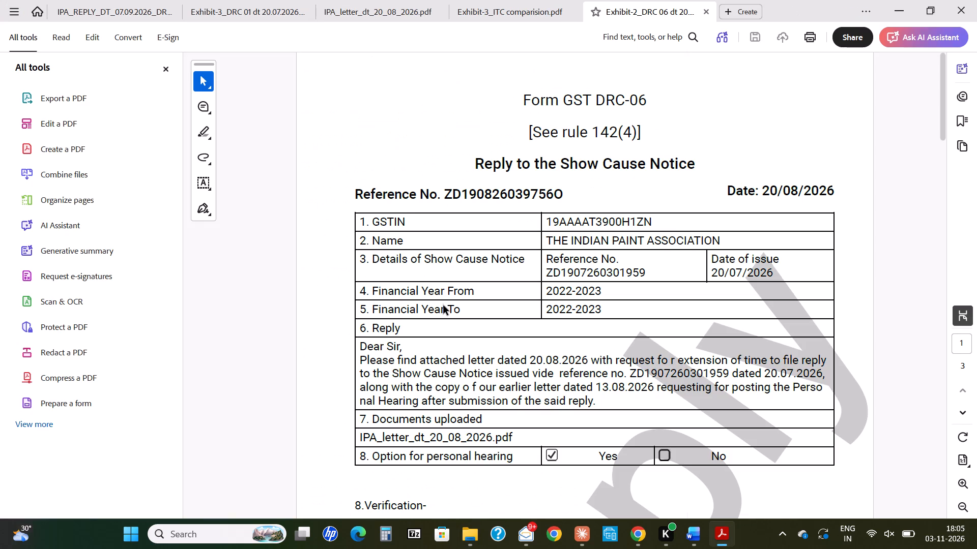
key(ctrl+p)
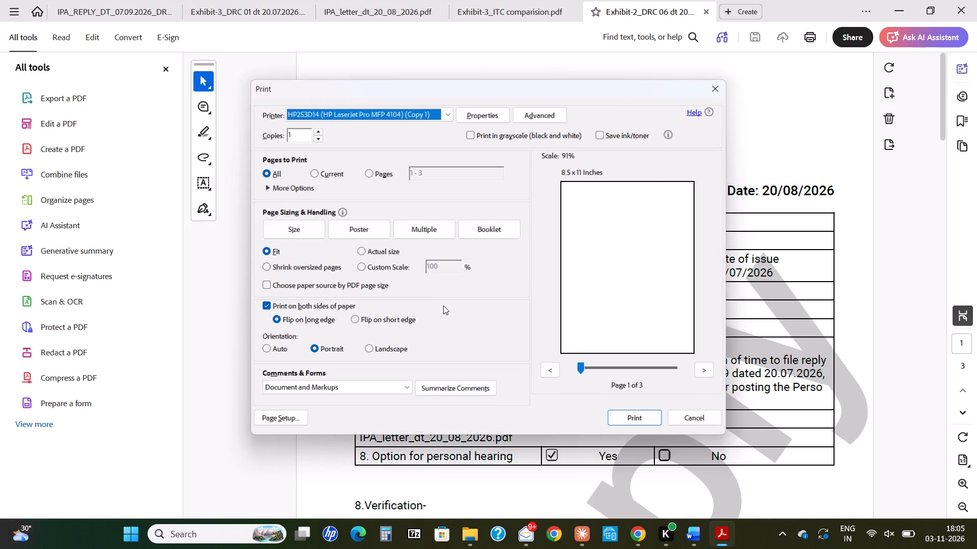
key(Return)
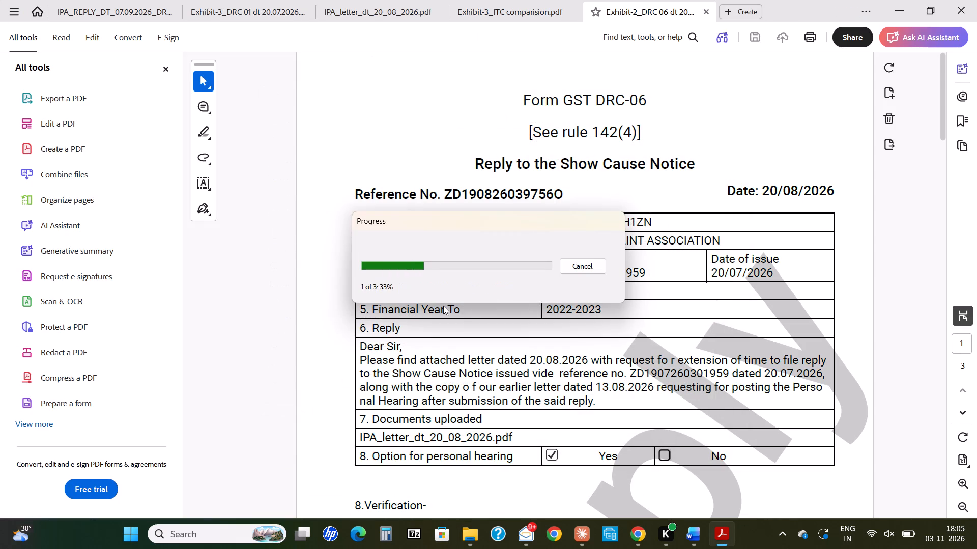
Go back to the IPA reply and page forward from page 4 to the Exhibit-3 paragraph on page 9.
key(alt+Tab)
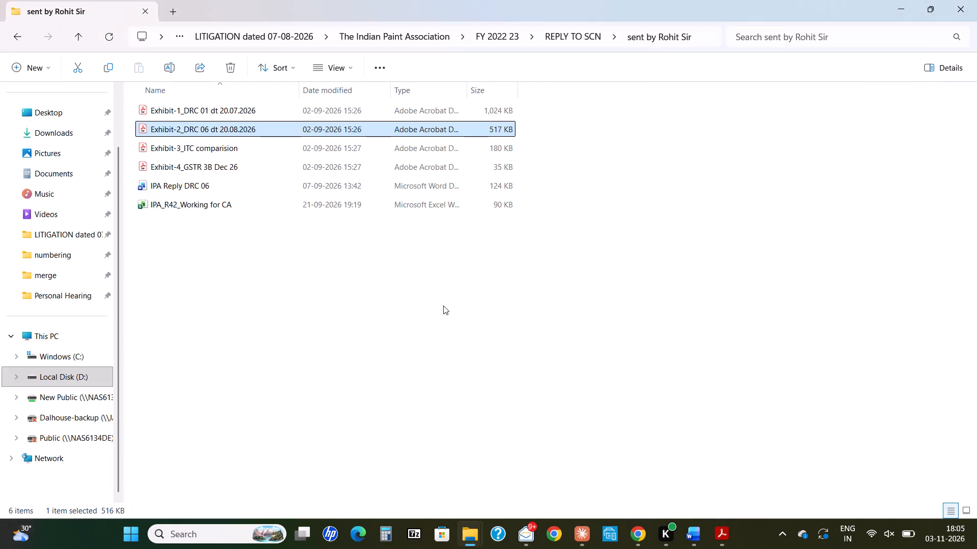
key(alt+Tab)
key(ctrl+Tab)
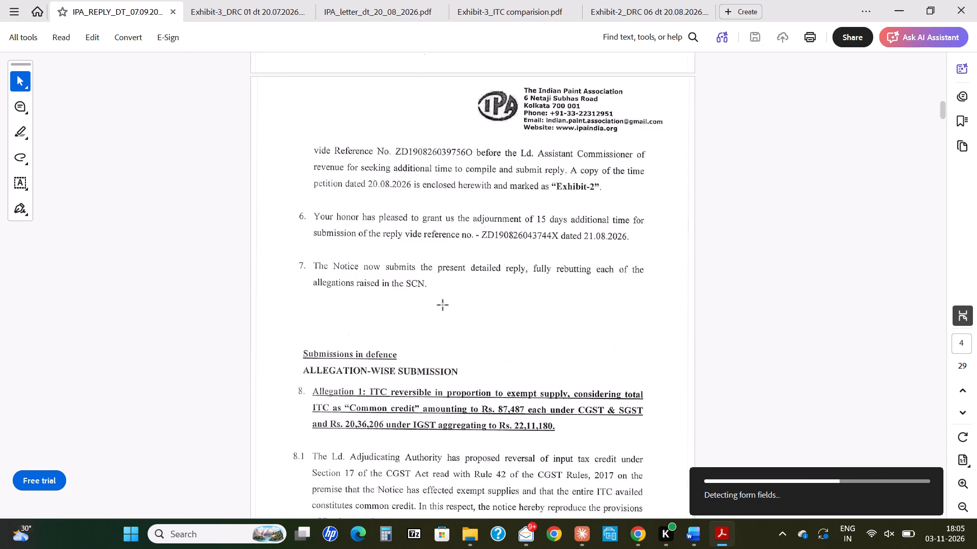
key(Page_Down)
key(Page_Down)
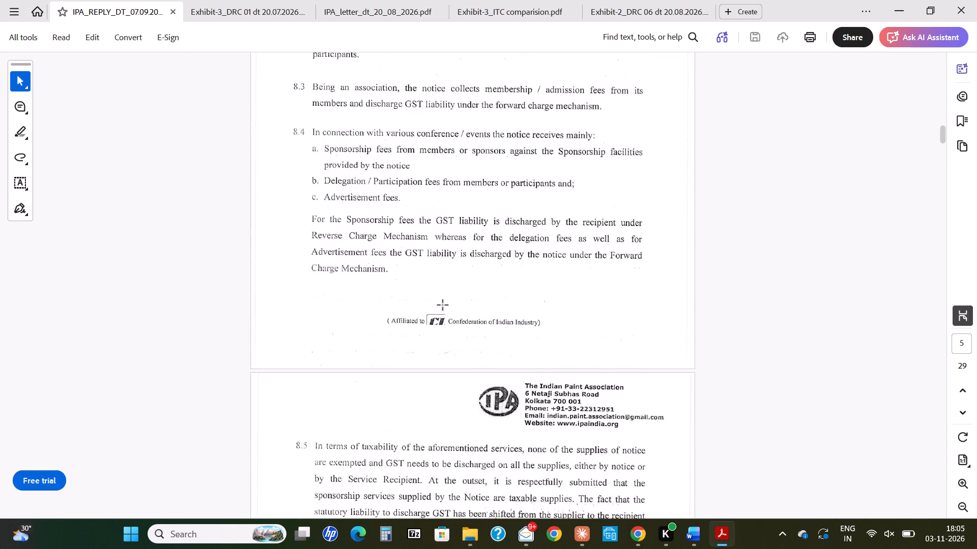
key(Page_Down)
key(Page_Down)
key(Page_Down)
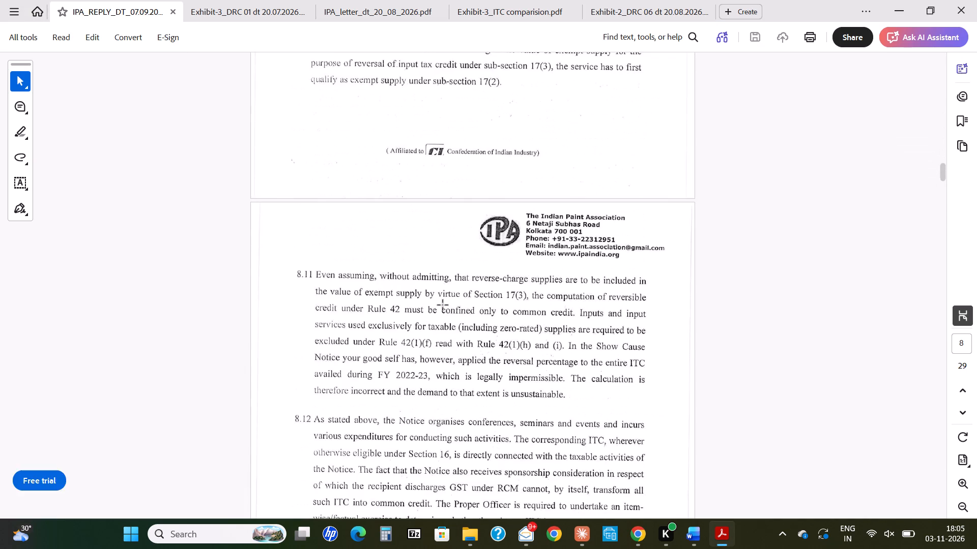
key(Page_Down)
key(Page_Down)
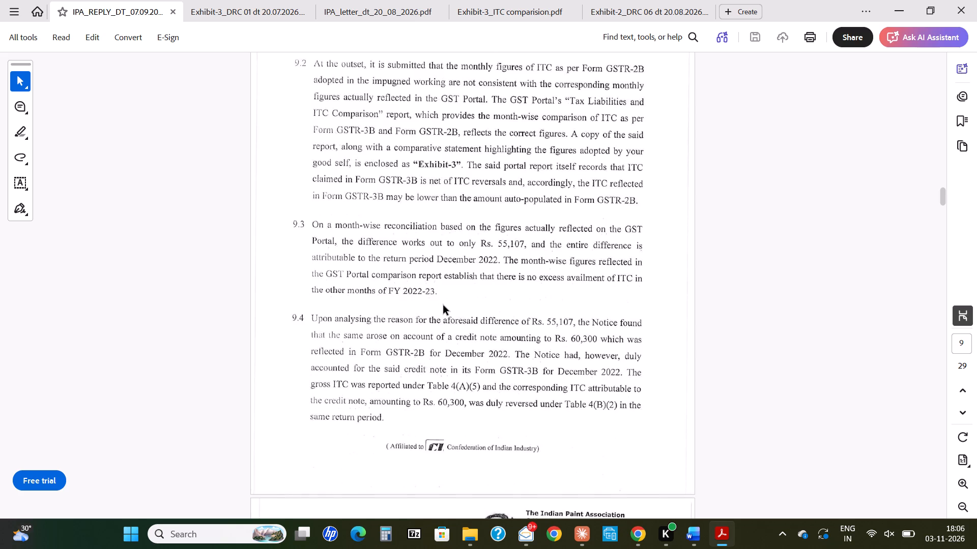
Open Exhibit-3_ITC comparision from the exhibits folder and print one double-sided copy of all pages.
key(alt+Tab)
key(Down)
key(Return)
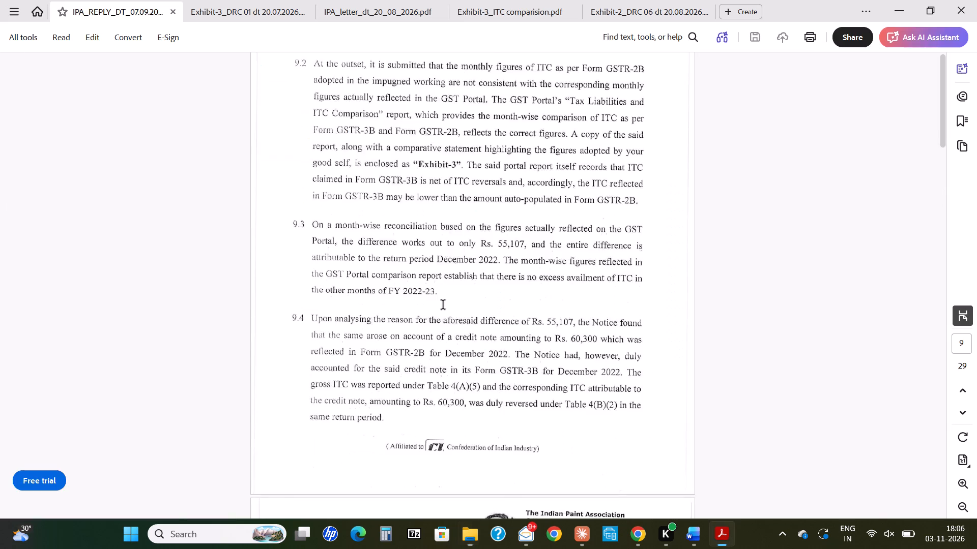
key(ctrl+p)
click(443, 306)
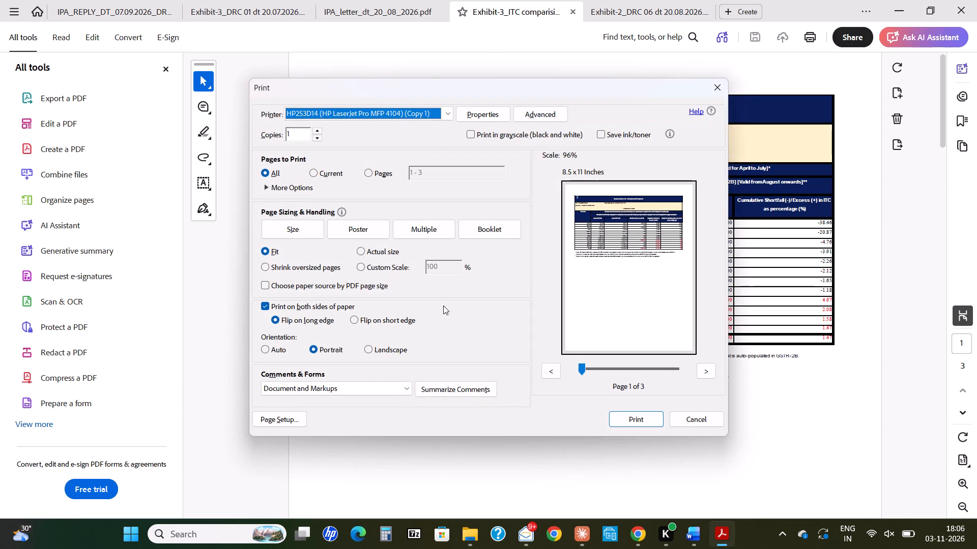
key(Return)
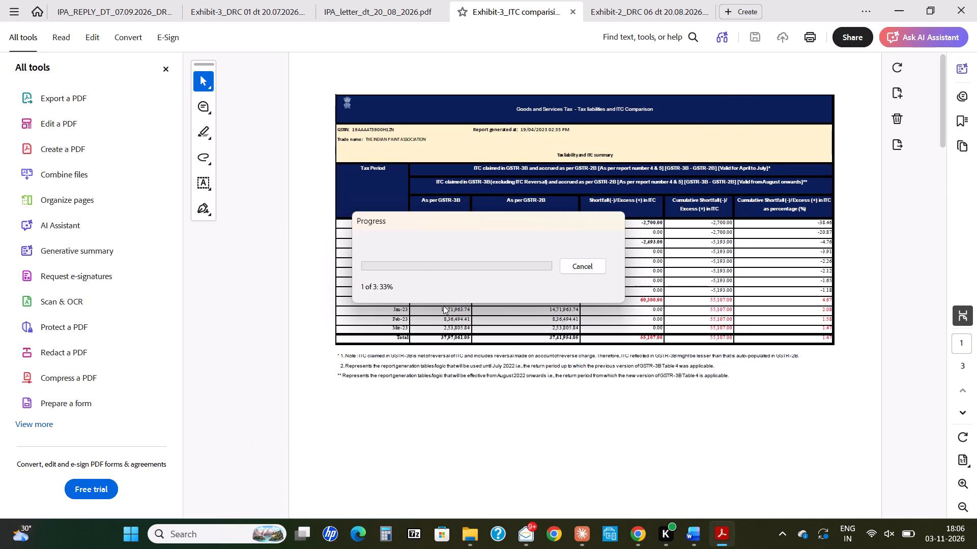
Check the reply's Exhibit-4 paragraph on page 10, and open and print Exhibit-4_GSTR 3B Dec 26 as one double-sided copy of all pages.
key(ctrl+Tab)
key(ctrl+Tab)
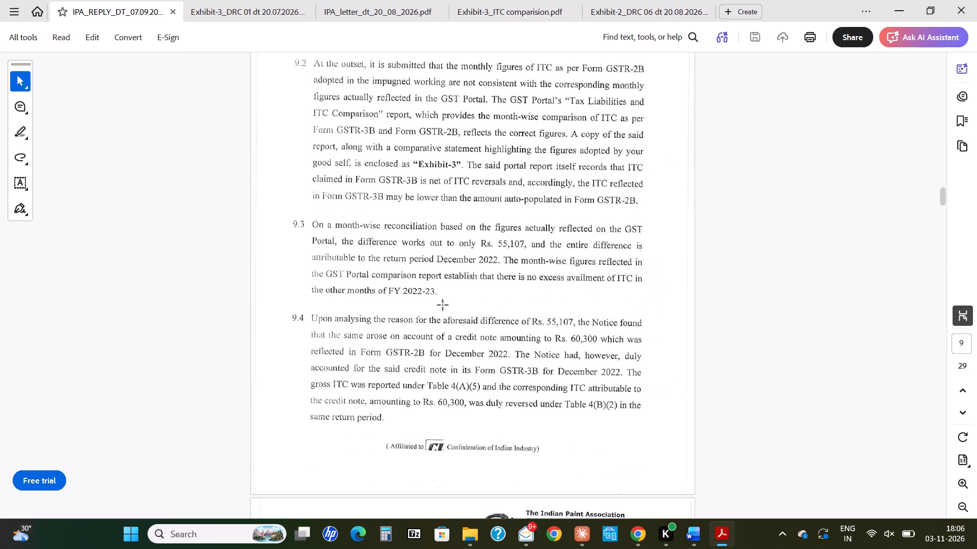
key(Return)
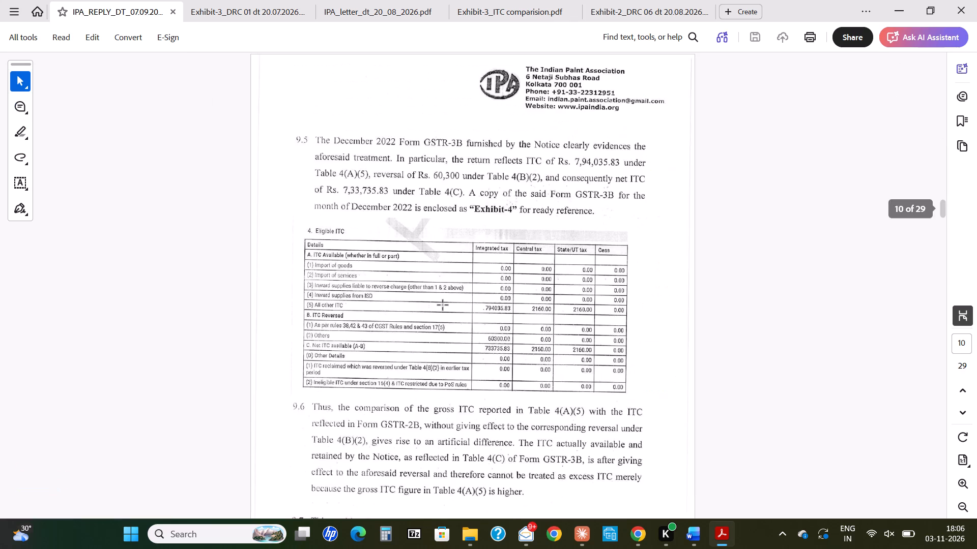
key(alt+Tab)
key(Down)
key(Return)
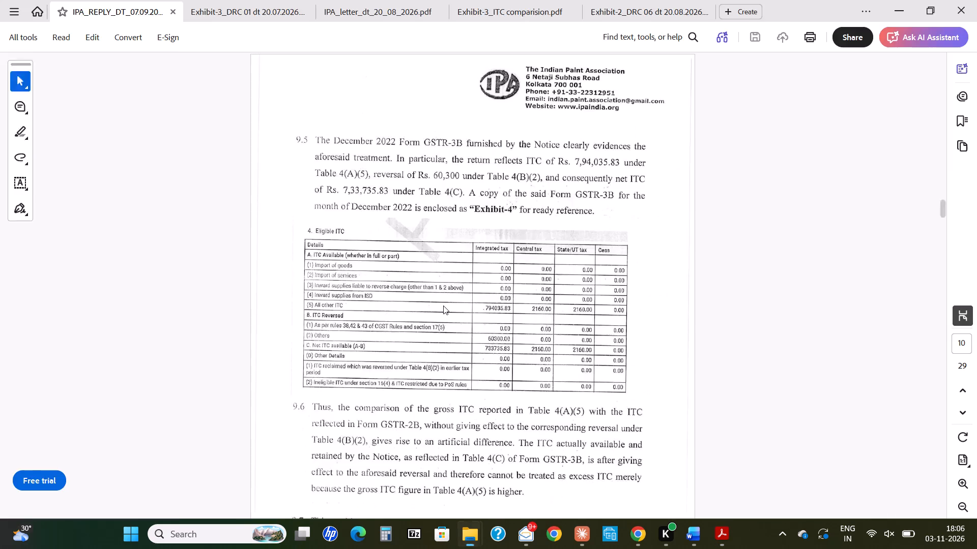
key(ctrl+p)
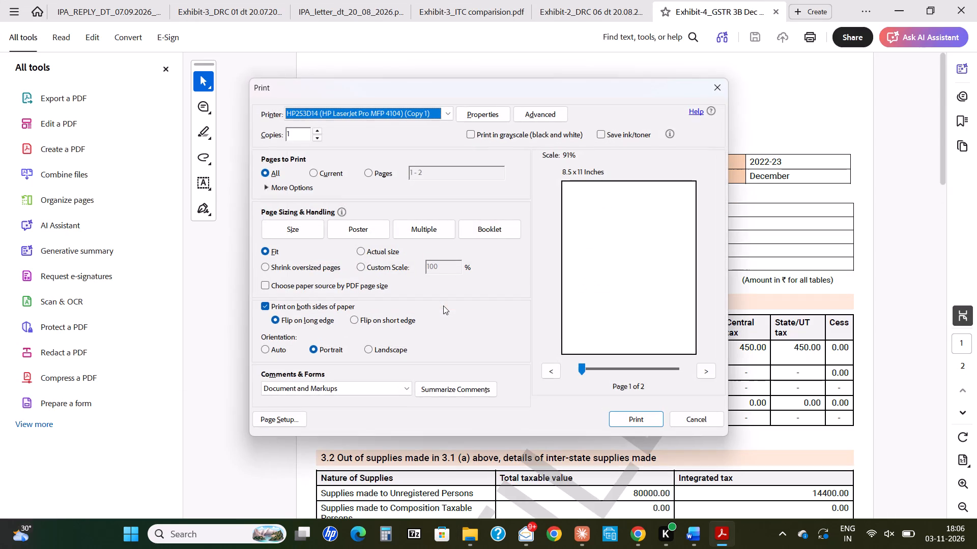
key(Return)
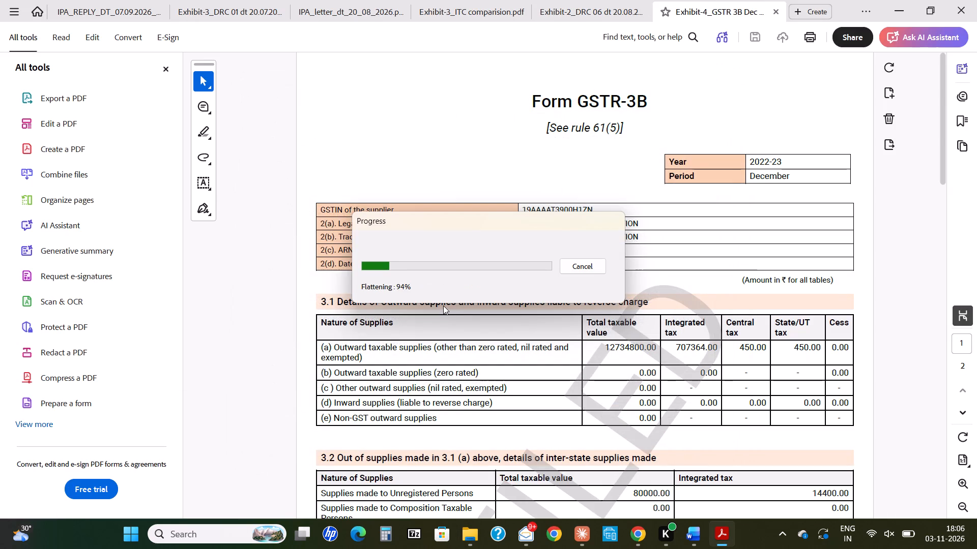
Compare the reply's Eligible ITC table on page 10 with table 4 of Exhibit-4_GSTR 3B Dec 26, and return to the exhibits folder.
key(ctrl+Tab)
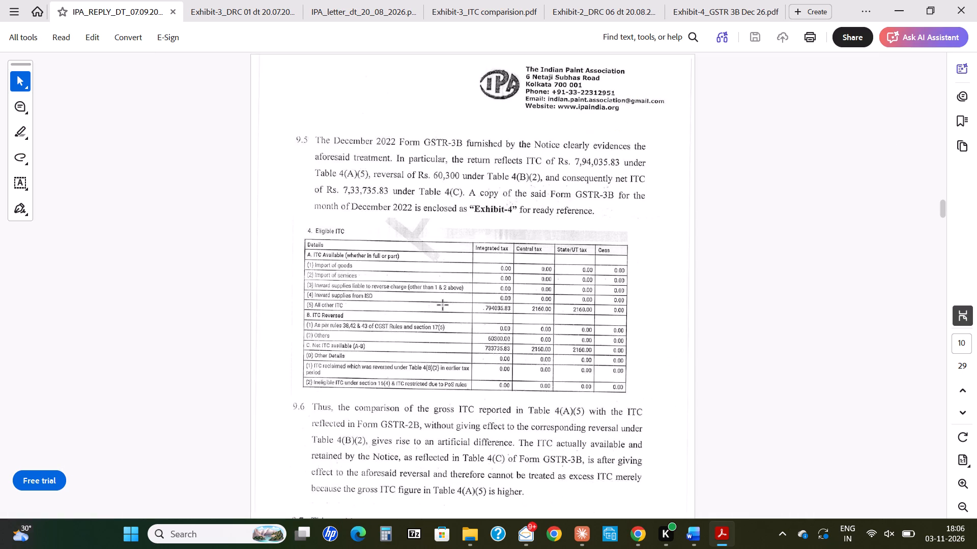
key(alt+Tab)
key(Return)
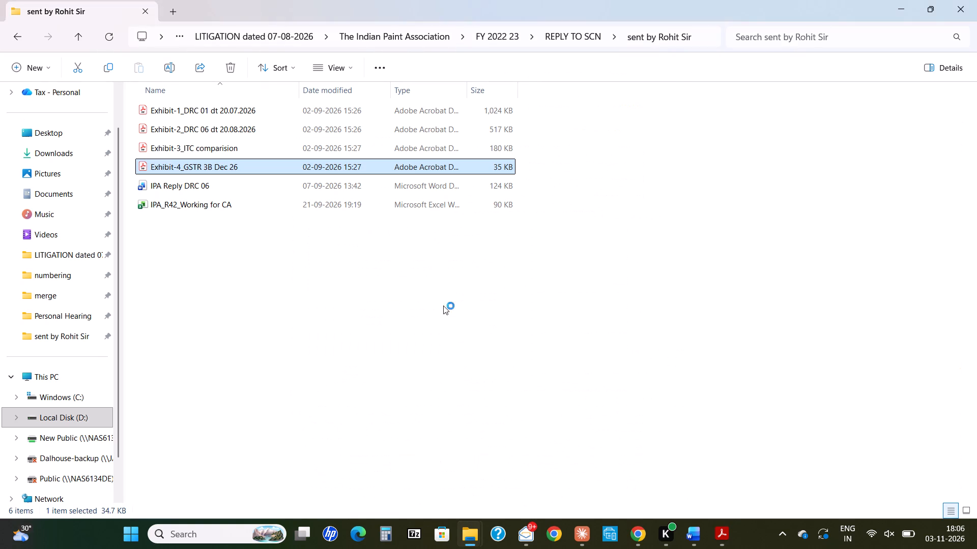
key(Page_Down)
key(Page_Down)
key(Page_Up)
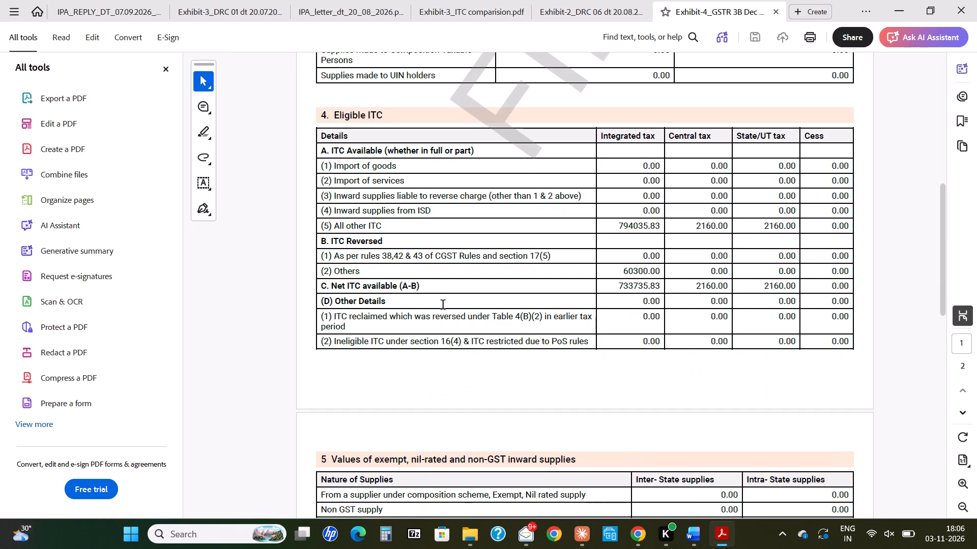
key(alt+Tab)
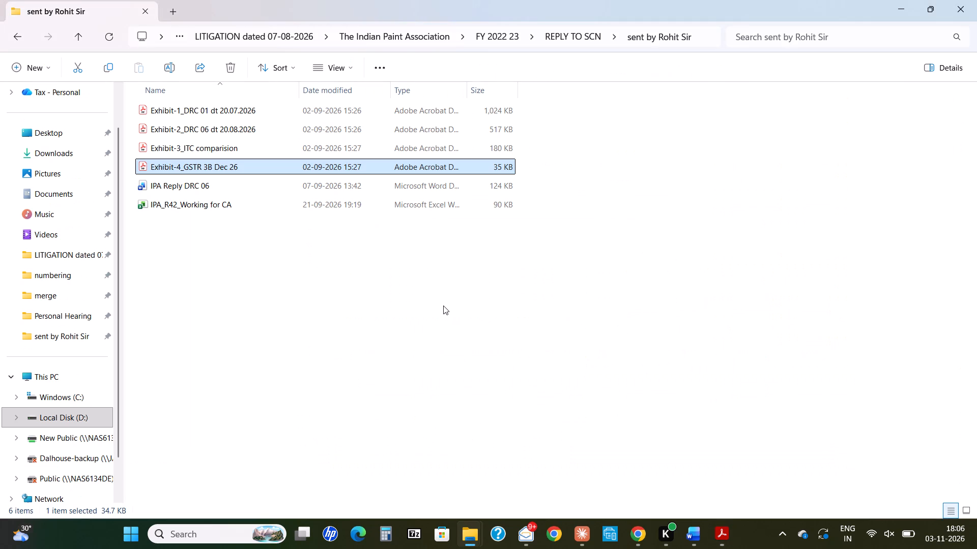
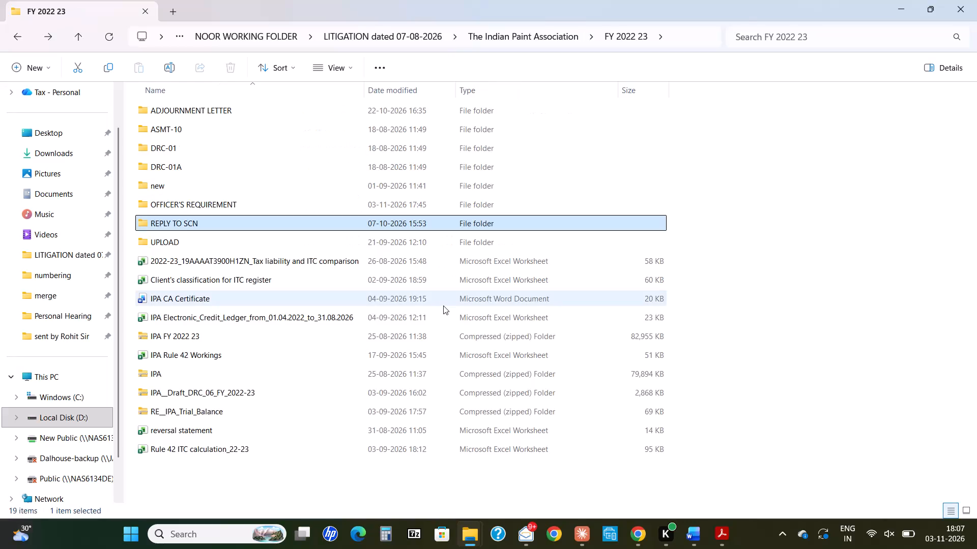
Reopen the IPA reply PDF from the OFFICER'S REQUIREMENT folder of FY 2022 23.
key(Down)
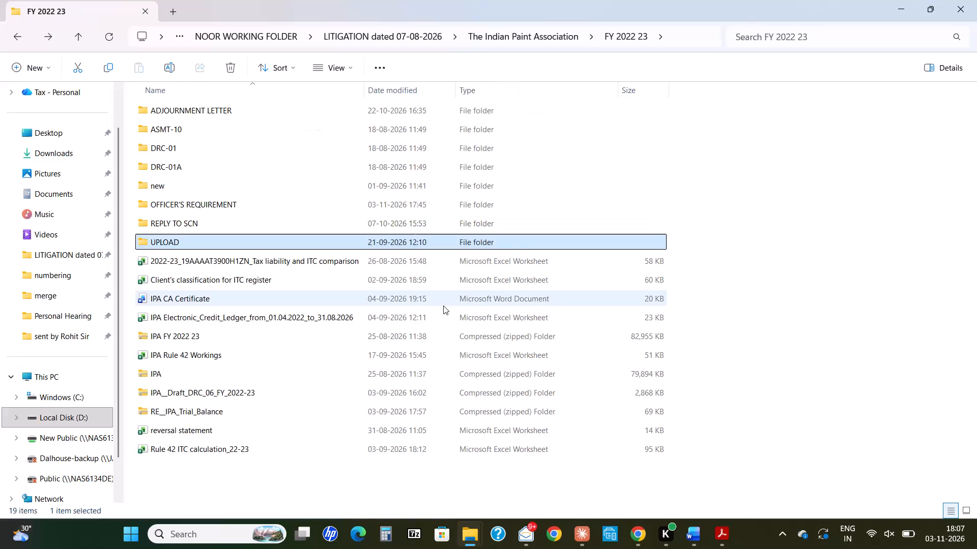
key(Up)
key(Up)
key(Return)
key(Down)
key(Down)
key(Return)
key(Down)
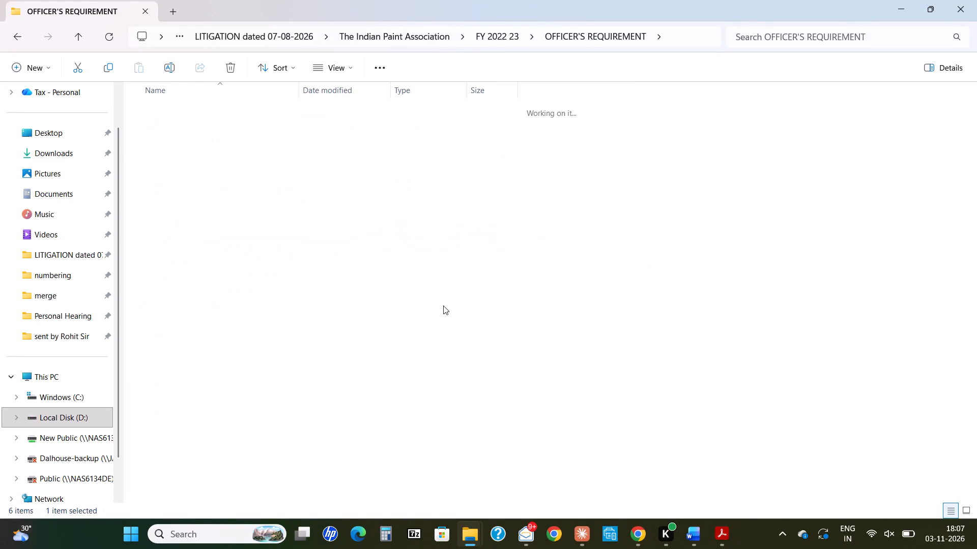
key(Down)
key(Return)
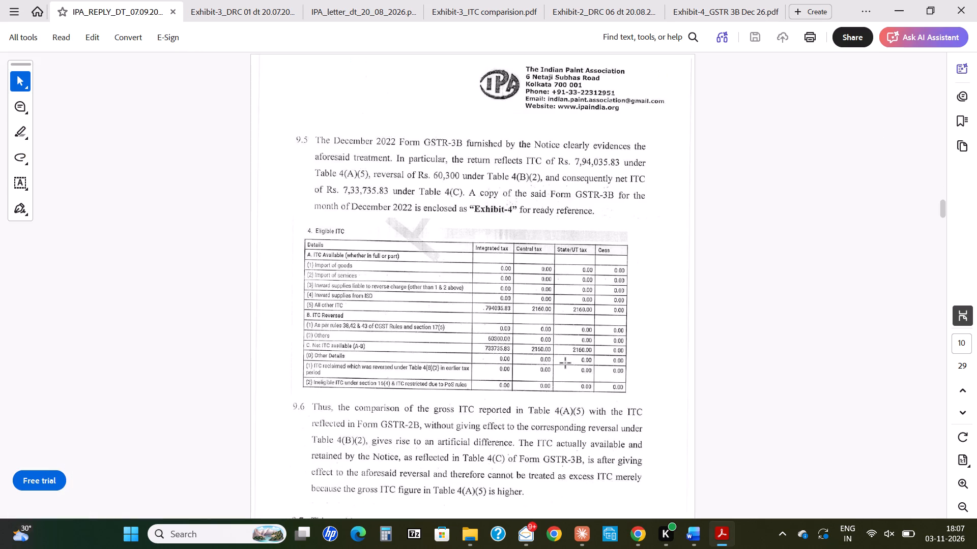
Look through the reply's remaining pages and attachments from page 10 to page 26, and return to the signature page, page 15.
scroll(566, 363, down, 17)
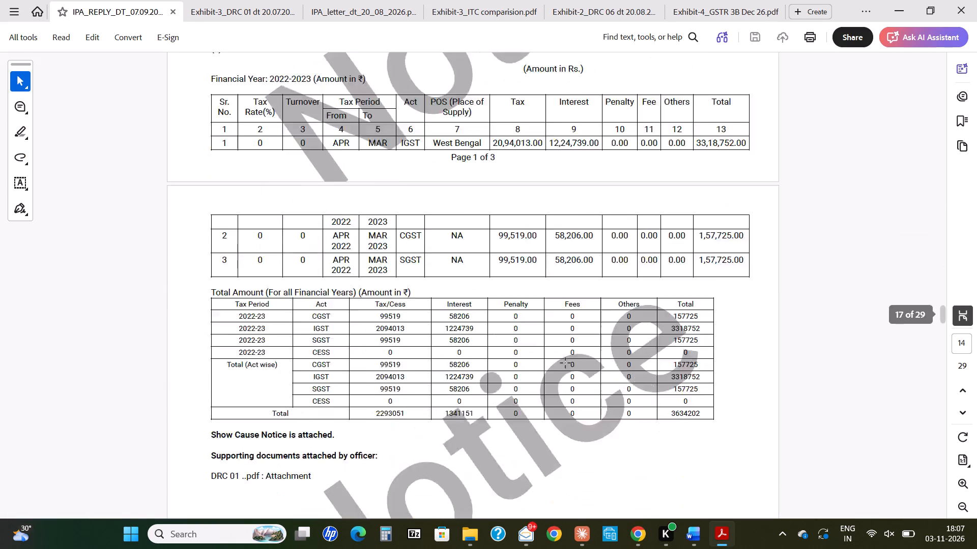
scroll(566, 363, down, 9)
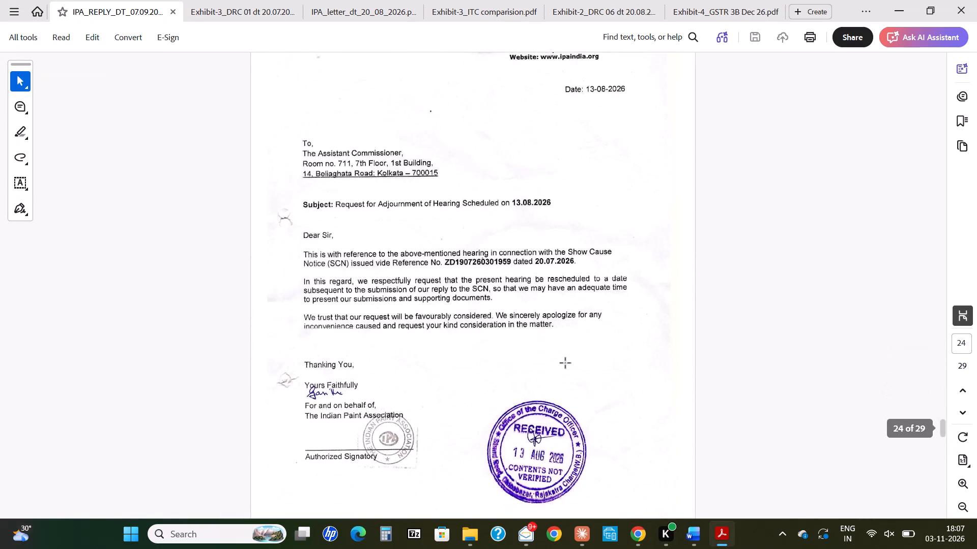
scroll(566, 363, down, 6)
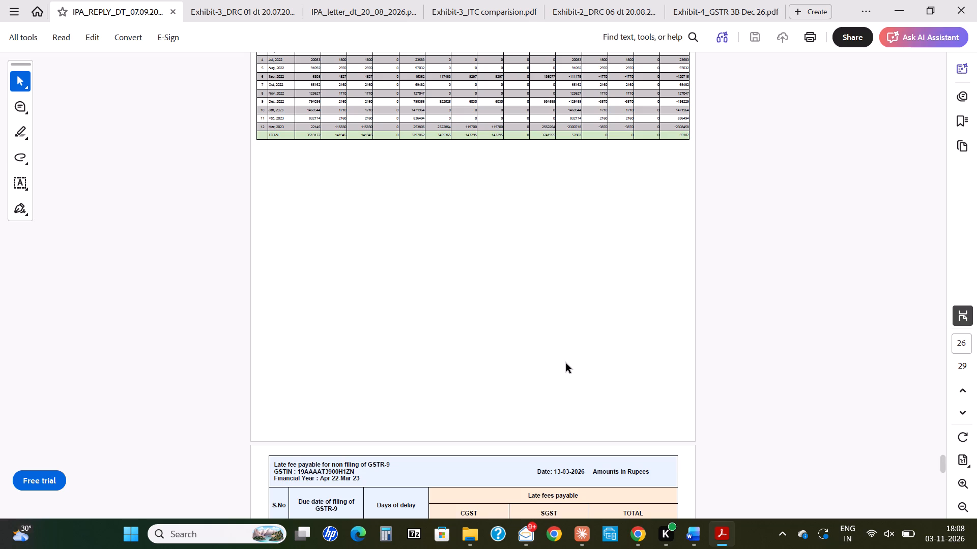
scroll(566, 363, up, 10)
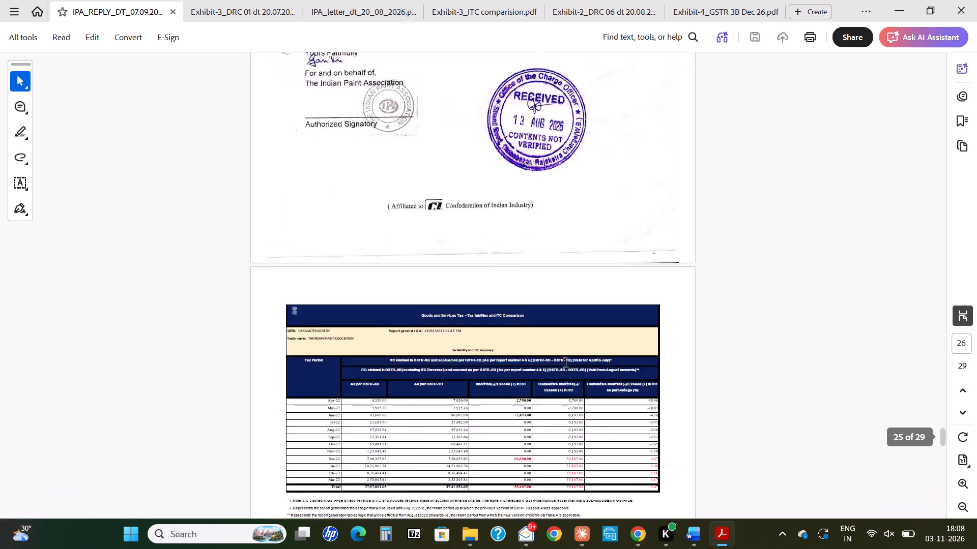
scroll(566, 363, up, 15)
scroll(566, 363, down, 1)
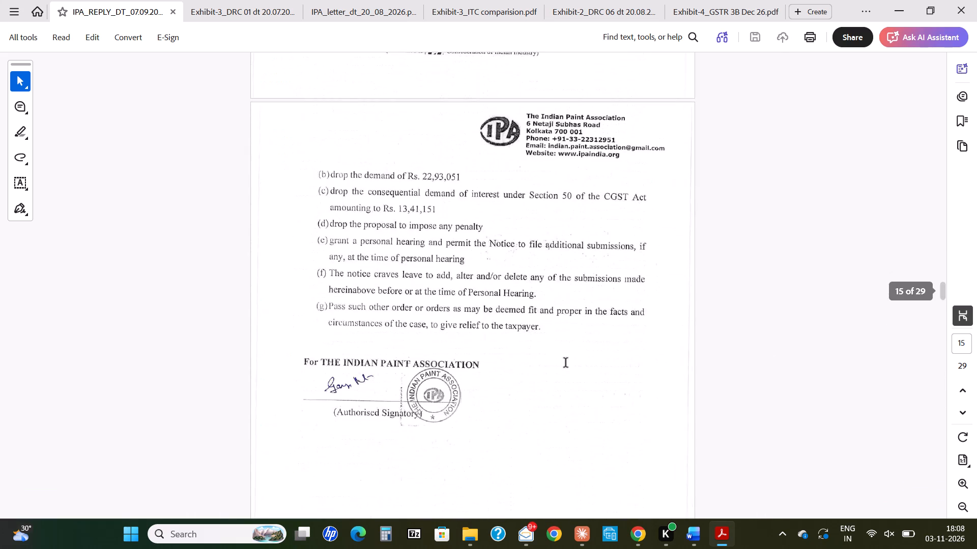
scroll(566, 363, down, 5)
scroll(566, 363, up, 2)
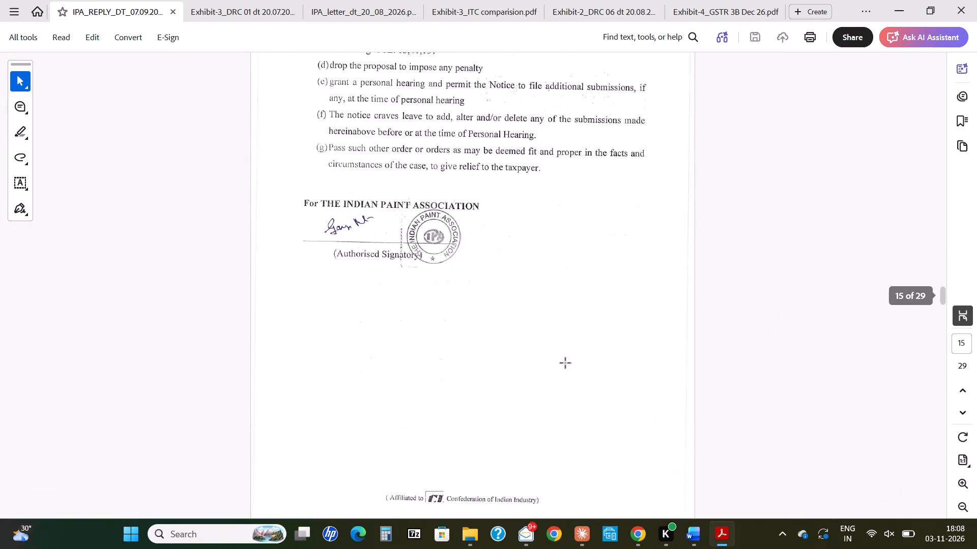
scroll(566, 363, up, 1)
Print one copy of only page 15, the signed last page of the IPA reply.
key(ctrl+p)
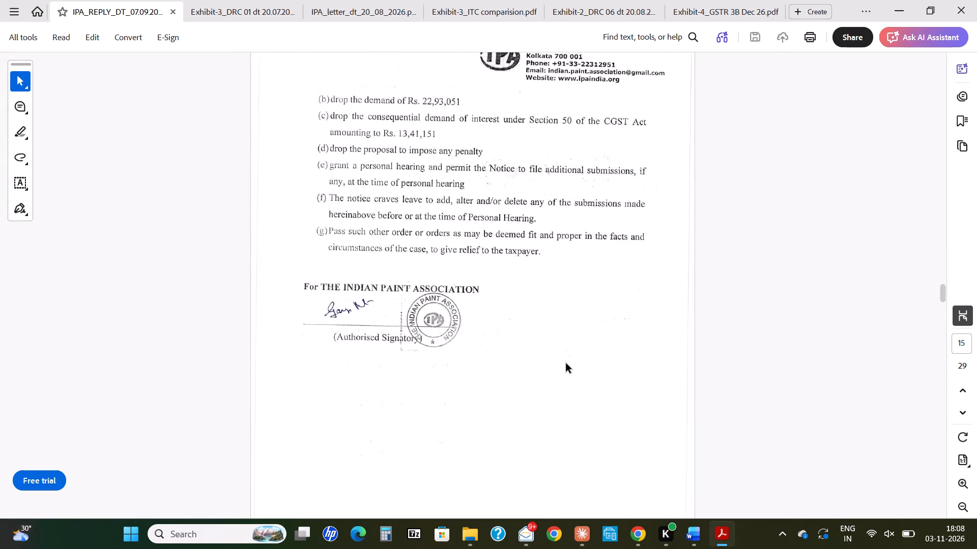
click(377, 173)
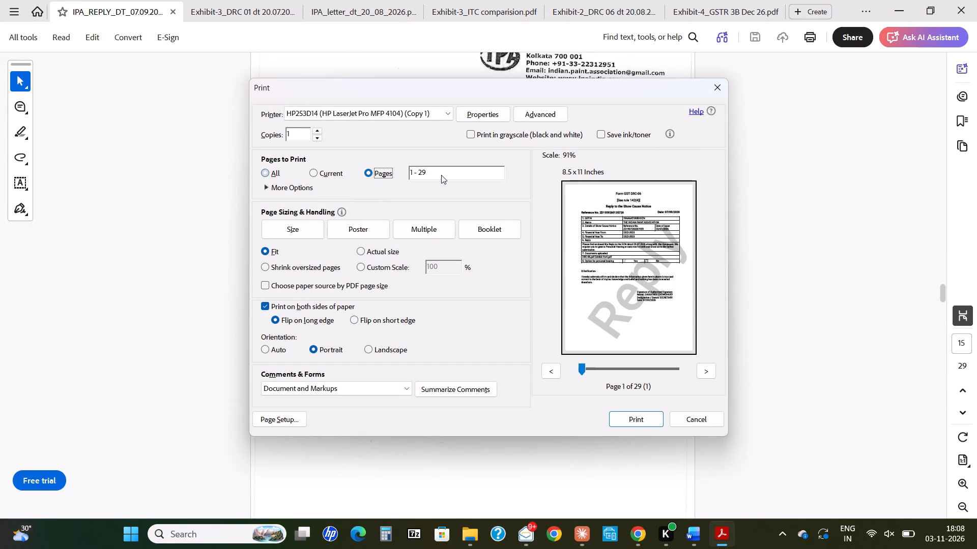
drag(445, 175, 398, 174)
text(15)
key(Return)
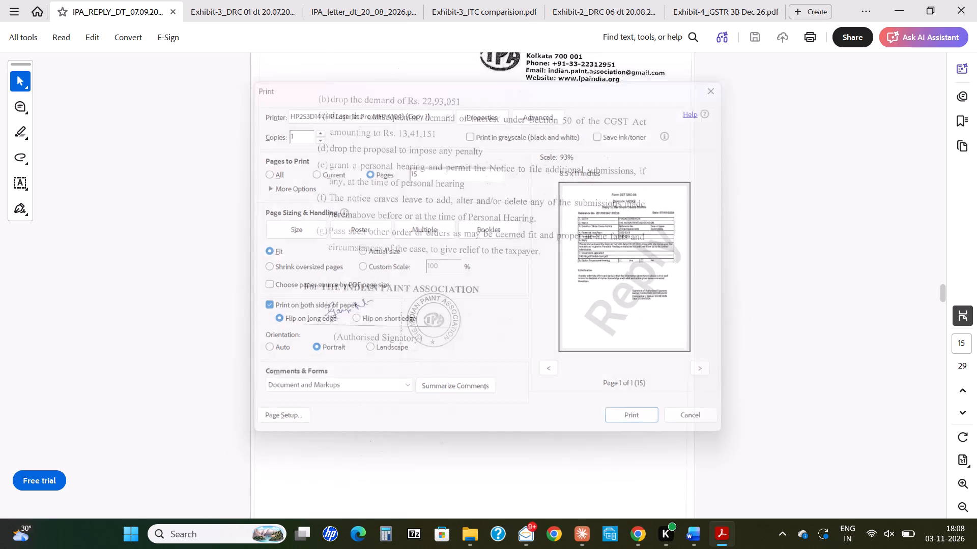
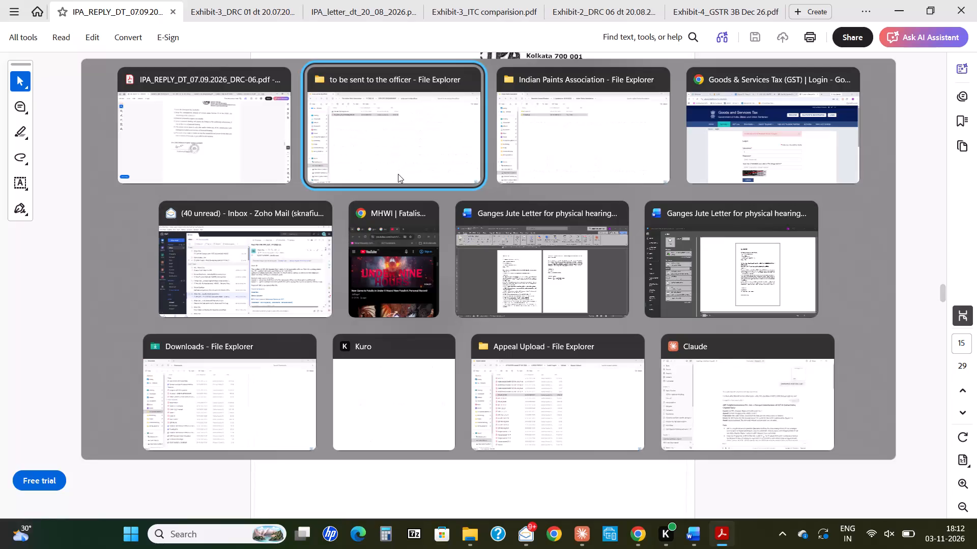
Open the consolidated FY 2022-23 GSTR-3B PDF, the unnumbered file ending in 032023, from the GSTR-3B folder under FY 2022 23's new folder.
key(BackSpace)
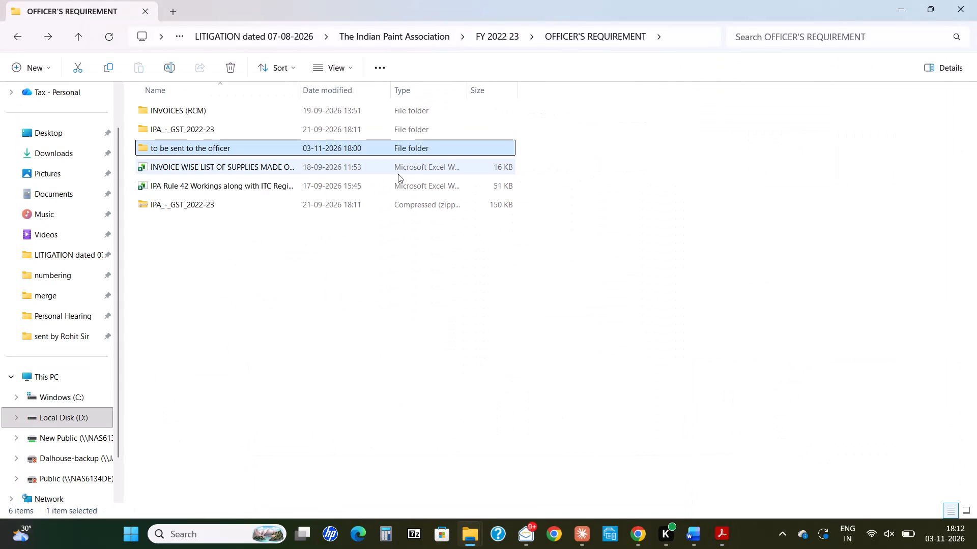
key(BackSpace)
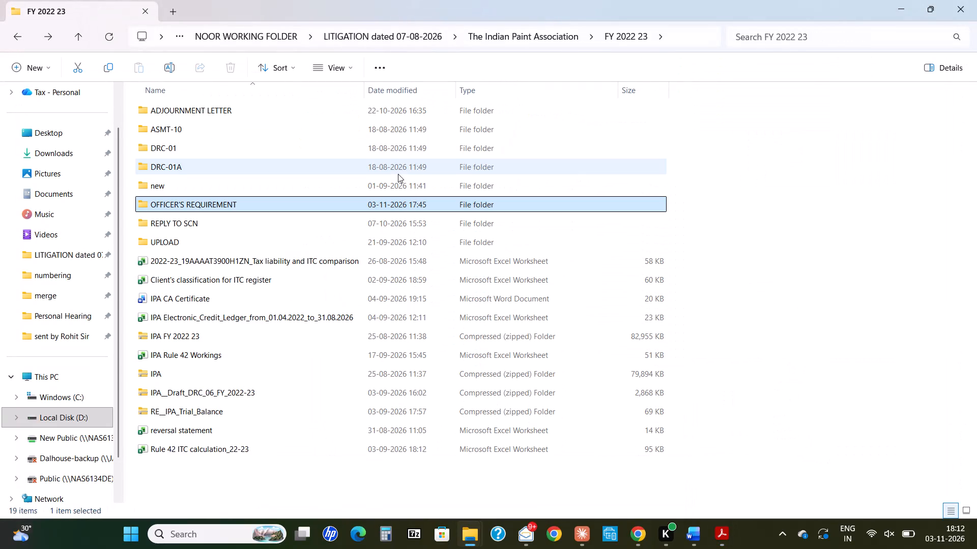
key(Up)
key(Return)
key(Down)
key(Up)
key(Return)
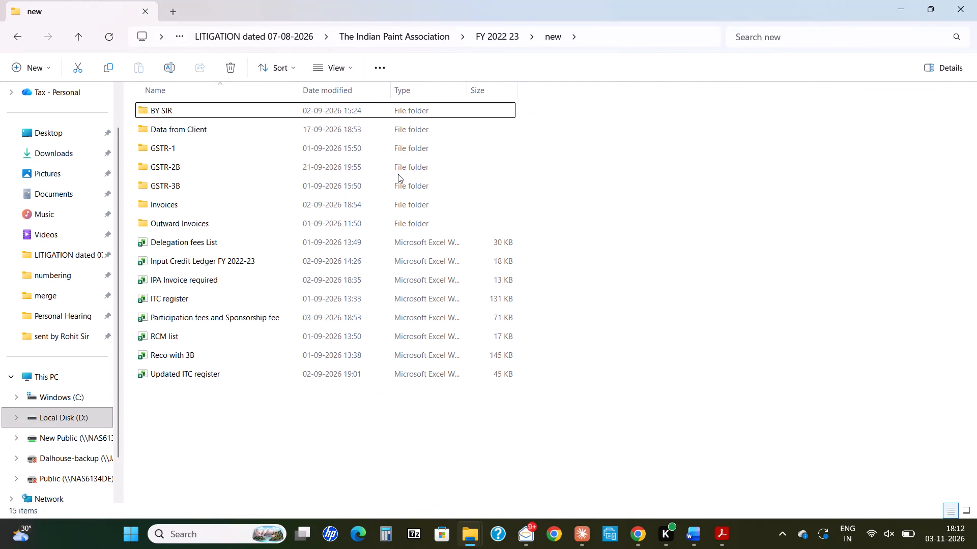
key(Down)
key(Down)
key(Down)
key(Down)
key(Return)
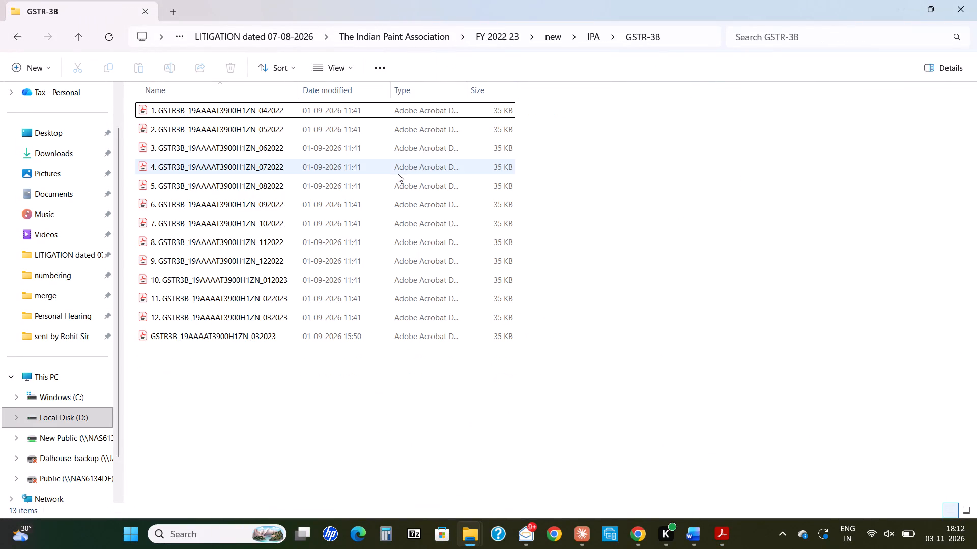
key(Down)
key(Down)
key(Down)
key(Down)
key(Down)
key(Down)
key(Down)
key(Down)
key(Down)
key(Down)
key(Down)
key(Down)
key(Down)
key(Down)
key(Down)
key(Down)
key(Return)
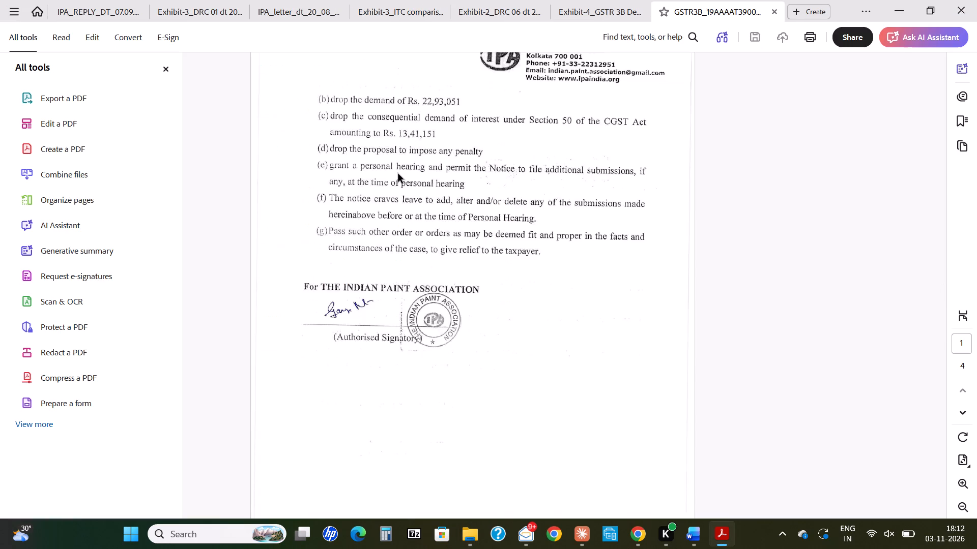
Look through the GSTR-3B for the tax payment table and the Eligible ITC section across pages 2 and 3.
scroll(504, 234, down, 1)
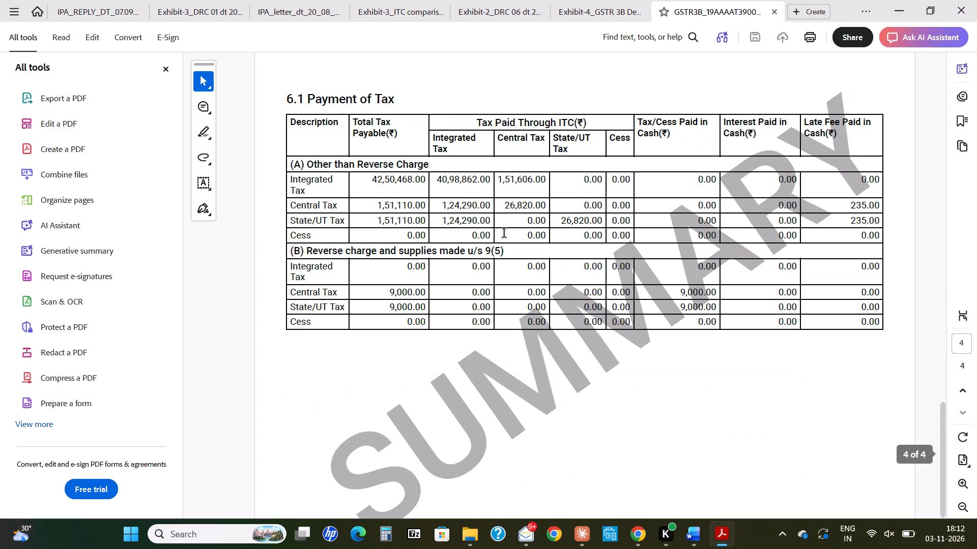
scroll(504, 234, up, 1)
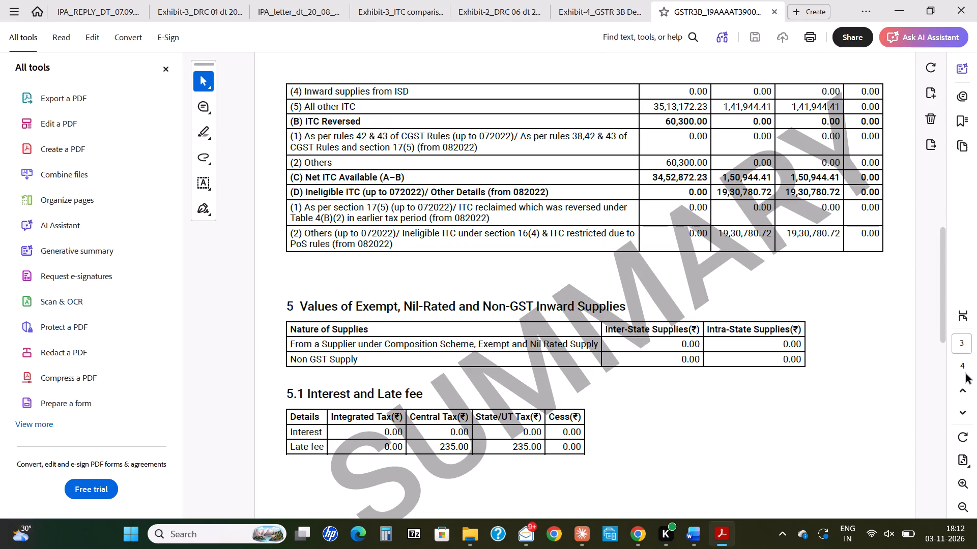
click(963, 318)
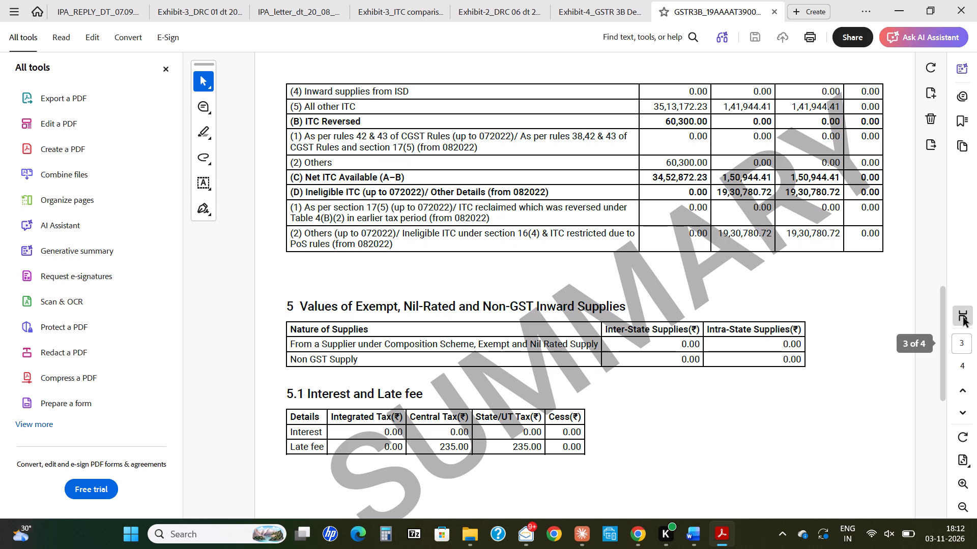
scroll(914, 324, up, 2)
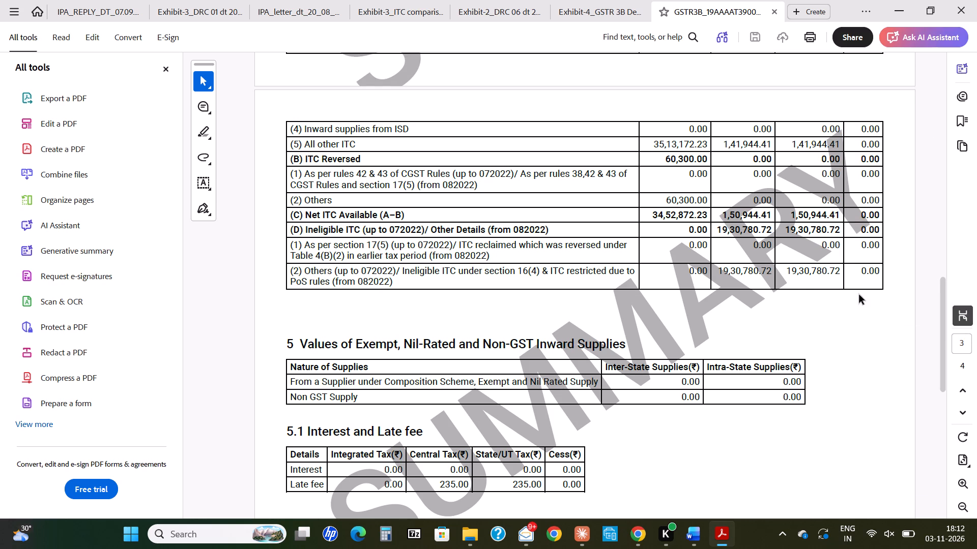
scroll(856, 294, up, 2)
scroll(856, 294, down, 2)
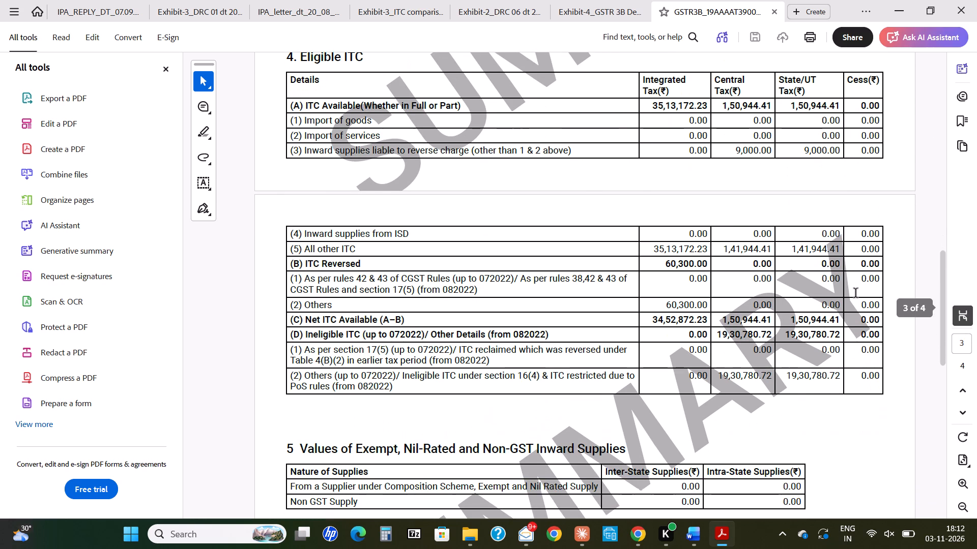
scroll(856, 294, down, 1)
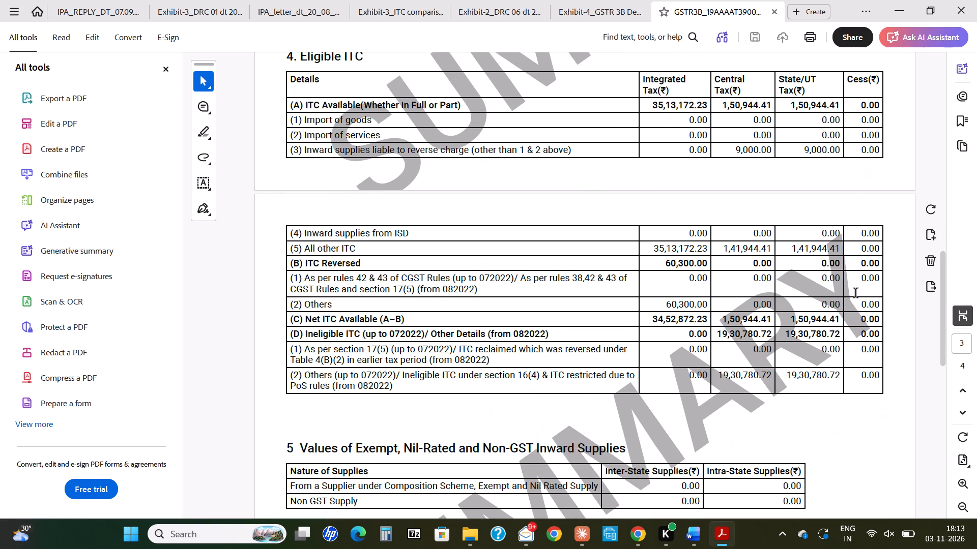
key(x)
key(Tab)
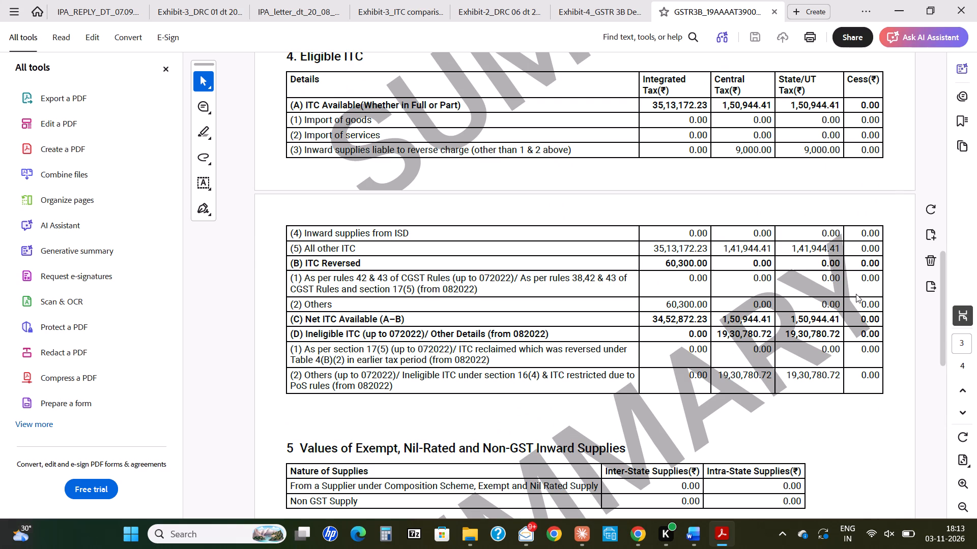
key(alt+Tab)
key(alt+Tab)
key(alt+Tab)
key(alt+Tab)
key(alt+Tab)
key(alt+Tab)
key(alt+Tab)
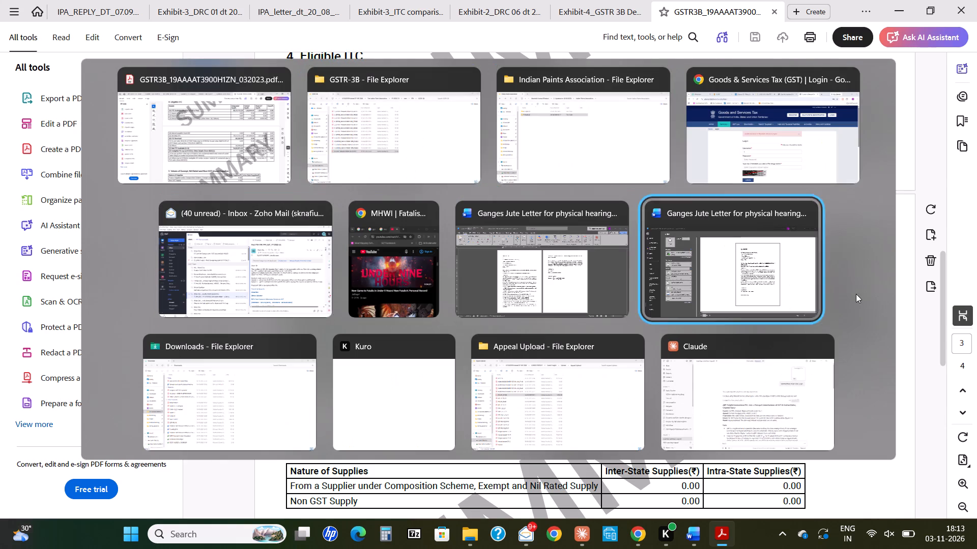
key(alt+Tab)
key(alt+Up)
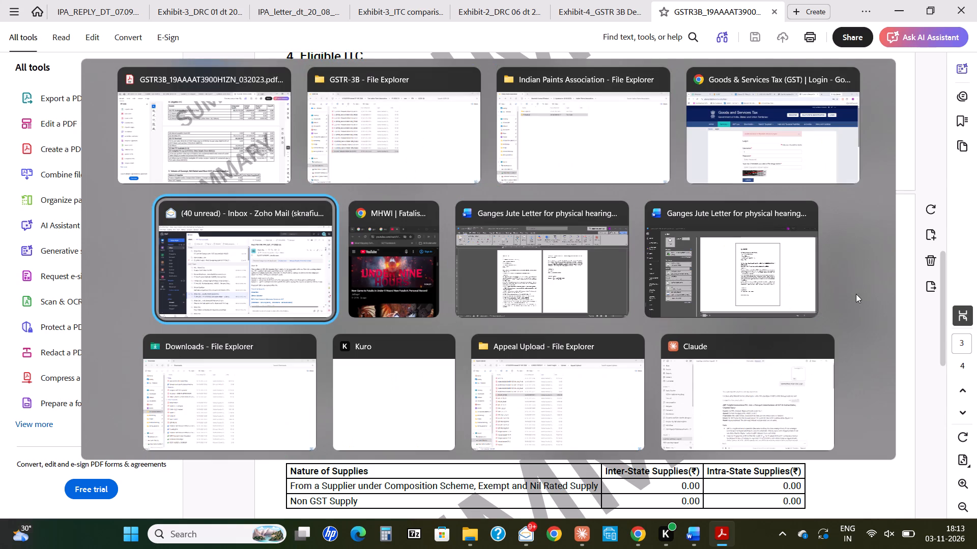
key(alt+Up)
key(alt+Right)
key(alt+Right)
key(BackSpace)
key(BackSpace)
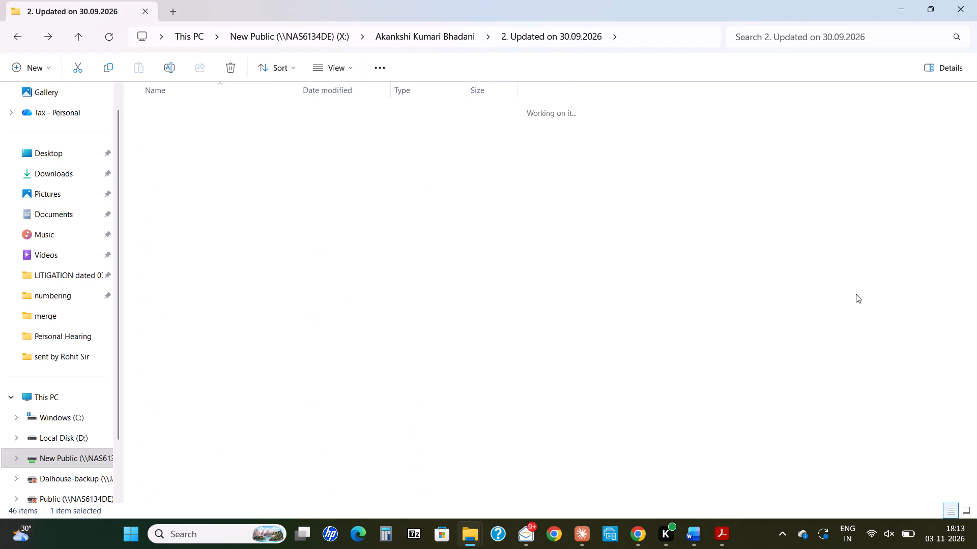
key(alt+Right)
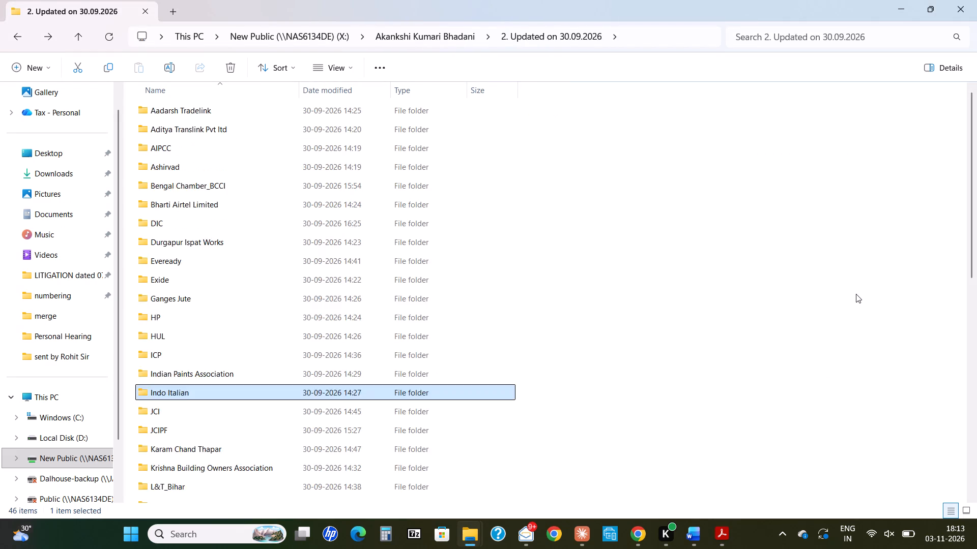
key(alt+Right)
Open the IPA_R42_Working for CA workbook from the OFFICER'S REQUIREMENT folder of FY 2022 23.
key(alt+Tab)
key(alt+Tab)
key(alt+Tab)
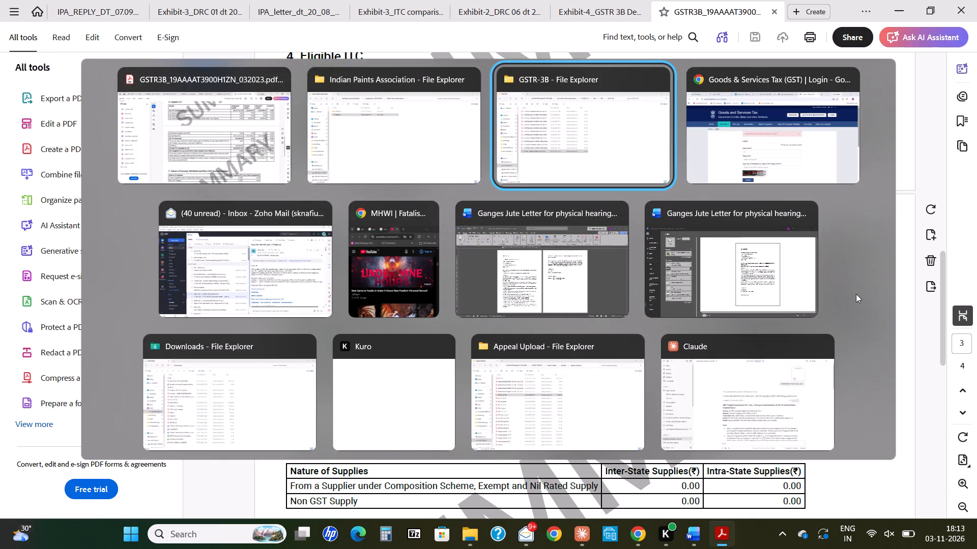
key(BackSpace)
key(Down)
key(Down)
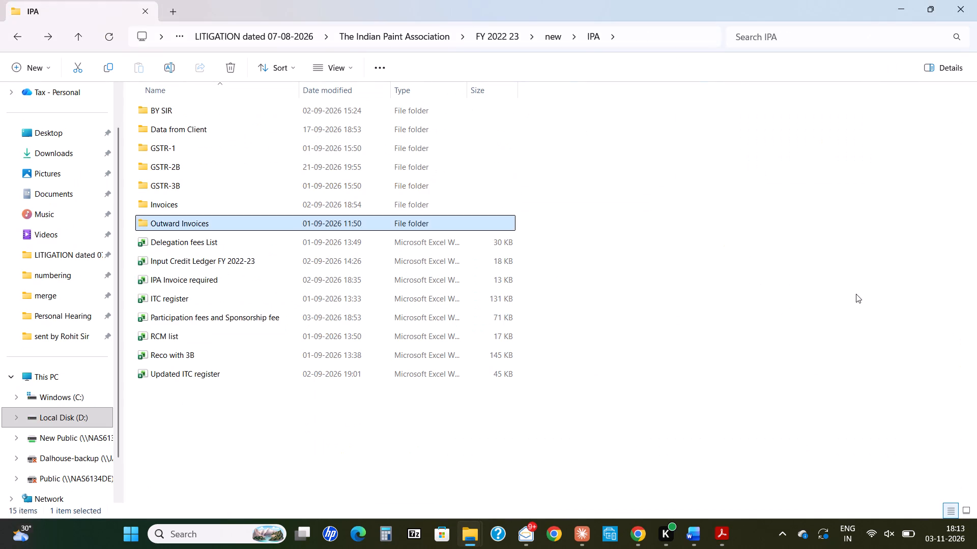
key(BackSpace)
key(Down)
key(BackSpace)
key(Down)
key(Down)
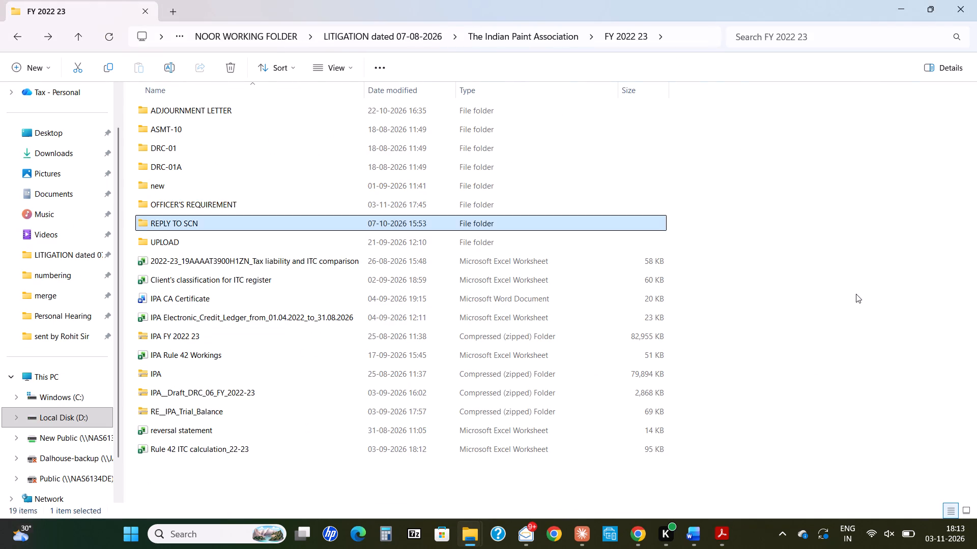
key(Return)
key(Down)
key(BackSpace)
key(Up)
key(Return)
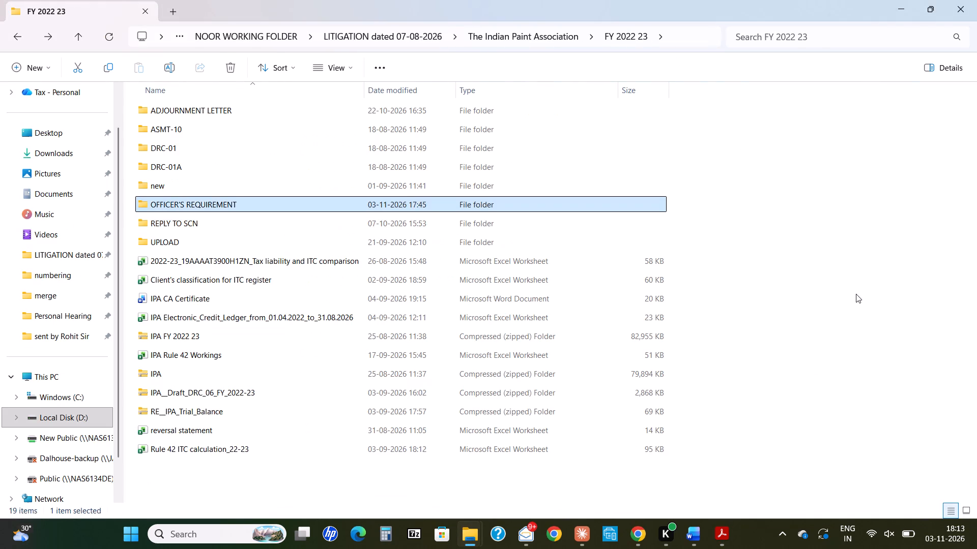
key(Down)
key(Down)
key(Return)
key(Down)
key(Up)
key(Return)
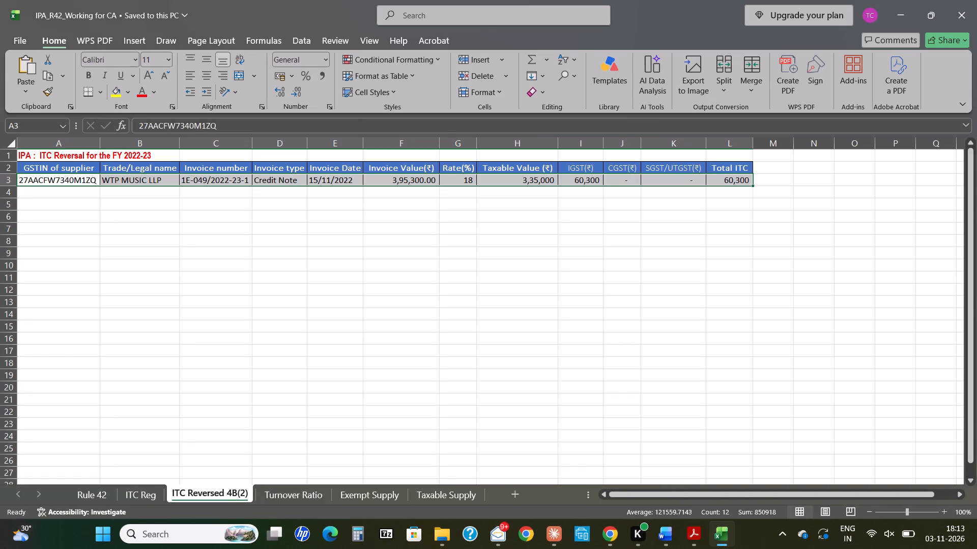
Compare the ITC availed figures on the workbook's Rule 42 sheet with the net ITC available in the GSTR-3B's Eligible ITC table.
key(shift+Tab)
key(Page_Up)
key(ctrl+shift+Tab)
key(ctrl+shift+Tab)
key(ctrl+shift+Tab)
key(ctrl+shift+Tab)
key(ctrl+shift+Tab)
key(ctrl+Page_Up)
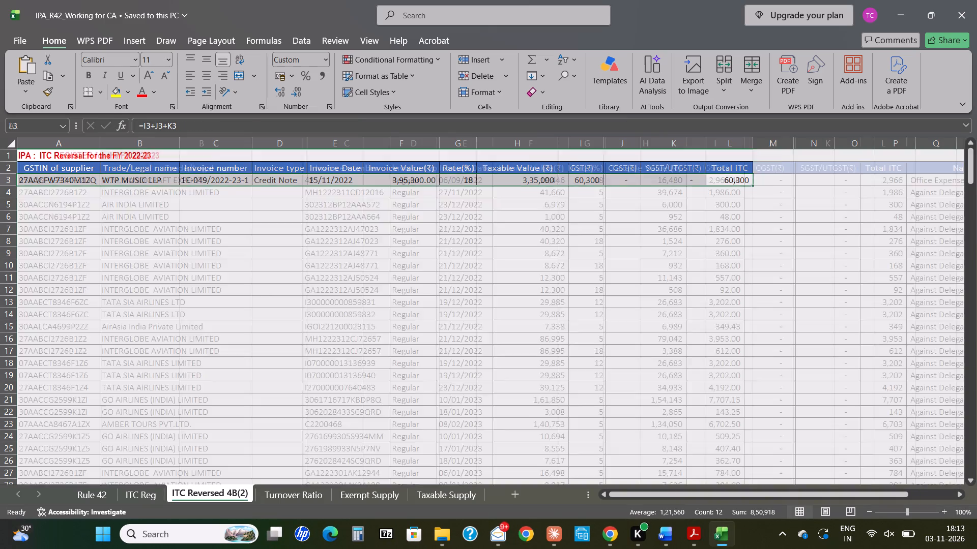
key(ctrl+Page_Up)
key(alt+Tab)
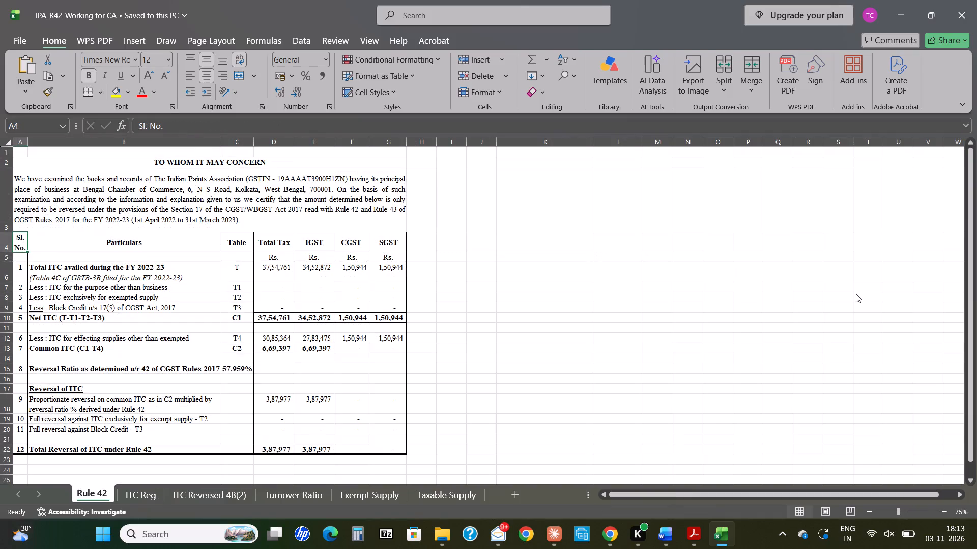
key(alt+Tab)
key(alt+Tab)
key(alt+Tab)
key(alt+Return)
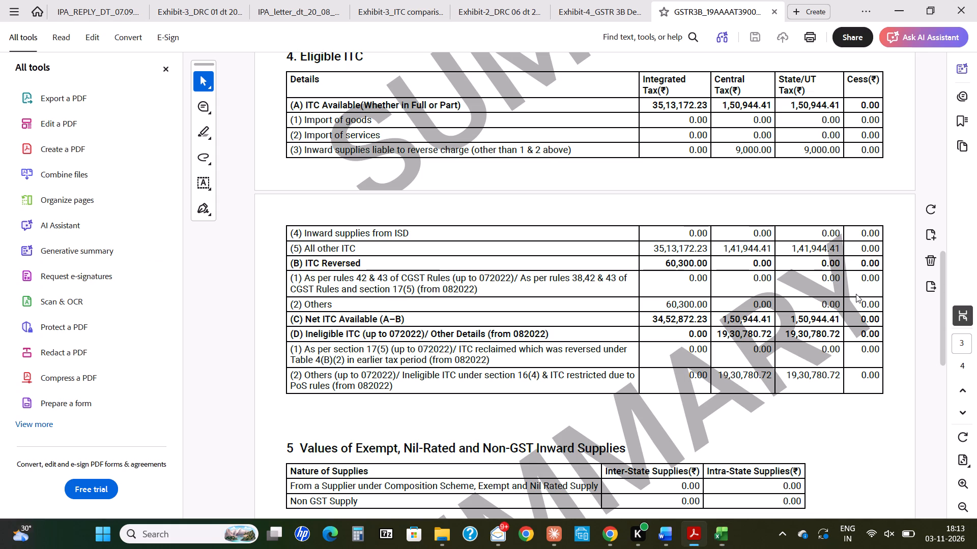
key(alt+Tab)
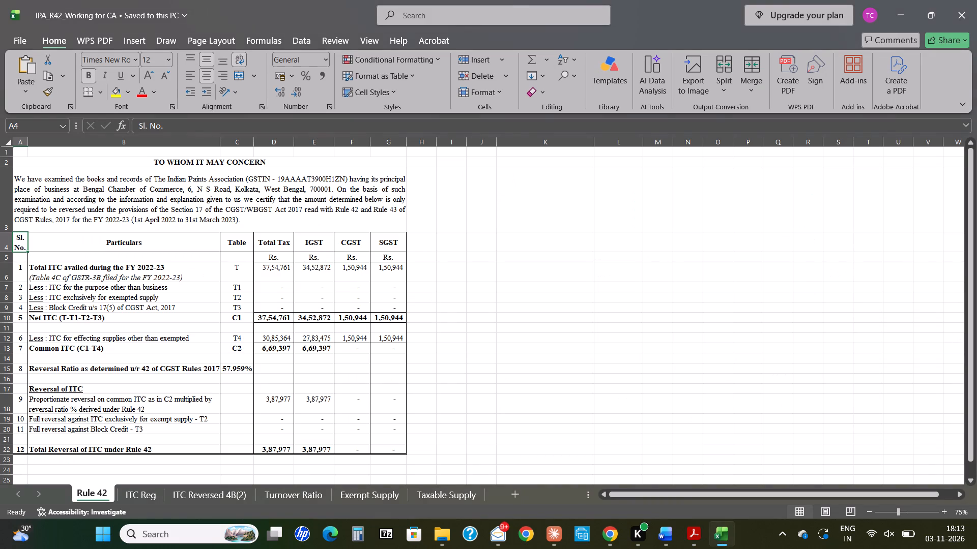
Print one double-sided copy of all four pages of the consolidated GSTR-3B PDF on the HP LaserJet Pro.
key(alt+Tab)
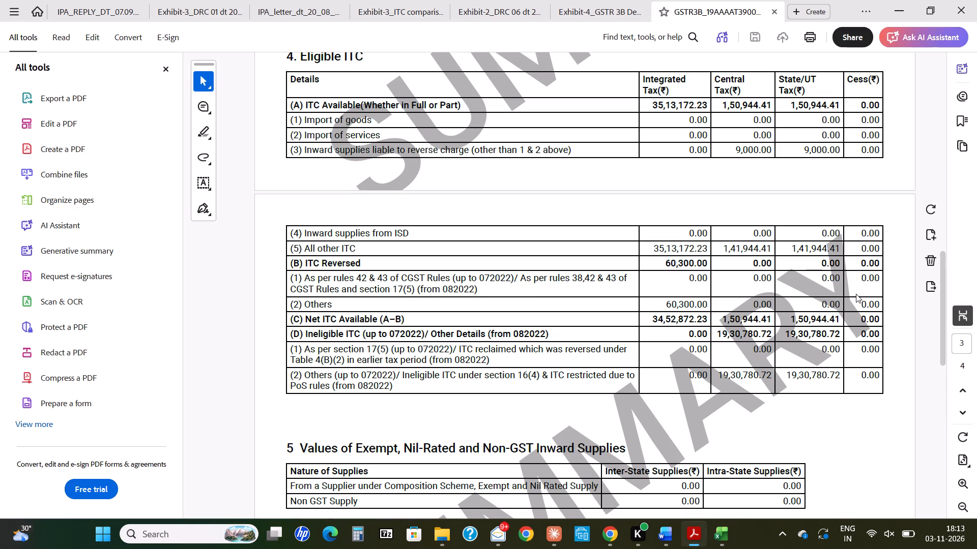
key(ctrl+p)
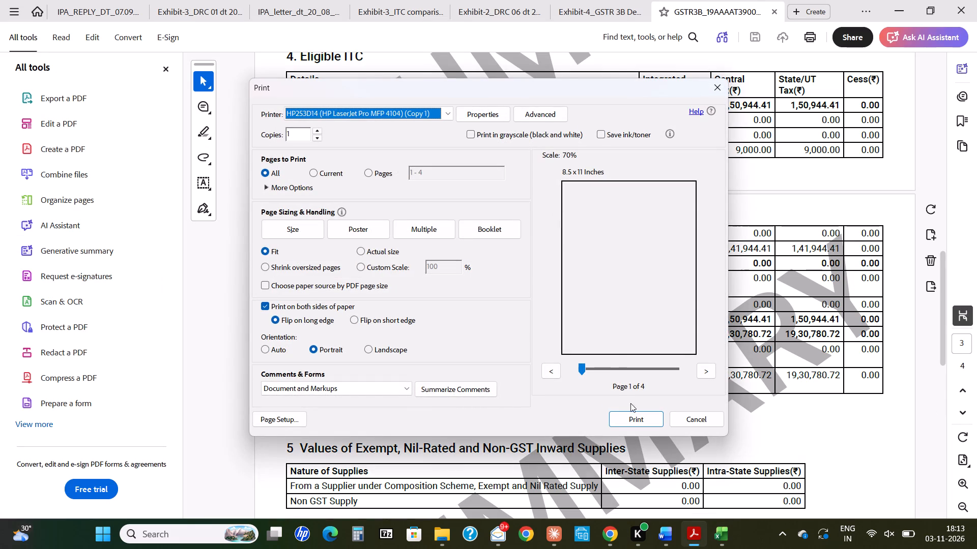
click(625, 419)
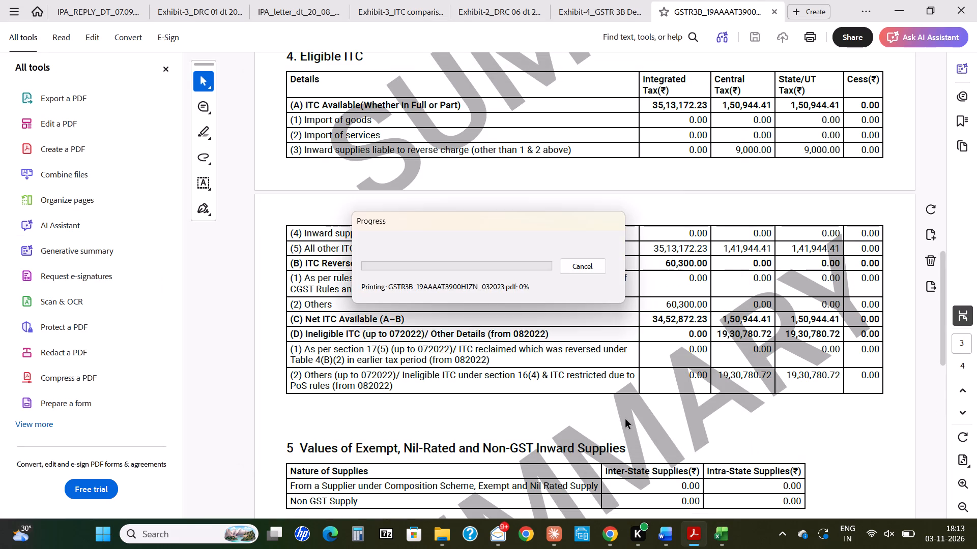
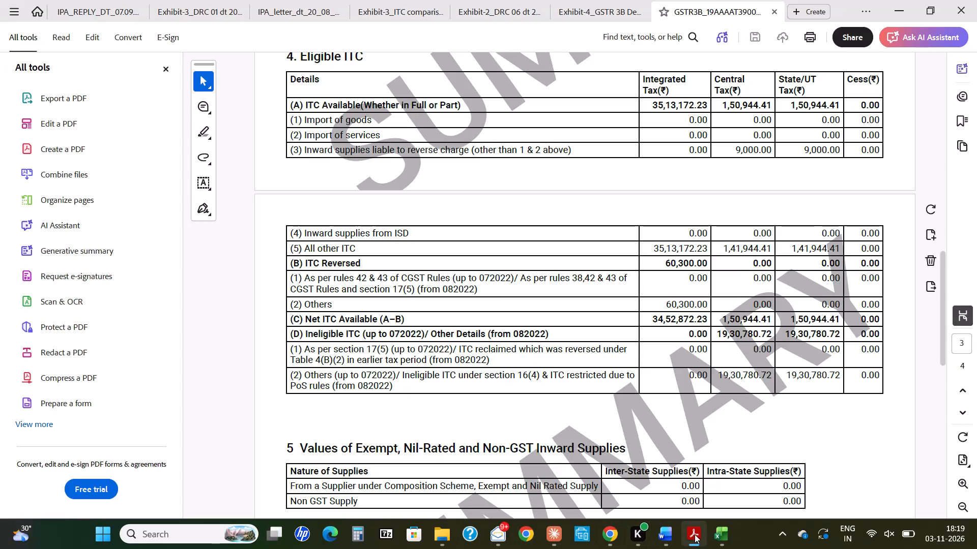
Switch to the IPA_R42_Working for CA workbook and open its ITC Reg sheet.
click(760, 451)
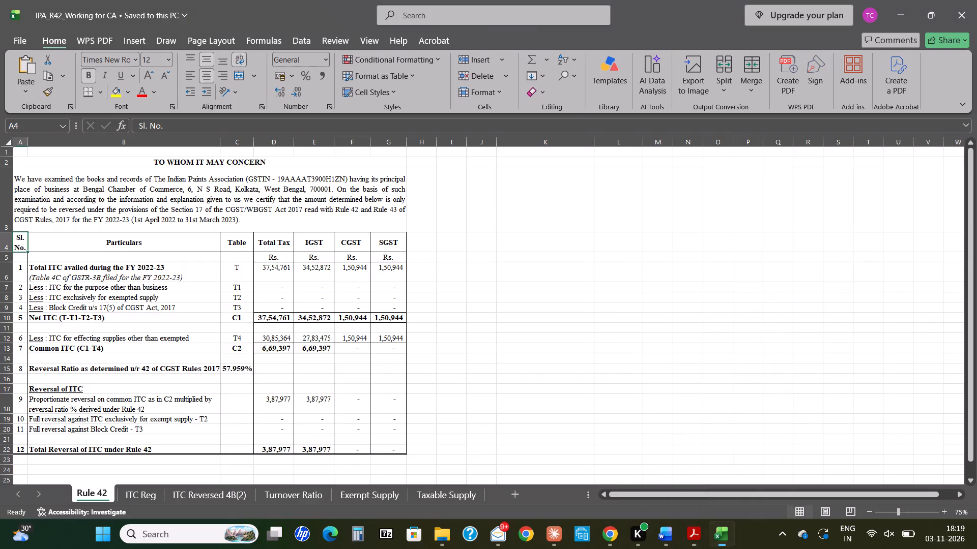
click(133, 494)
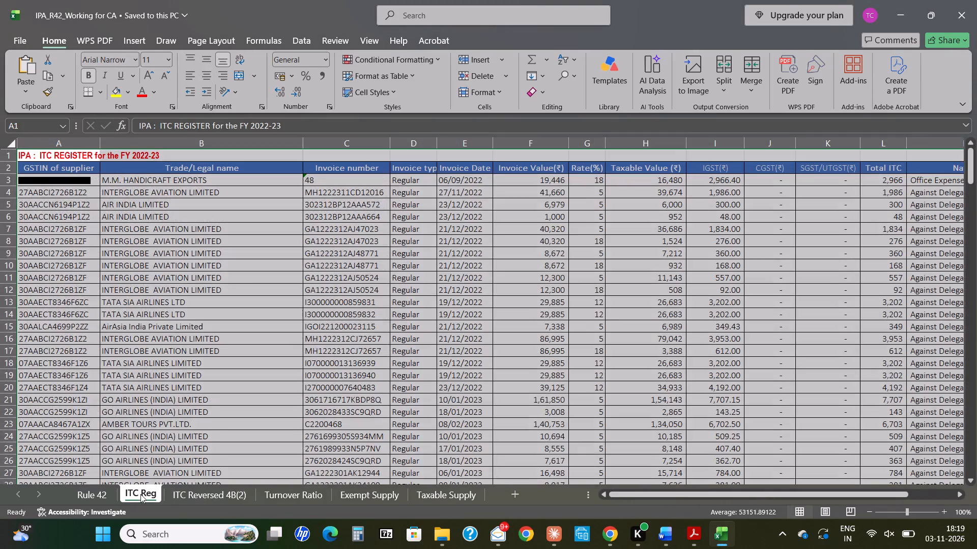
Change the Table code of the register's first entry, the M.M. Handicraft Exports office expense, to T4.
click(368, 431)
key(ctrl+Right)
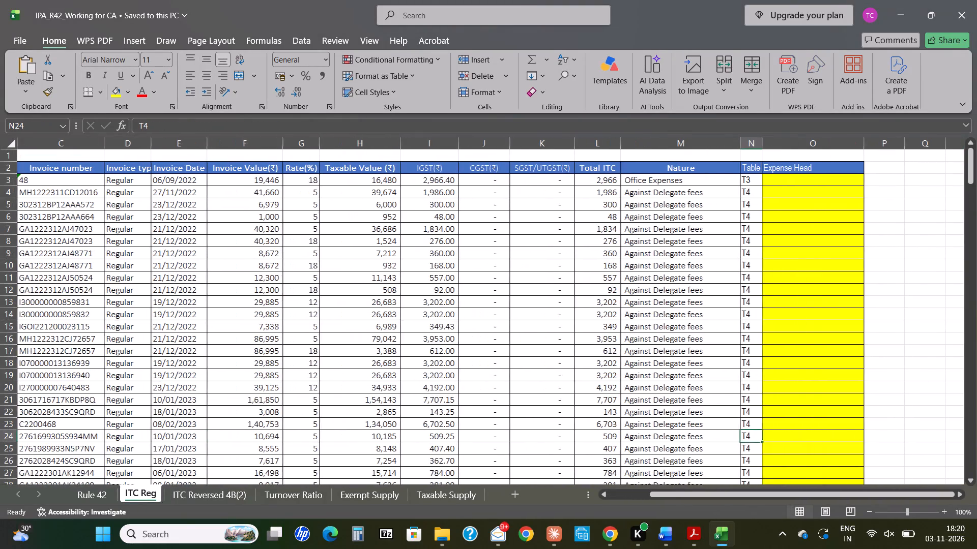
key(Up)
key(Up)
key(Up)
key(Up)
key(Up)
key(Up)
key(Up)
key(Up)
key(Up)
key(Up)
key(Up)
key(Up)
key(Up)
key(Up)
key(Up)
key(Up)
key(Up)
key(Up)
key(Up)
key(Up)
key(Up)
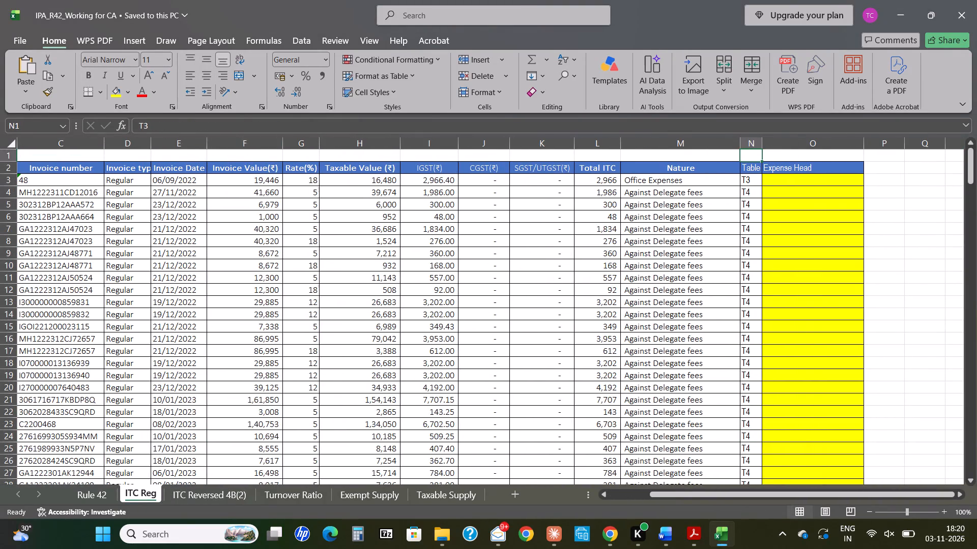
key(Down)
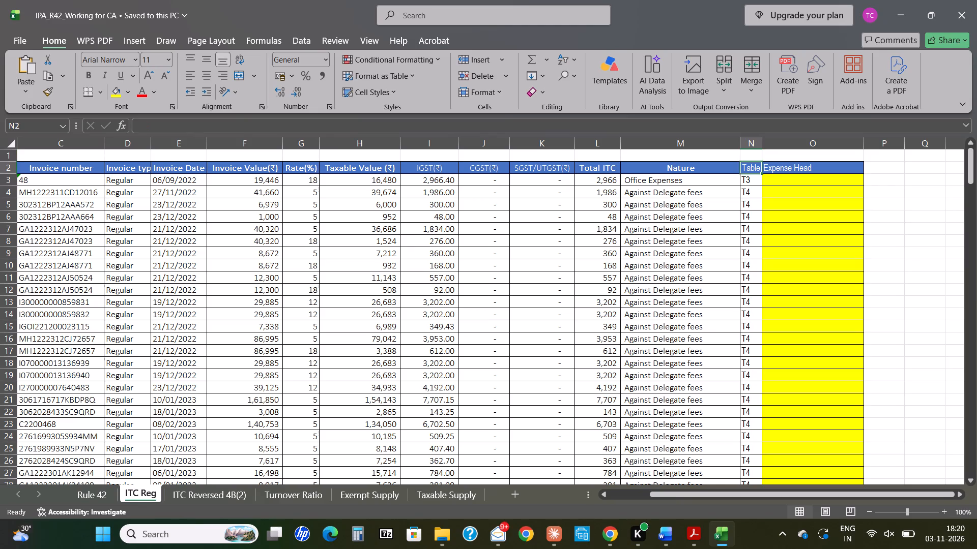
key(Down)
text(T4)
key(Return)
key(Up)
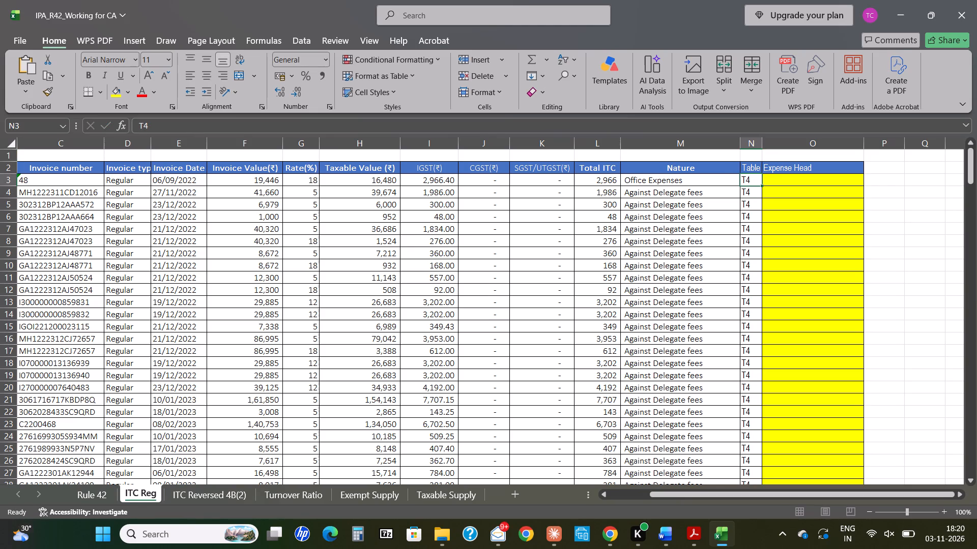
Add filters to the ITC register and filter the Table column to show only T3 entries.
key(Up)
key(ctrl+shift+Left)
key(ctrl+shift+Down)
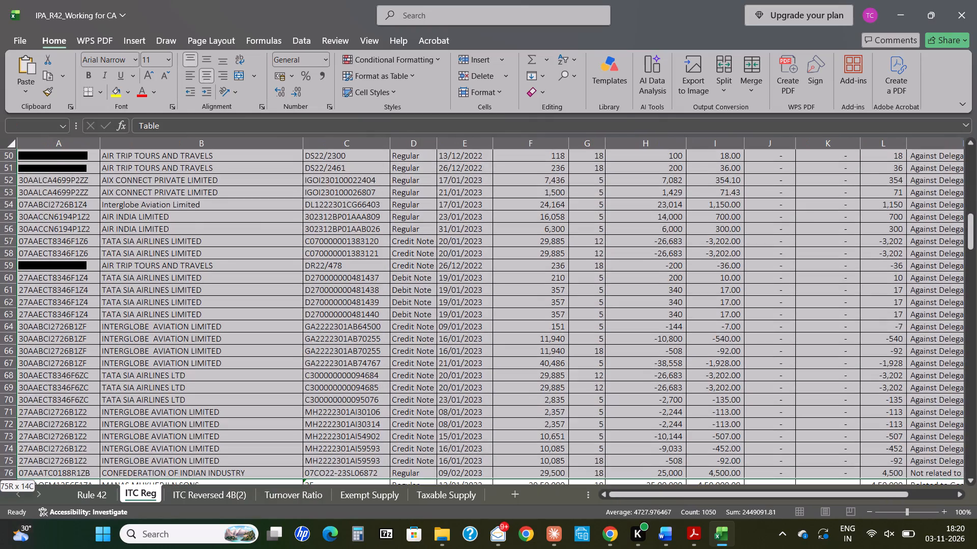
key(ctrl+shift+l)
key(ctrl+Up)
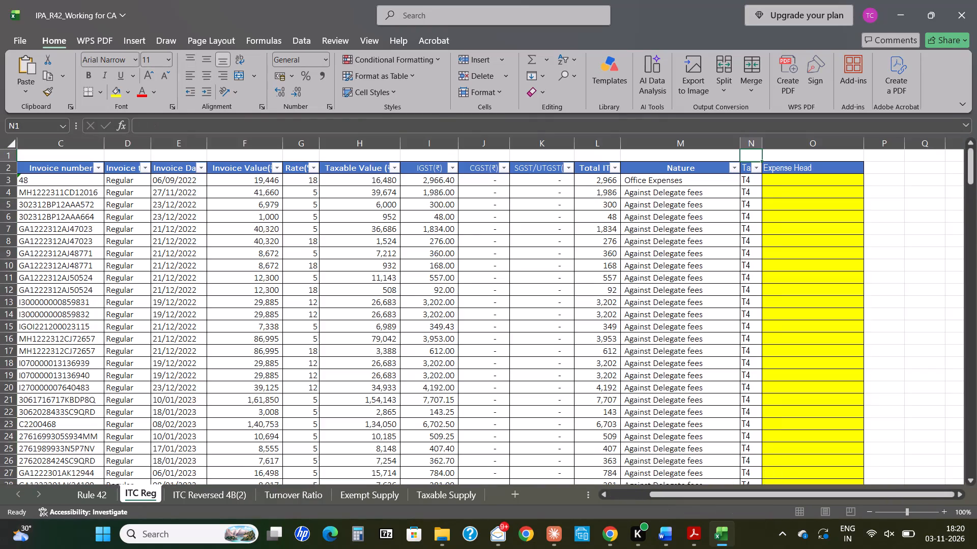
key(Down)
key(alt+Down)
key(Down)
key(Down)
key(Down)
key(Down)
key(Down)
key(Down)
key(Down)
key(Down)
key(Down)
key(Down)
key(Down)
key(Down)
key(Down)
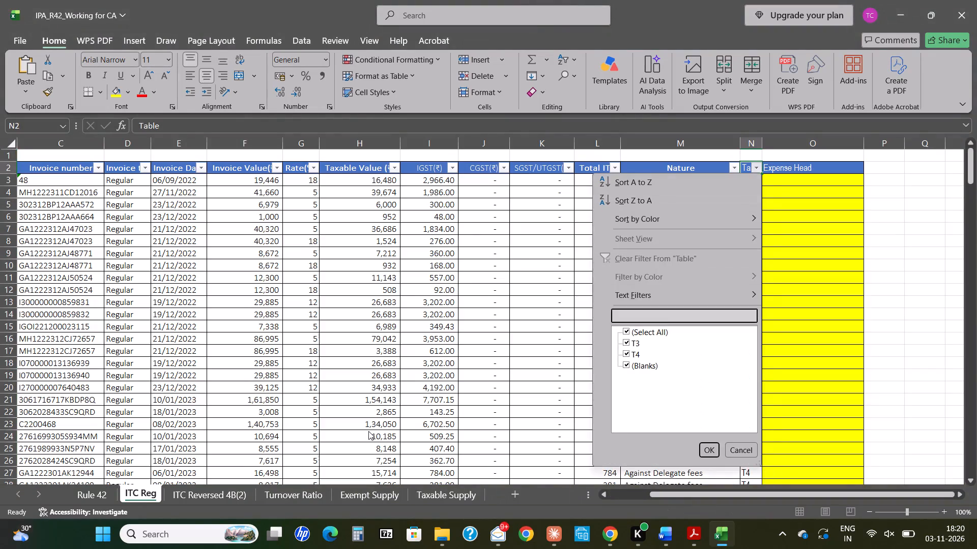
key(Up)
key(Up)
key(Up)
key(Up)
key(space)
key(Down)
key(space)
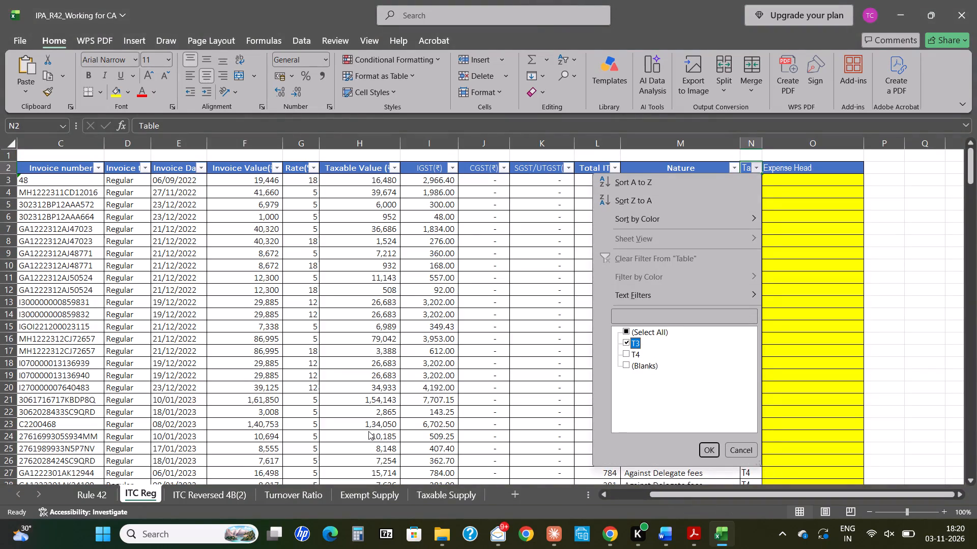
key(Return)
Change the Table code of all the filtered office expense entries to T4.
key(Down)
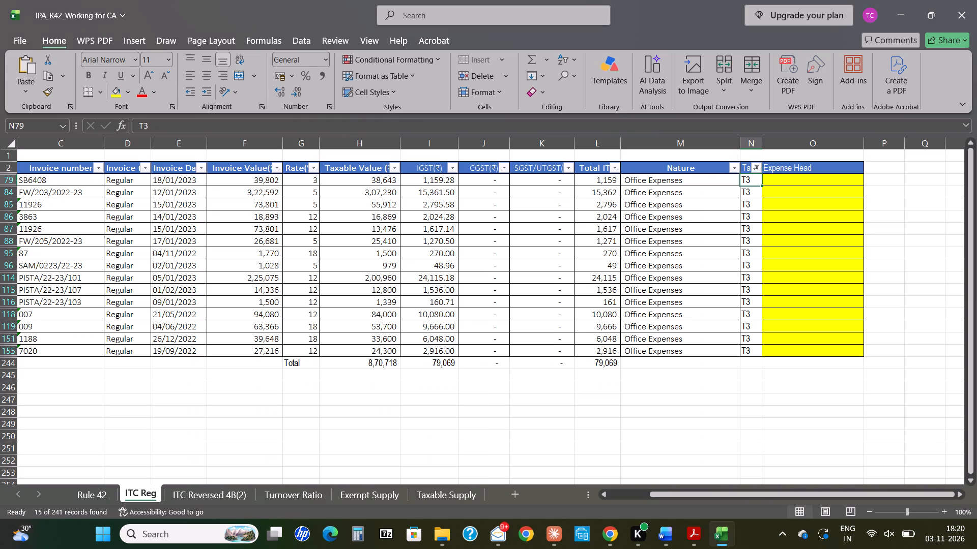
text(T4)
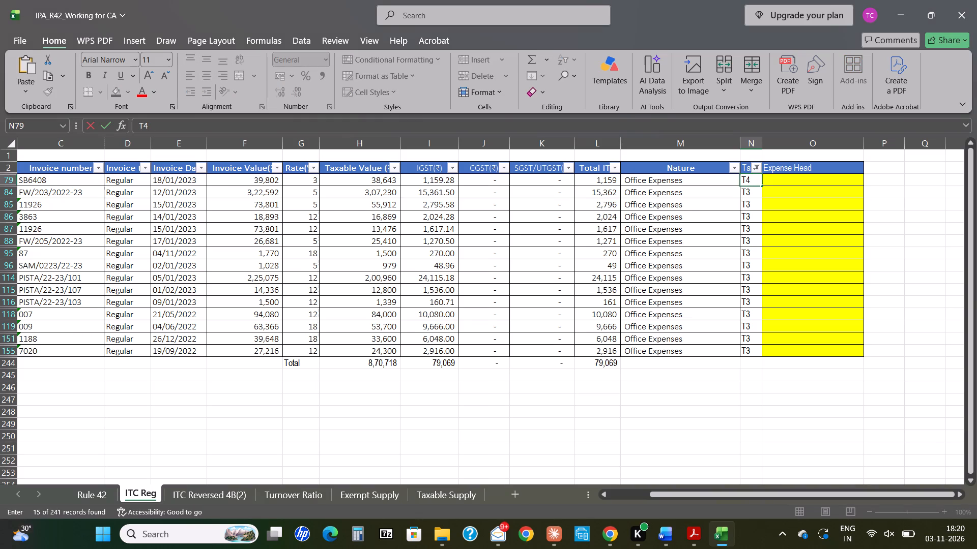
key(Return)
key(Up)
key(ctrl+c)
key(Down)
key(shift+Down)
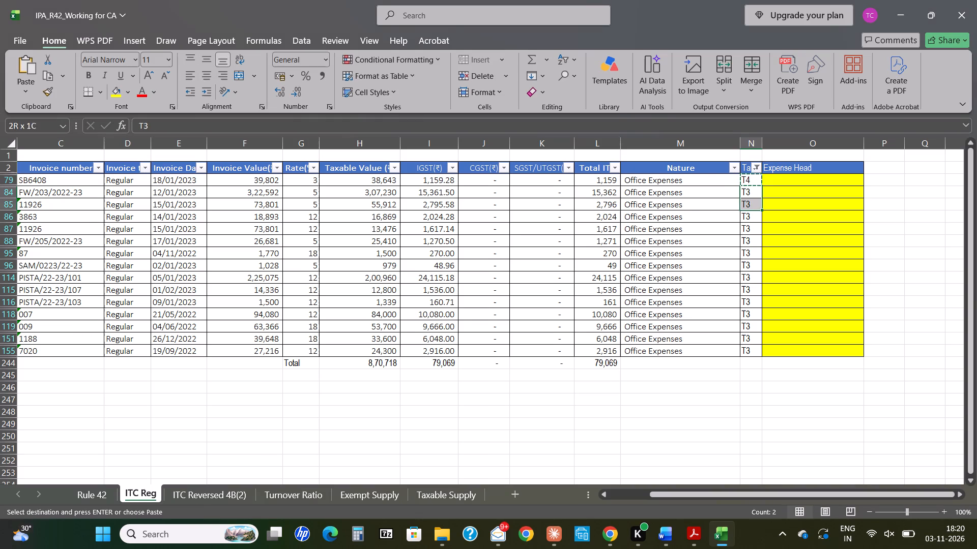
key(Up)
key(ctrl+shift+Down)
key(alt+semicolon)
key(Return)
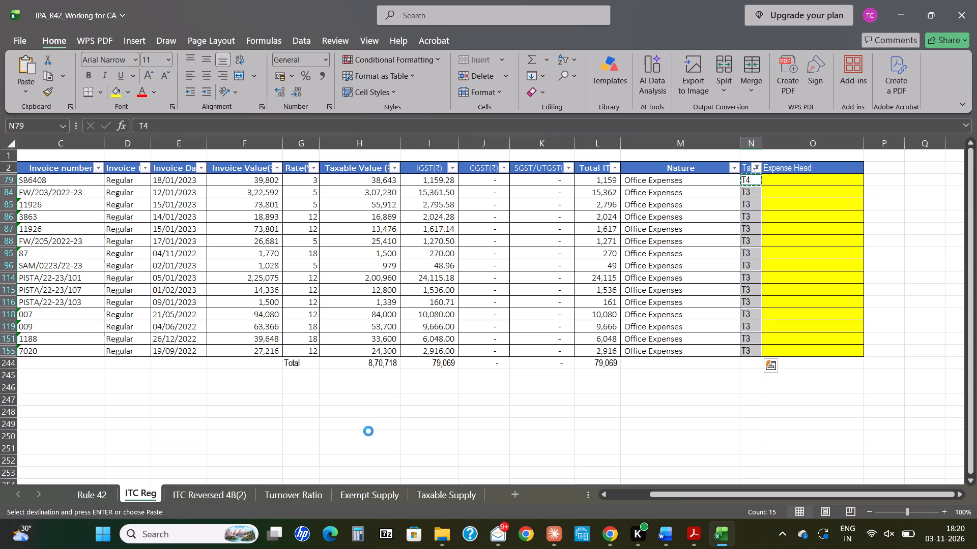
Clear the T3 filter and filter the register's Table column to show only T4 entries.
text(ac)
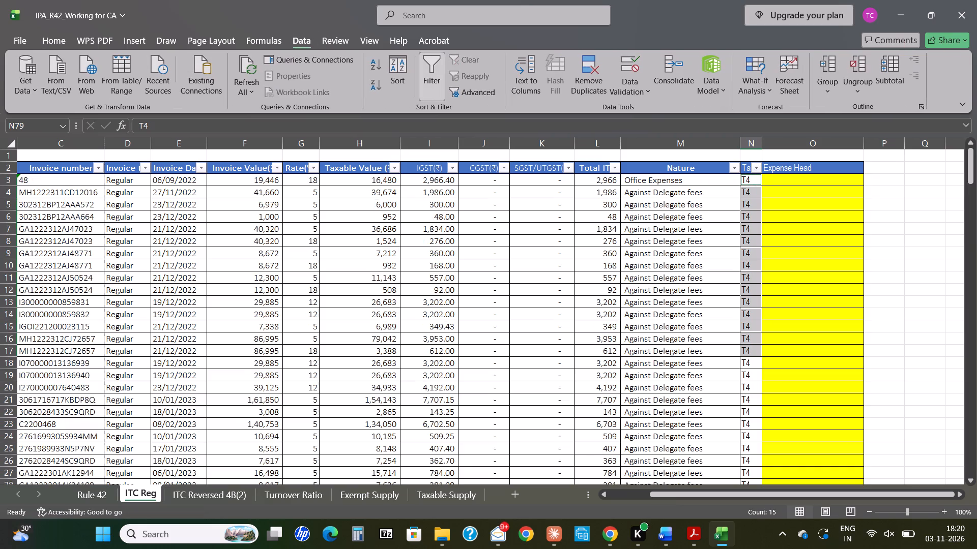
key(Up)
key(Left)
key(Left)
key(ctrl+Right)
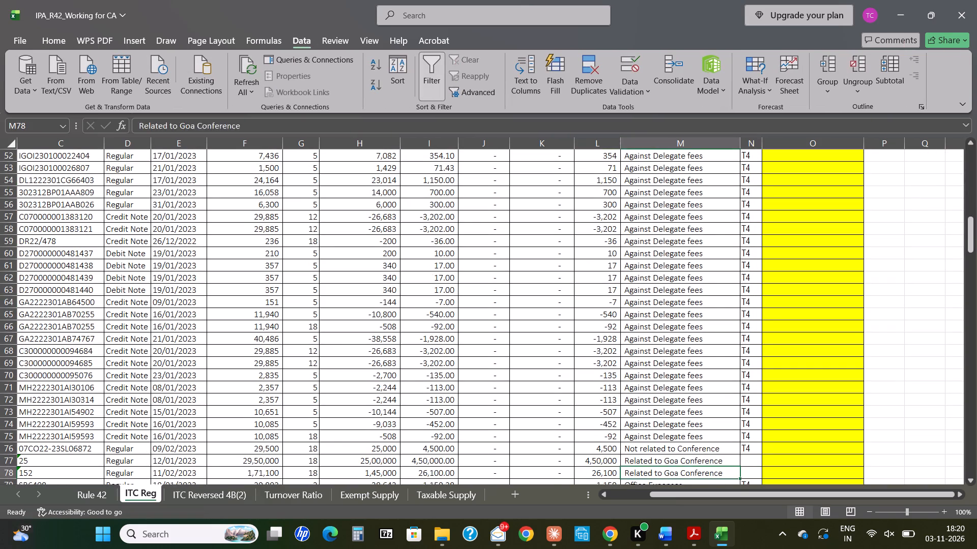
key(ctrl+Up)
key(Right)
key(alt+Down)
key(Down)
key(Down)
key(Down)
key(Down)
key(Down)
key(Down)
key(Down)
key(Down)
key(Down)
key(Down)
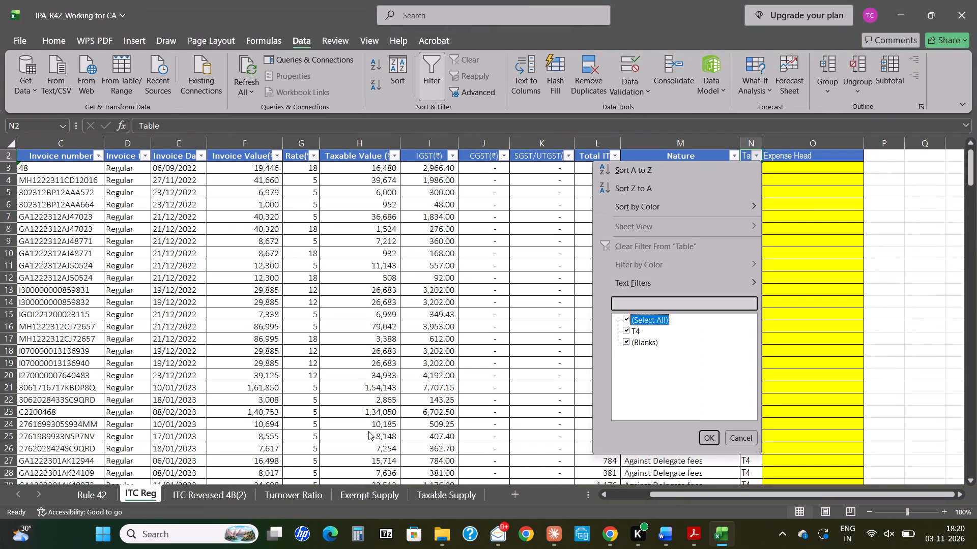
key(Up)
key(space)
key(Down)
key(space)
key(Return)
Examine the Total row at the register's end for the taxable value and ITC of the filtered T4 entries.
key(Left)
key(ctrl+Down)
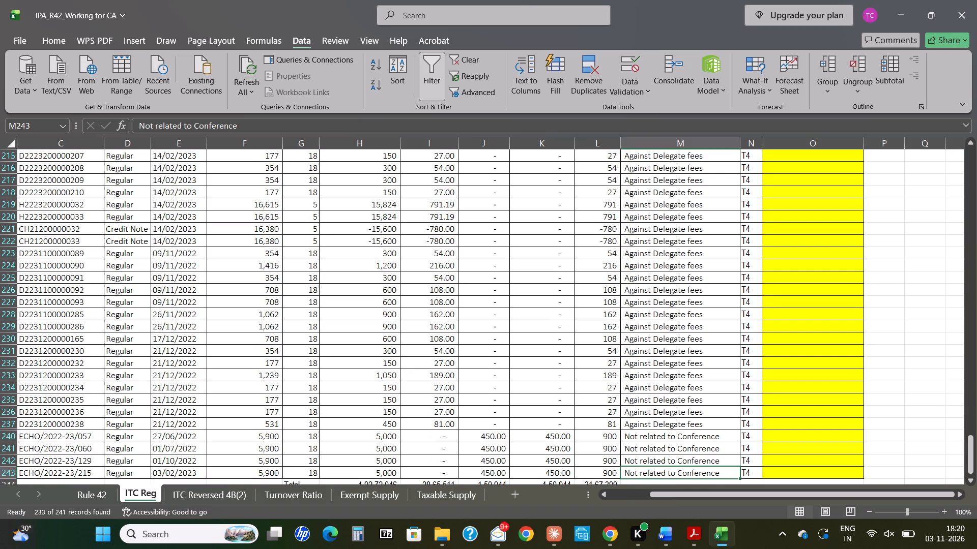
key(Left)
key(Down)
key(Down)
key(Up)
key(Left)
key(Left)
key(Left)
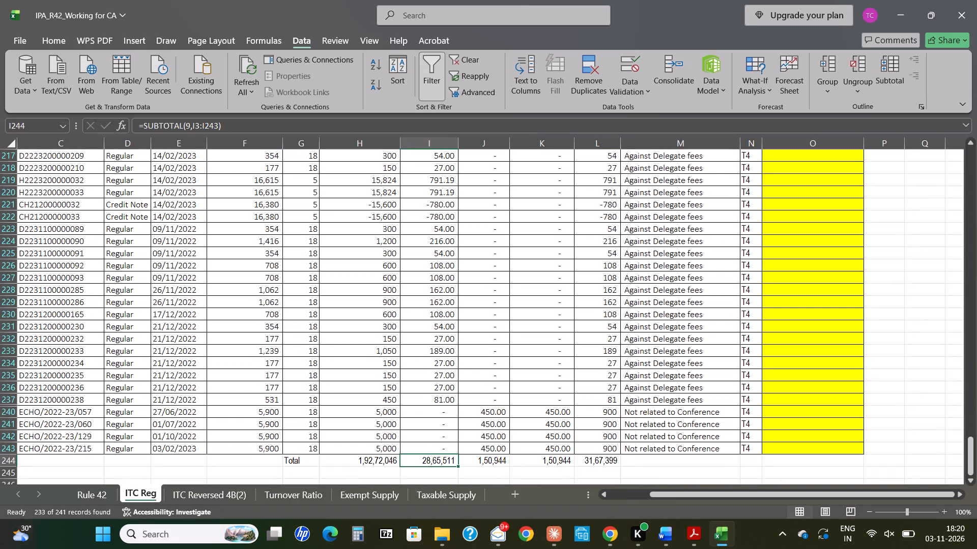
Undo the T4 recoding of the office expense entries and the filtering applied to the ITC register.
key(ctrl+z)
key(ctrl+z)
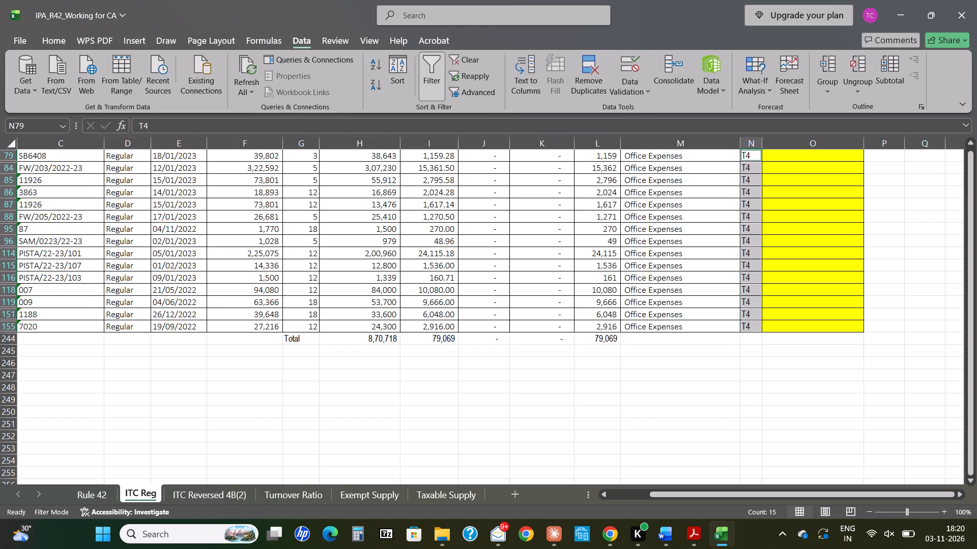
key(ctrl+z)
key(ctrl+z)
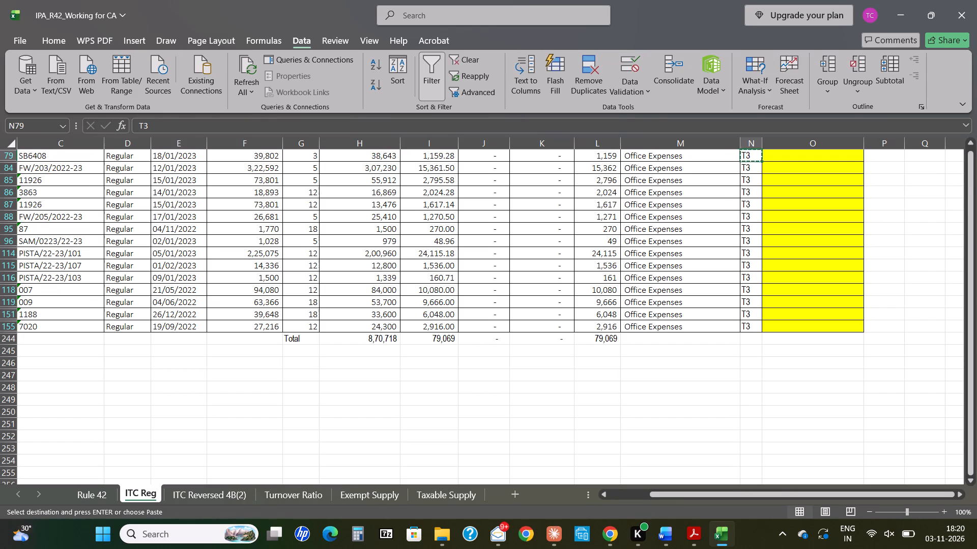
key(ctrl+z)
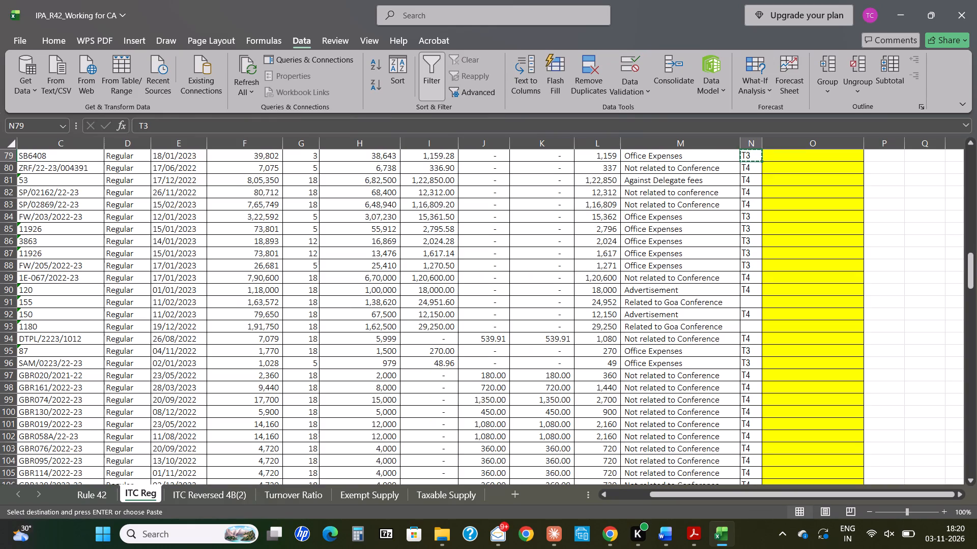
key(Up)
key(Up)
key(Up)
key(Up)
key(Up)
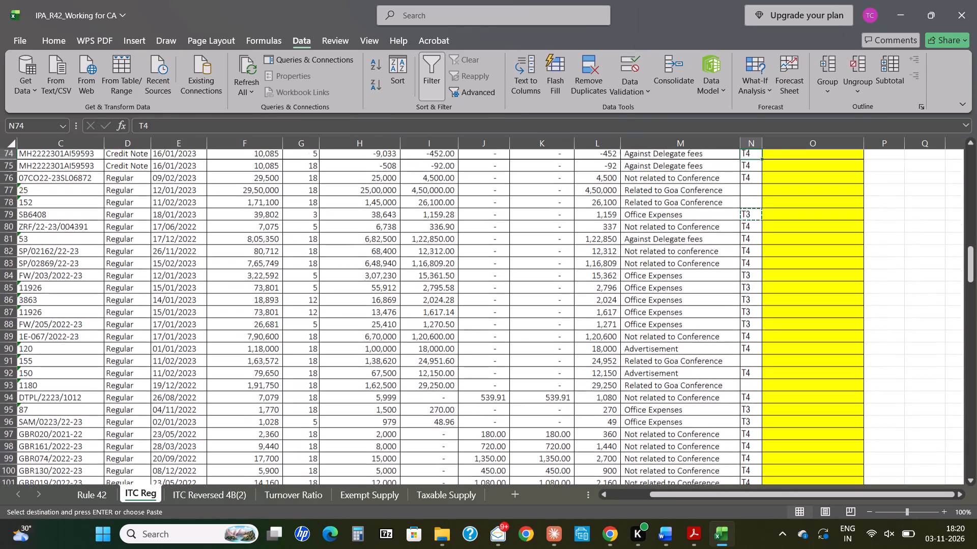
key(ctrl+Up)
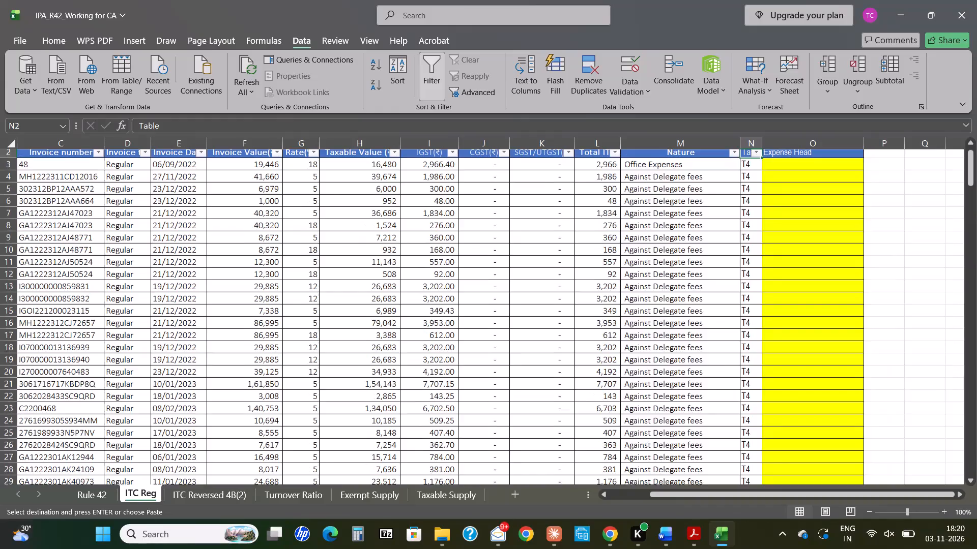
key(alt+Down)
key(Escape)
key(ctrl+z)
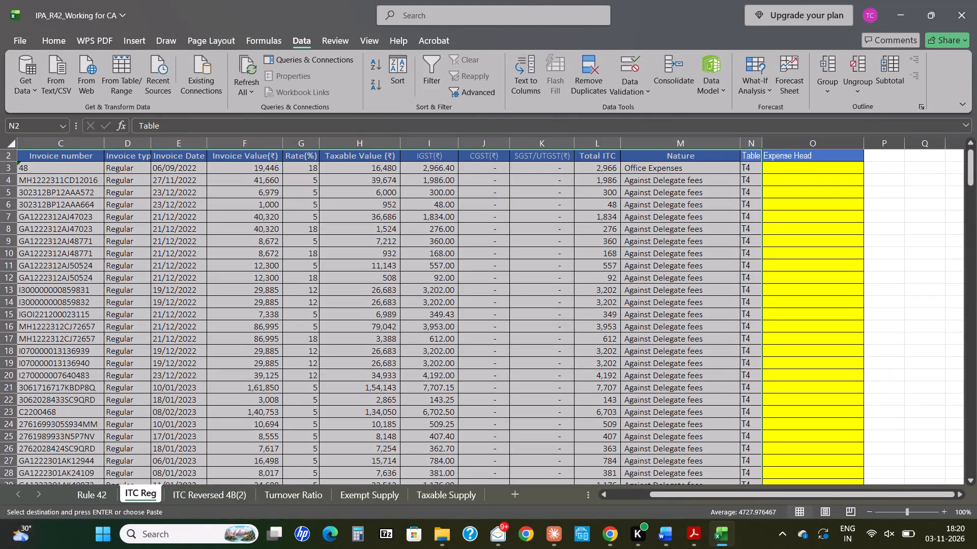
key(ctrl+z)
Add filters to the ITC register again and filter the Table column to show only T4 entries.
key(Up)
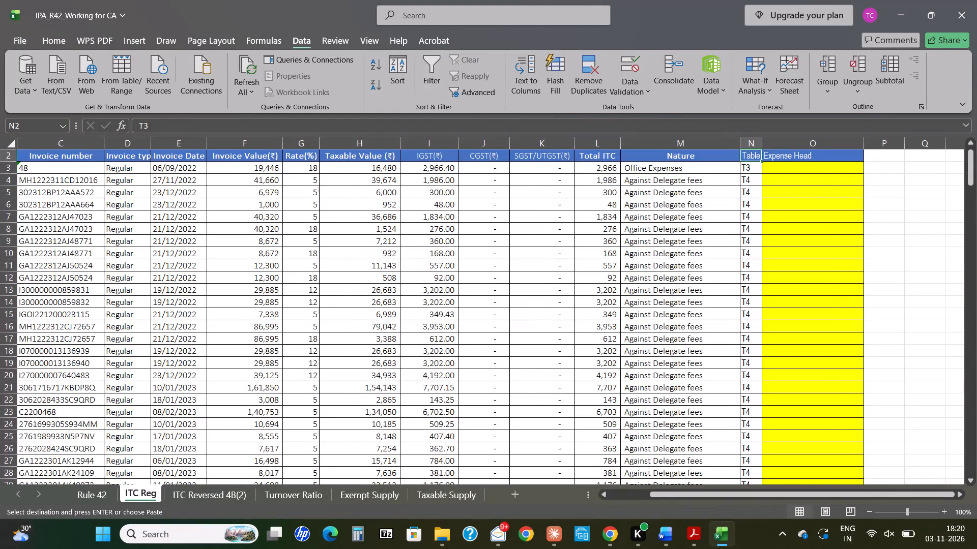
key(ctrl+shift+Left)
key(ctrl+shift+Down)
key(ctrl+shift+l)
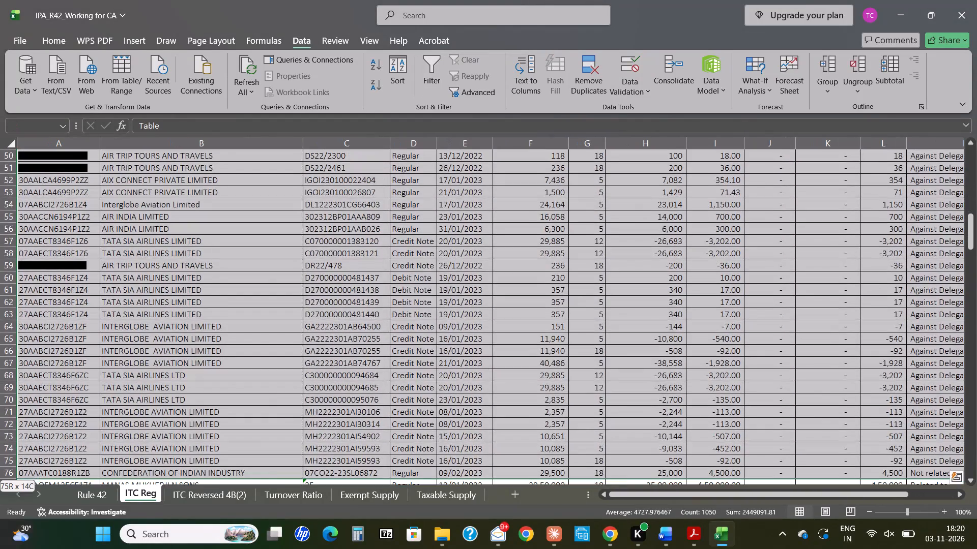
key(ctrl+Up)
key(Down)
key(alt+Down)
key(alt+Down)
key(alt+Down)
key(alt+Down)
key(alt+Down)
key(alt+Down)
key(alt+Down)
key(alt+Down)
key(alt+Down)
key(Down)
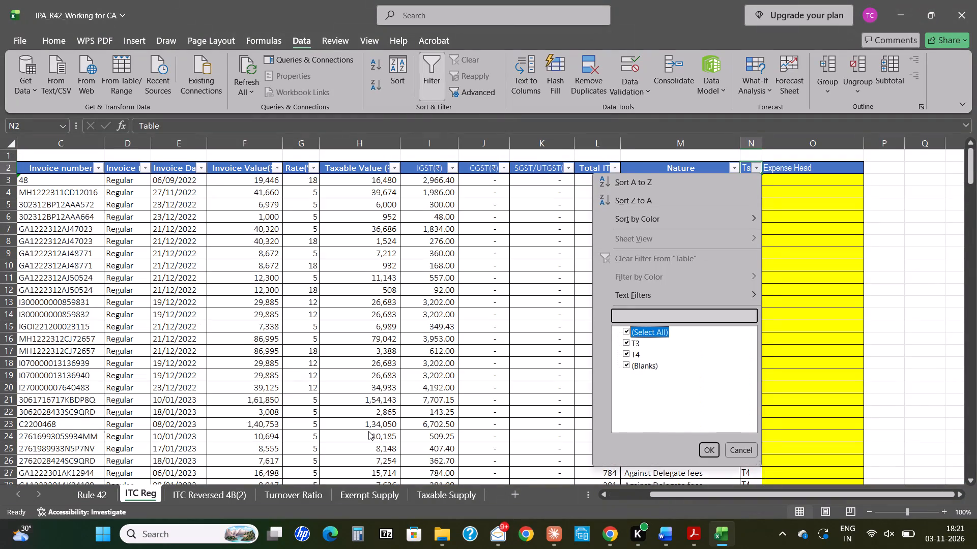
key(space)
key(Down)
key(Down)
key(space)
key(Return)
Examine the IGST, CGST, SGST and Total ITC amounts in the Total row for the originally coded T4 entries.
key(Down)
key(Left)
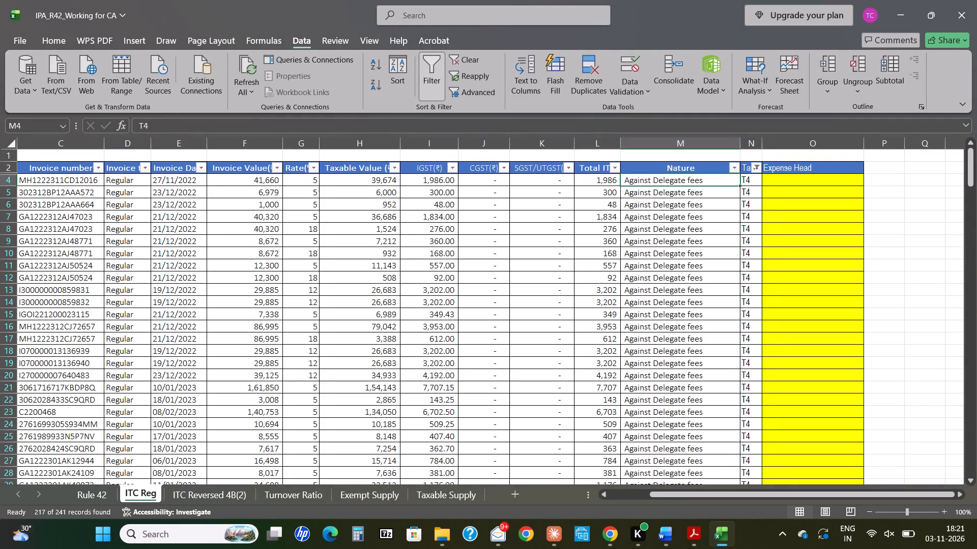
key(Left)
key(Left)
key(Left)
key(Left)
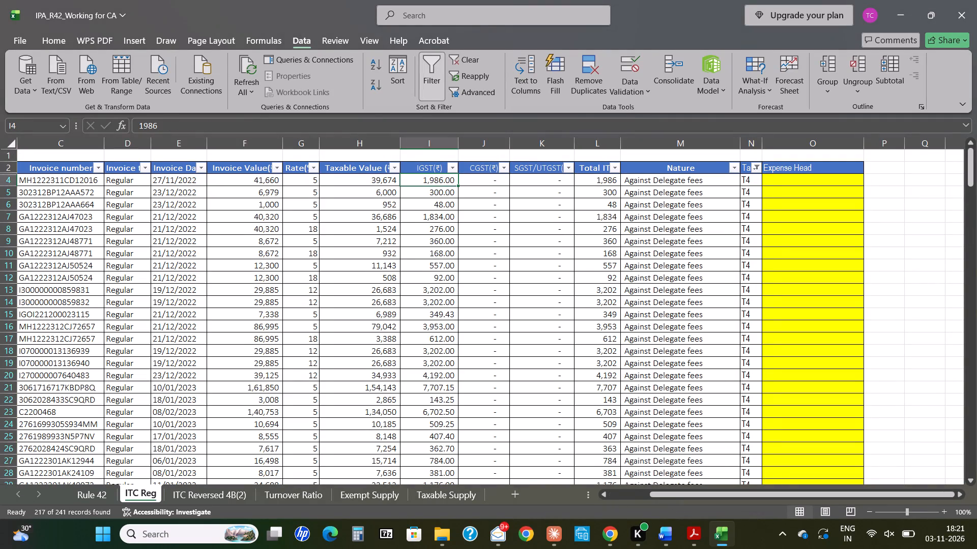
key(Right)
key(Right)
key(Right)
key(Right)
key(Left)
key(ctrl+Down)
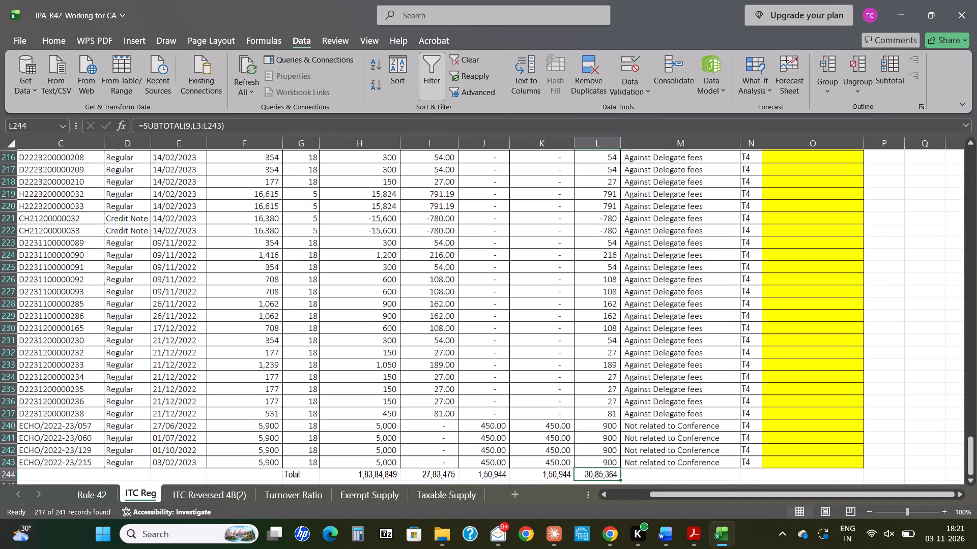
key(Down)
key(Up)
key(Left)
key(Left)
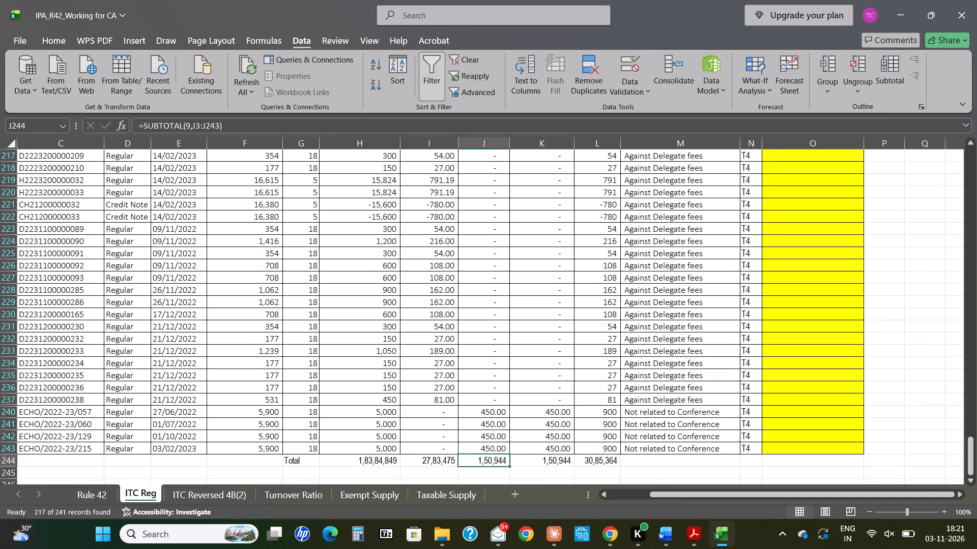
key(Right)
key(Right)
key(Right)
key(Right)
key(Up)
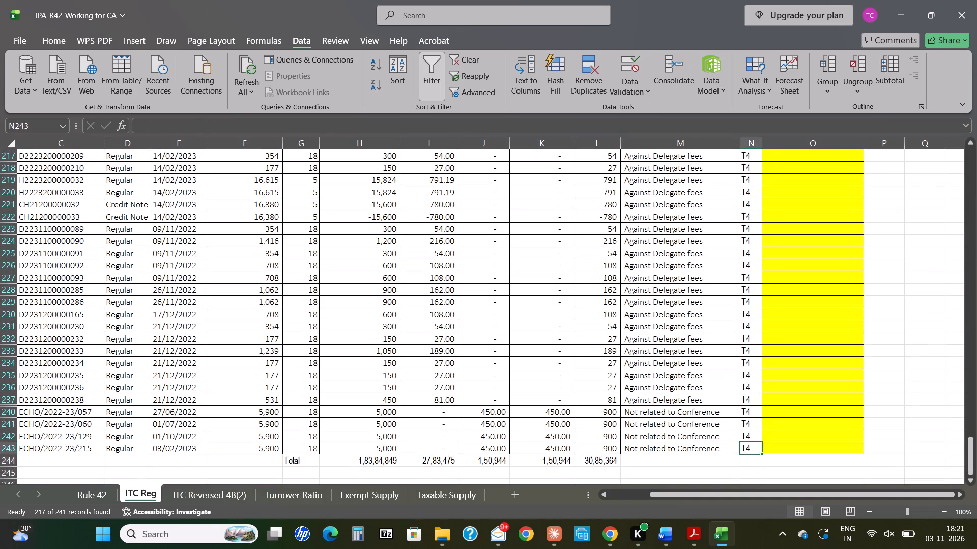
key(ctrl+Up)
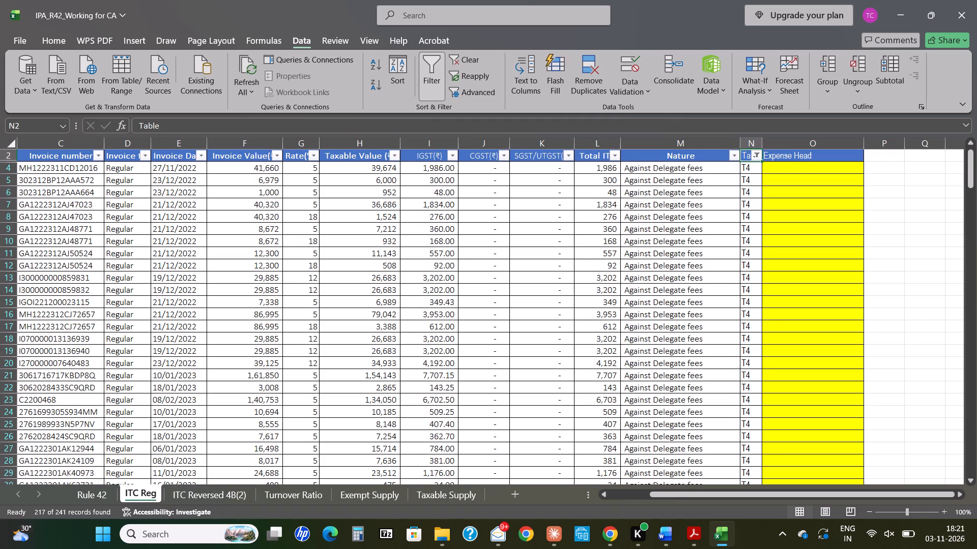
Change the Table column filter in the ITC register to show only the T3 and blank entries.
key(alt+Down)
key(Down)
key(Down)
key(Down)
key(Down)
key(Down)
key(Down)
key(Down)
key(Down)
key(Down)
key(Down)
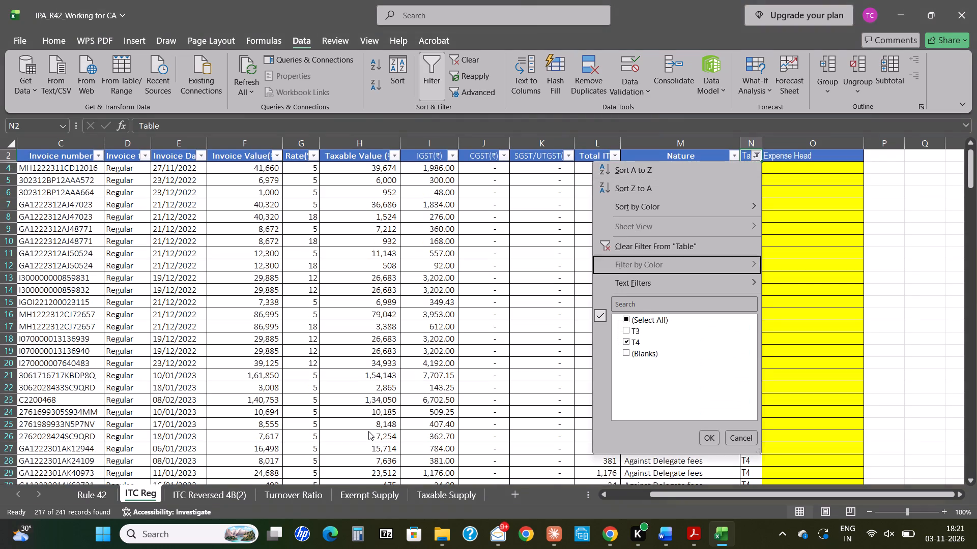
key(Up)
key(space)
key(Down)
key(space)
key(Down)
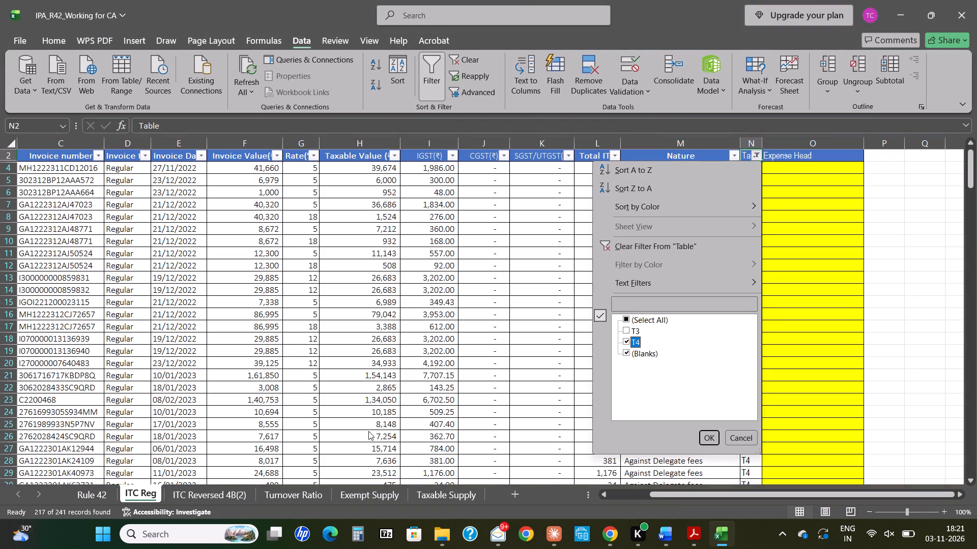
key(space)
key(Down)
key(space)
key(Up)
key(Up)
key(space)
key(Down)
key(Down)
key(space)
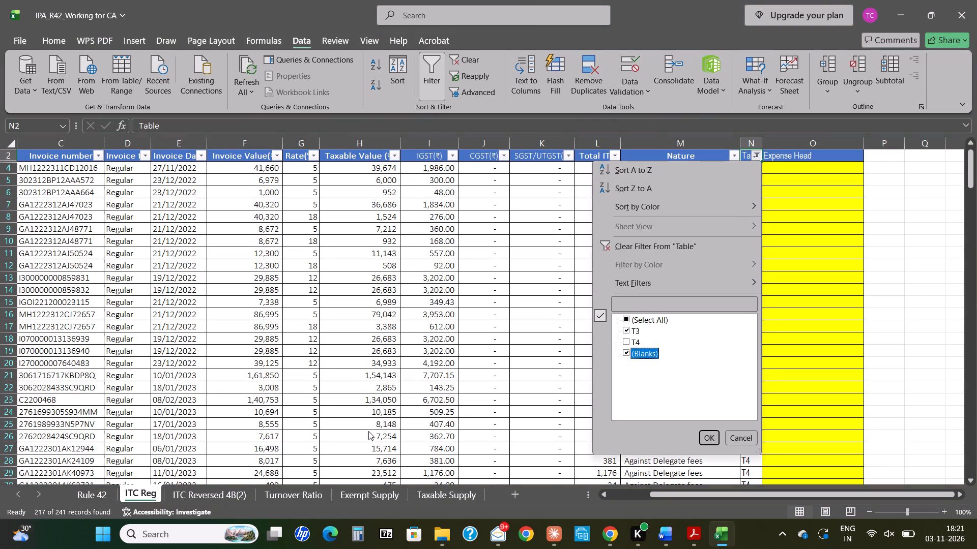
key(Return)
Enter the code C2 in the Table column for the first five filtered entries, from invoice 48 through FW/203/2022-23.
key(Down)
key(Down)
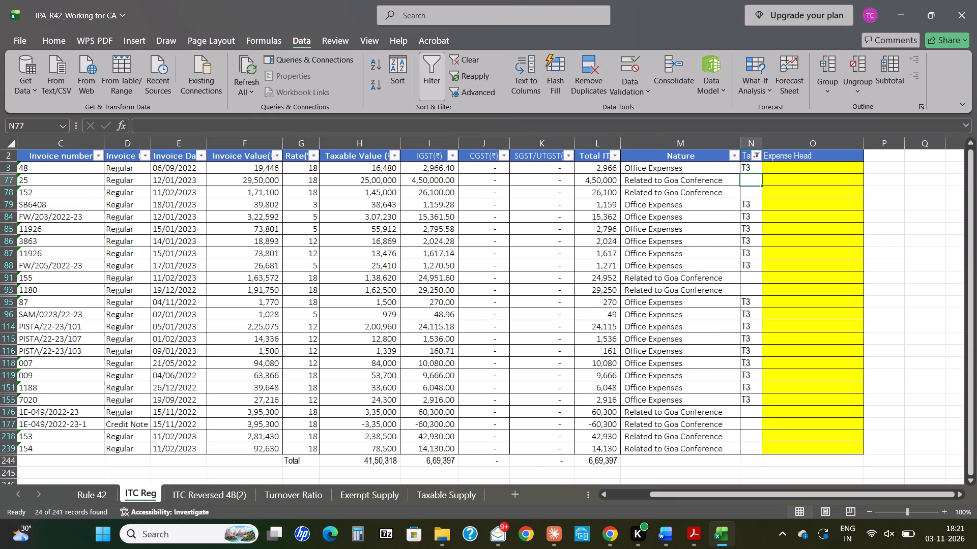
key(Up)
text(C2)
key(Return)
text(C2)
key(Return)
key(shift+c)
key(Down)
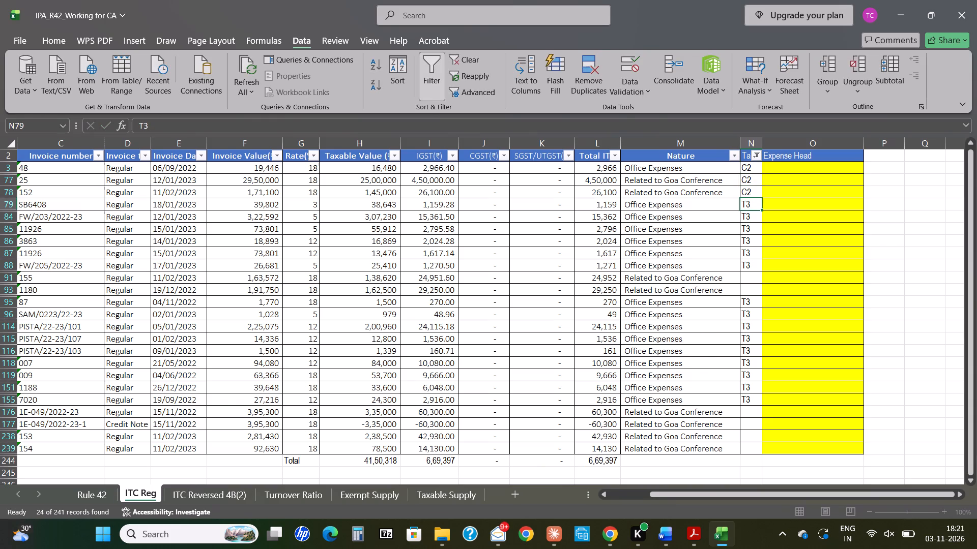
key(Return)
key(Up)
key(shift+c)
key(Down)
key(shift+c)
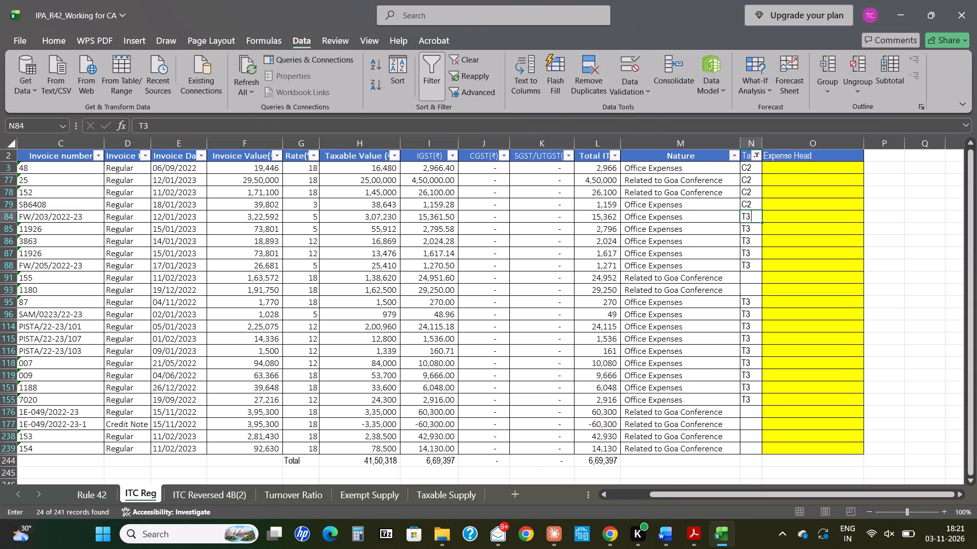
key(Down)
key(Down)
Copy the C2 code into the Table column for all remaining visible entries, down to invoice 154.
key(Up)
key(ctrl+c)
key(shift+Down)
key(ctrl+shift+Down)
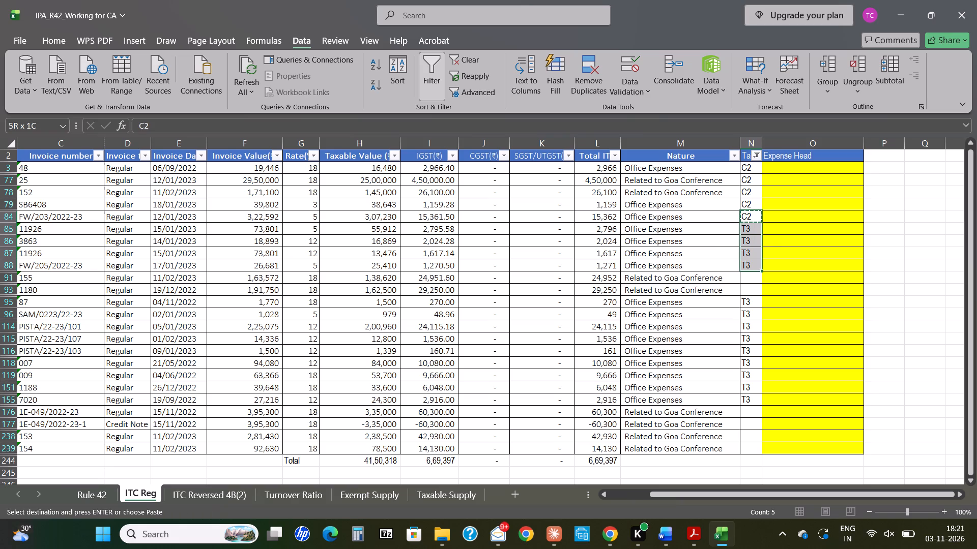
key(ctrl+shift+Down)
key(shift+Down)
key(shift+Down)
key(shift+Down)
key(shift+Down)
key(shift+Down)
key(shift+Down)
key(shift+Down)
key(shift+Down)
key(shift+Down)
key(shift+Down)
key(shift+Down)
key(shift+Down)
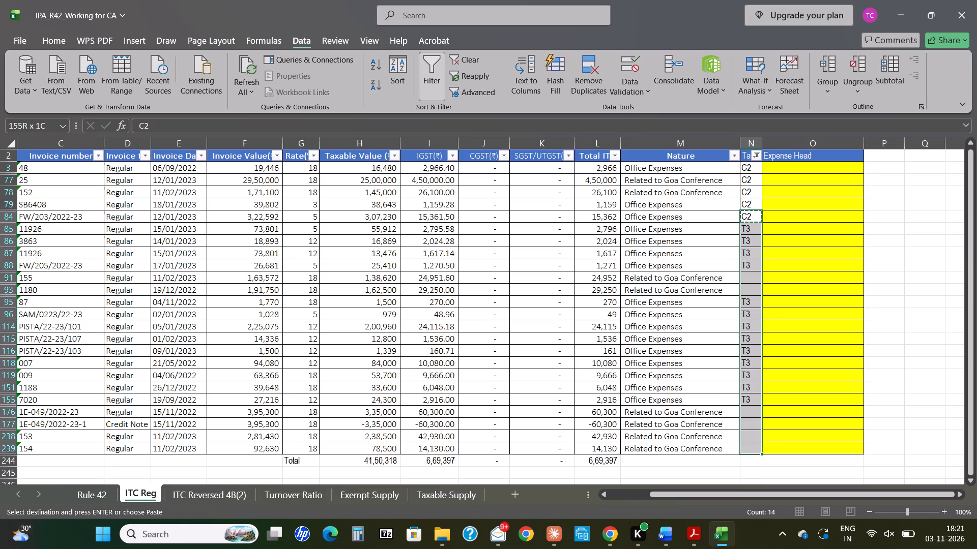
key(alt+semicolon)
key(Return)
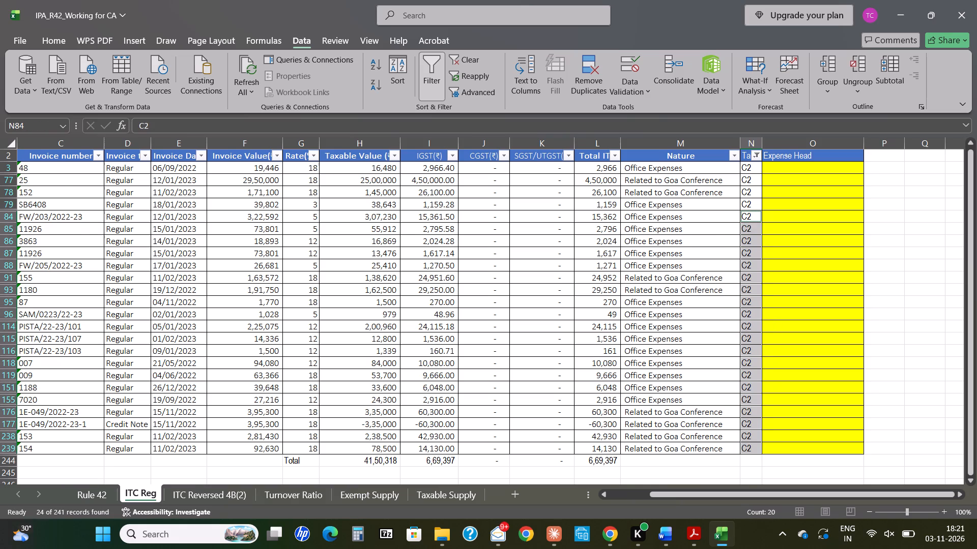
Clear the register's filter and filter the Table column to show only C2 entries.
key(alt+a)
key(c)
key(ctrl+Up)
key(alt+Down)
key(alt+Down)
key(alt+Down)
key(alt+Down)
key(alt+Down)
key(alt+Down)
key(alt+Down)
key(alt+Down)
key(alt+Down)
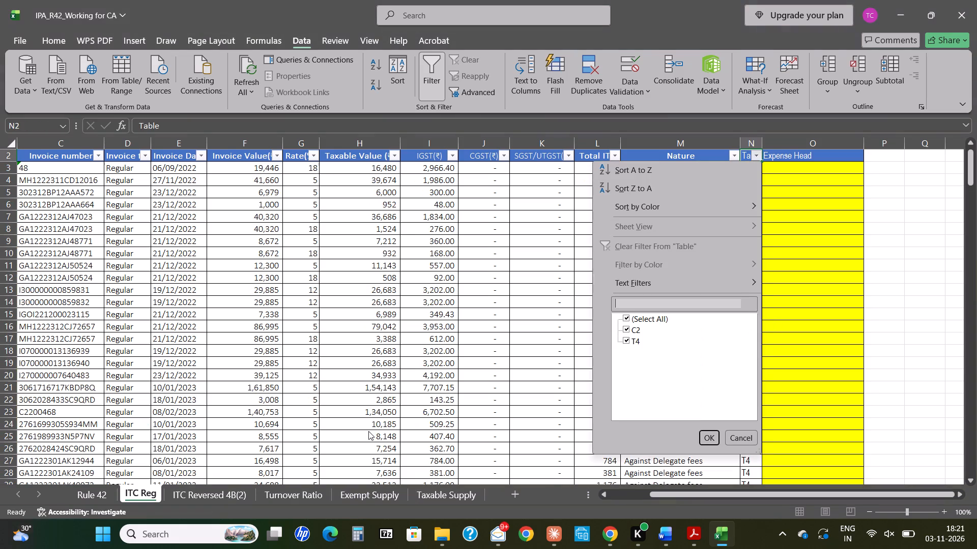
key(Down)
key(space)
key(Down)
key(space)
key(Return)
key(Down)
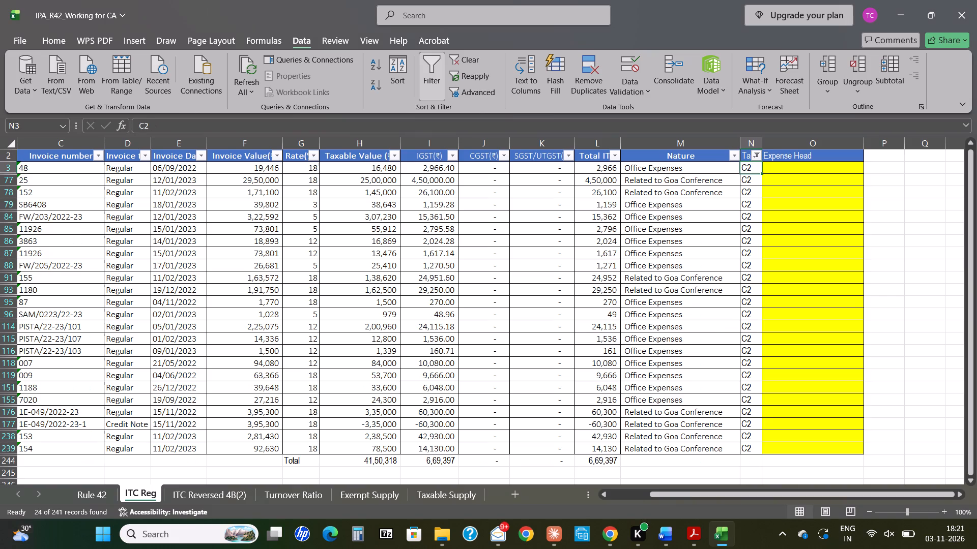
Rename the Expense Head column header as Remarks.
key(Up)
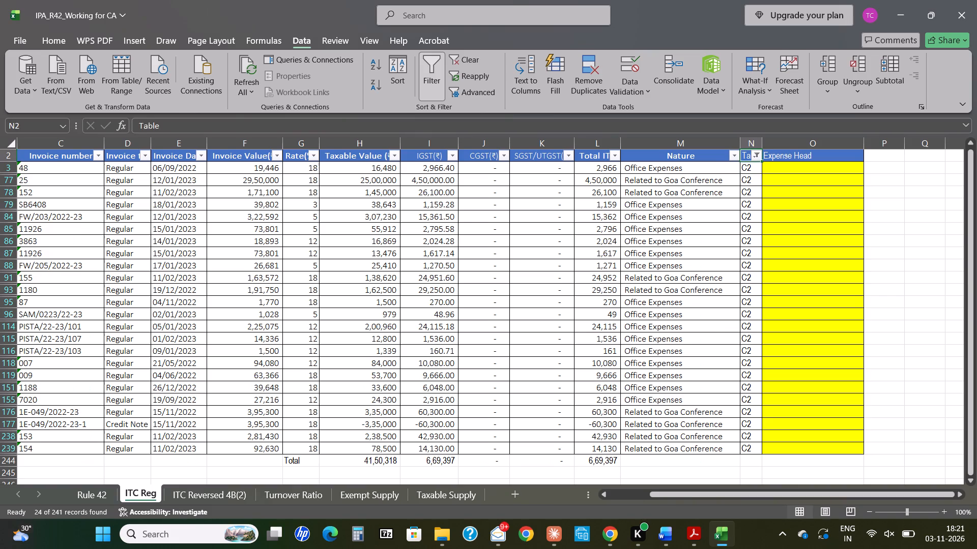
key(Right)
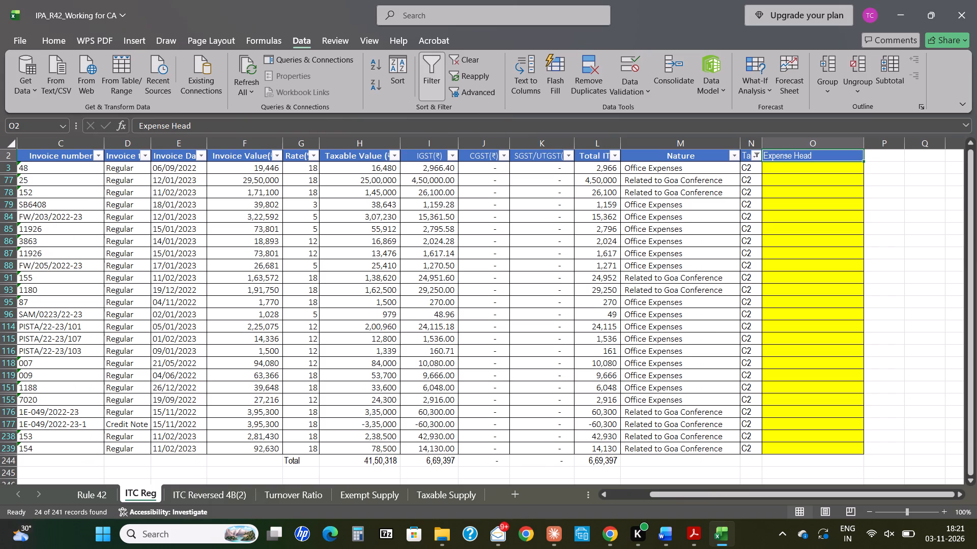
text(Remarks)
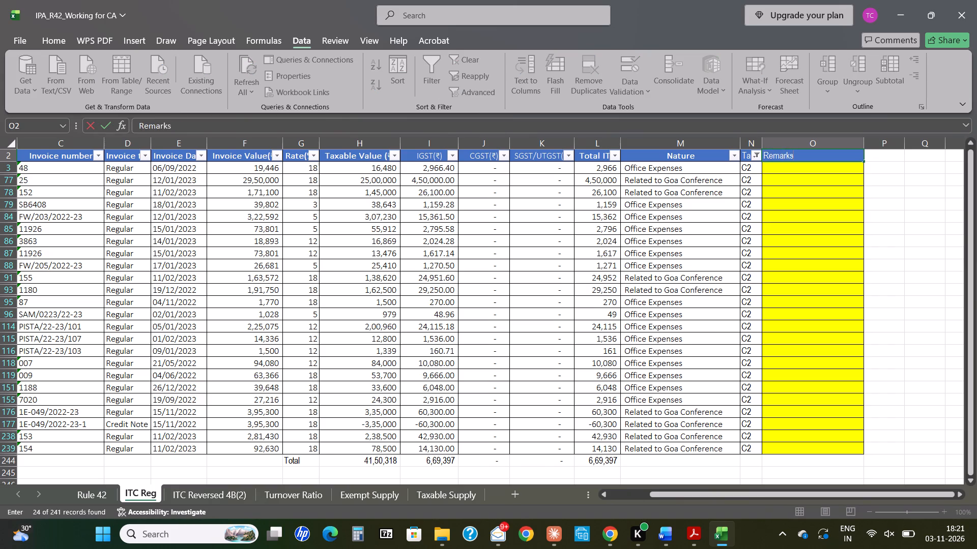
key(Return)
Enter the remark "Common ITC" for the first C2 entry and copy it to all visible C2 entries.
text(Common ITC)
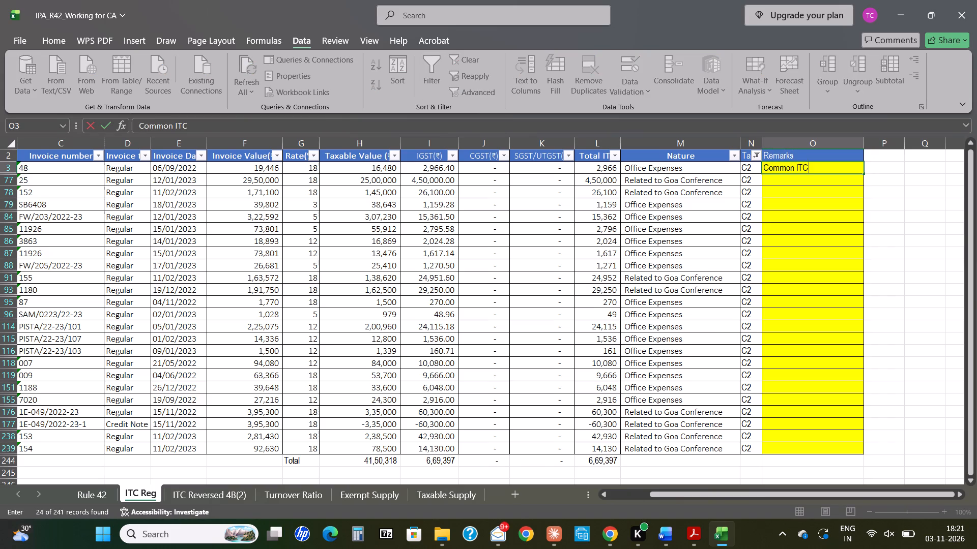
key(Return)
key(Up)
key(ctrl+c)
key(Left)
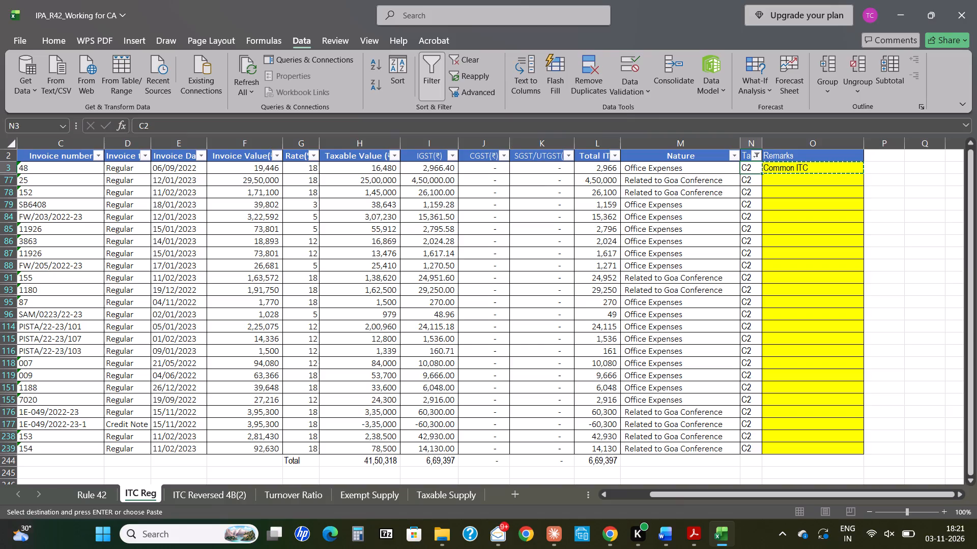
key(ctrl+Down)
key(Right)
key(ctrl+shift+Up)
key(alt+semicolon)
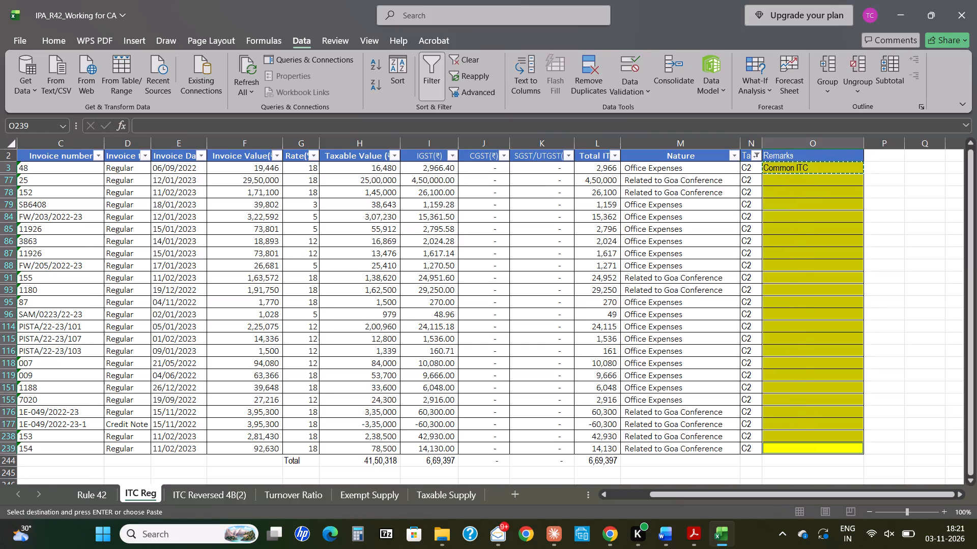
key(Return)
Remove the yellow fill from the Remarks cells of the C2 entries.
key(Up)
key(ctrl+Left)
key(ctrl+Right)
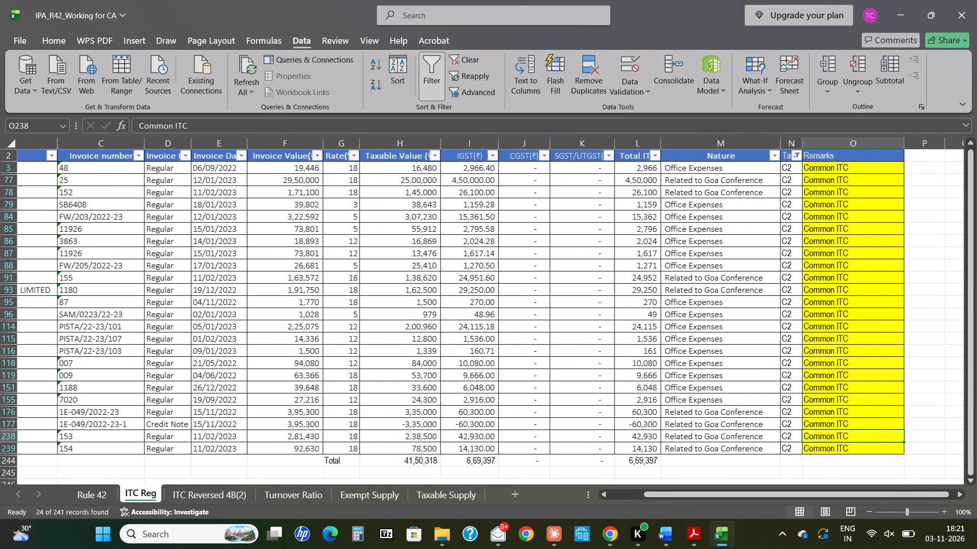
key(Up)
key(ctrl+Up)
key(Down)
key(ctrl+shift+Down)
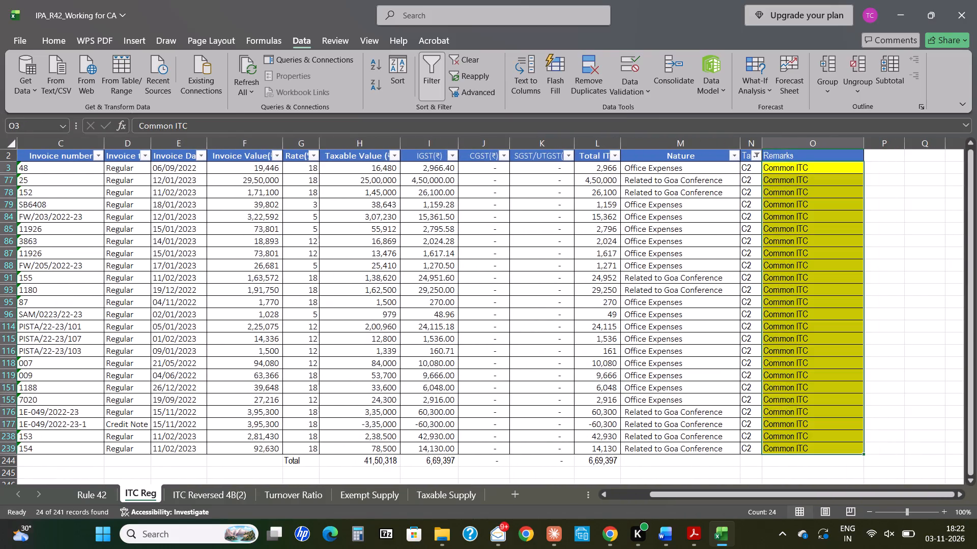
text(hhn)
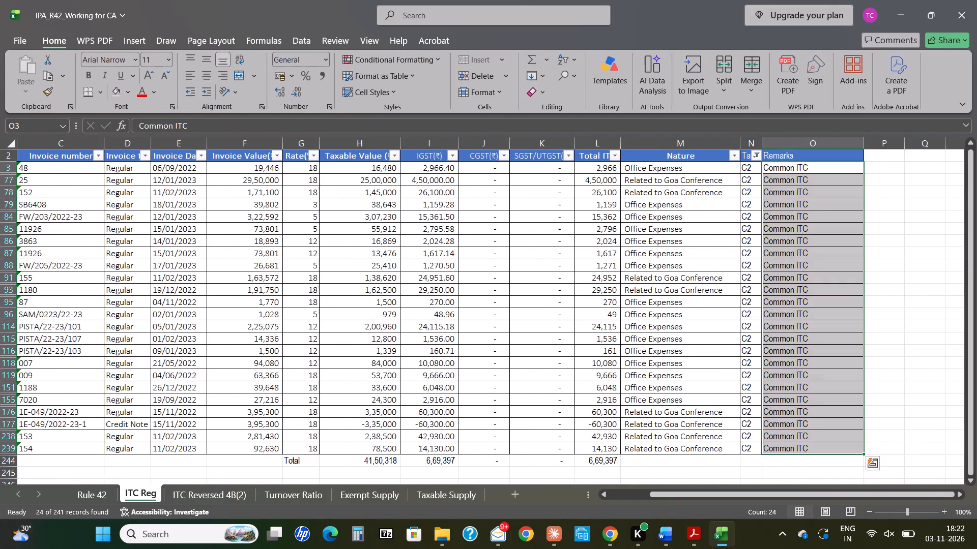
Switch the Table column filter from C2 to show only the T4 entries.
key(Left)
key(Up)
key(alt+Down)
key(alt+Down)
key(alt+Down)
key(alt+Down)
key(alt+Down)
key(alt+Down)
key(alt+Down)
key(alt+Down)
key(alt+Down)
key(alt+Down)
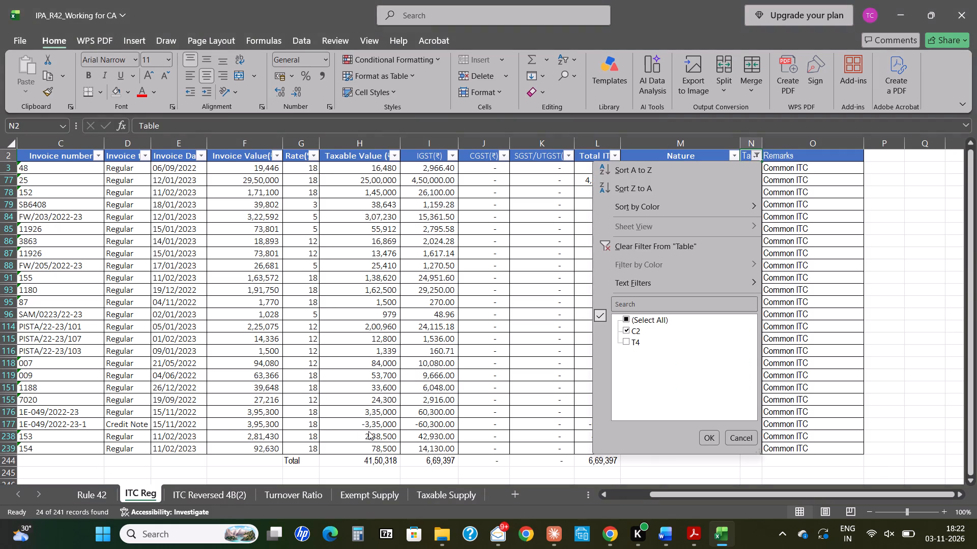
key(Down)
key(space)
key(Down)
key(space)
key(Return)
Remove the yellow fill from the Remarks cells of the T4 entries.
key(Right)
key(Down)
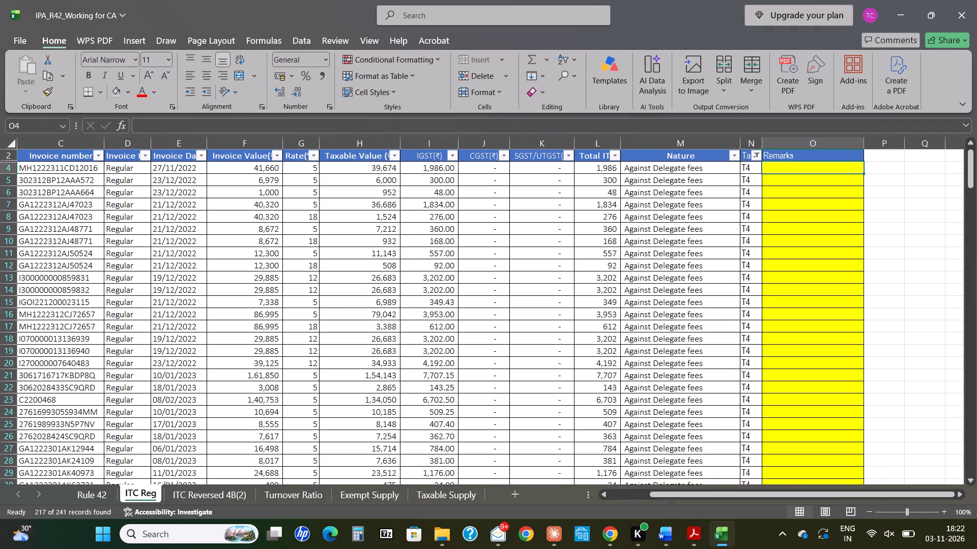
key(ctrl+shift+Down)
text(hhn)
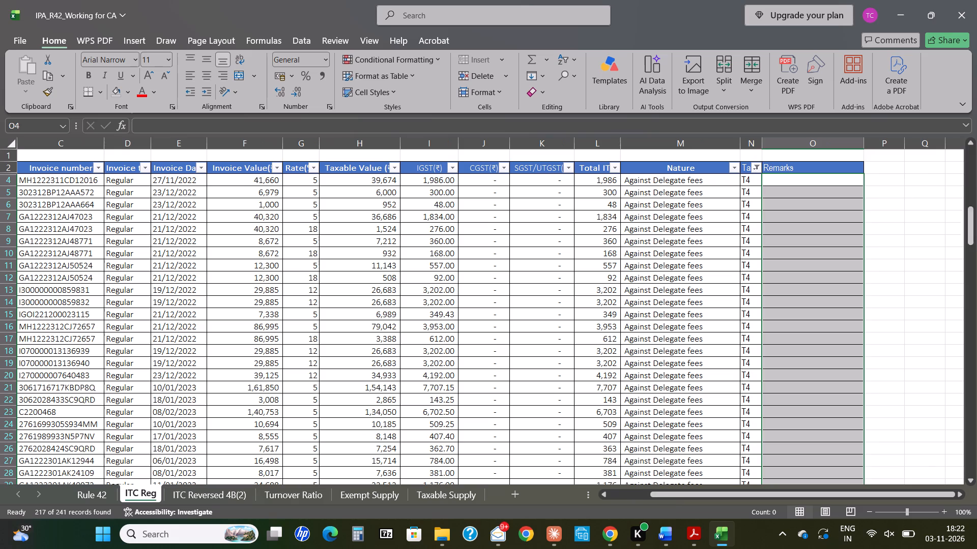
Enter the remark "ITC other than exempted" for the first T4 entry and copy it to all visible T4 entries.
key(Up)
key(Down)
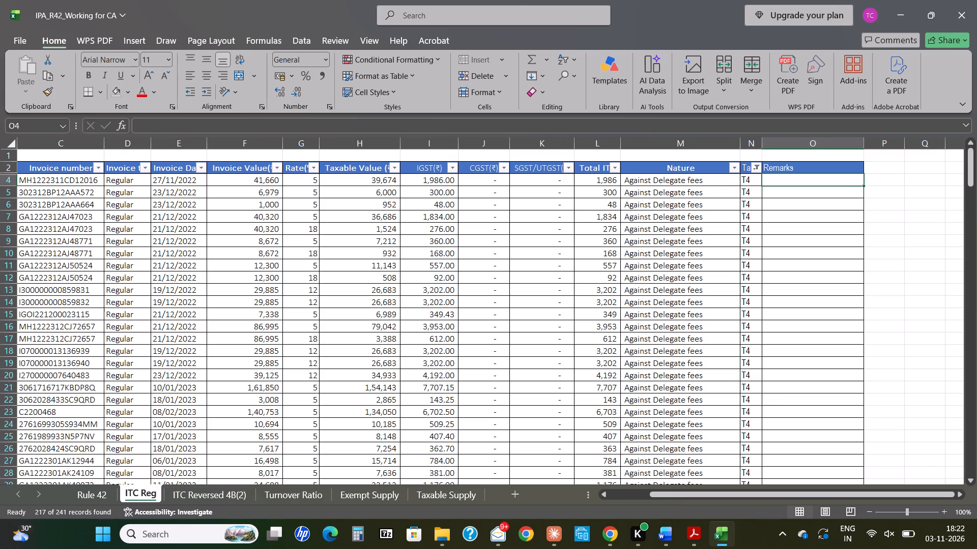
text(ITC other than exempted)
key(Return)
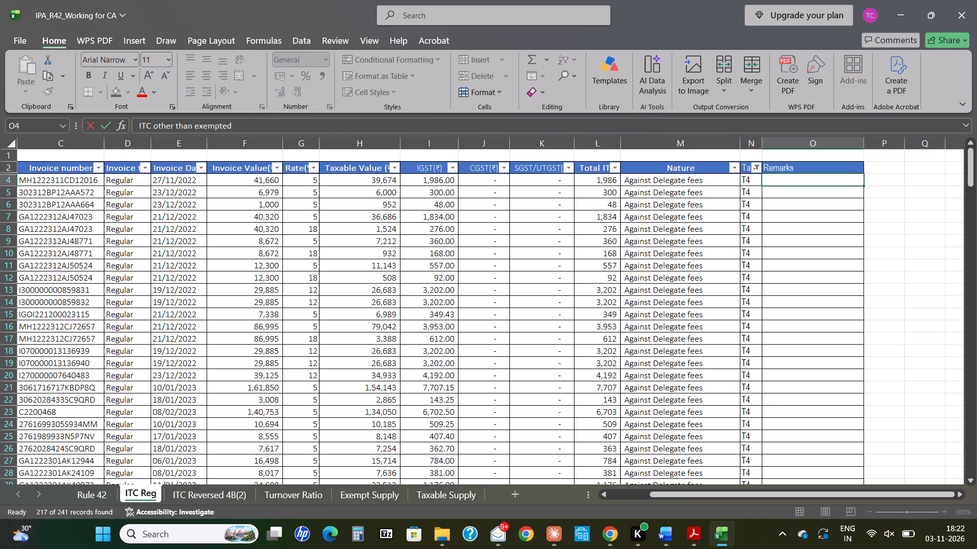
key(Up)
key(ctrl+c)
key(Left)
key(ctrl+Down)
key(Right)
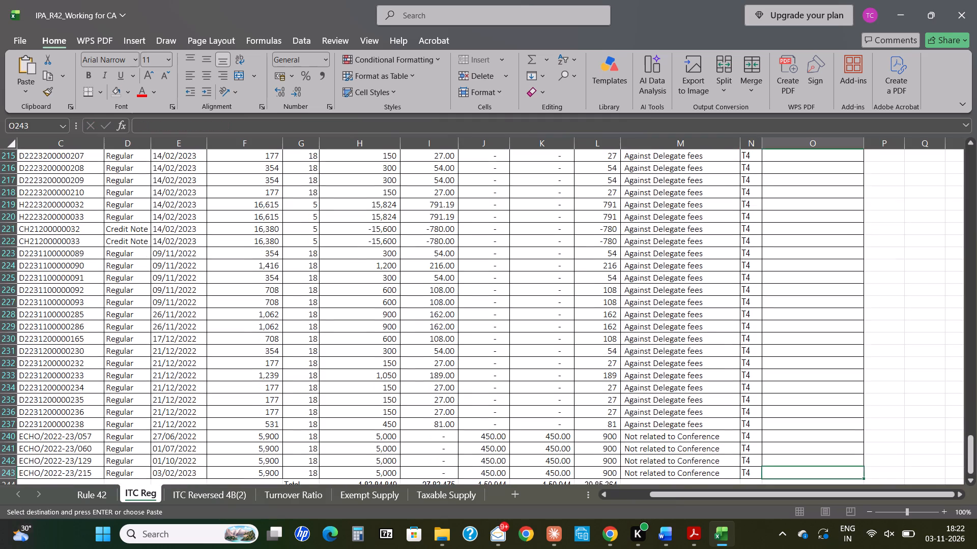
key(ctrl+shift+Up)
key(alt+semicolon)
key(Return)
key(Up)
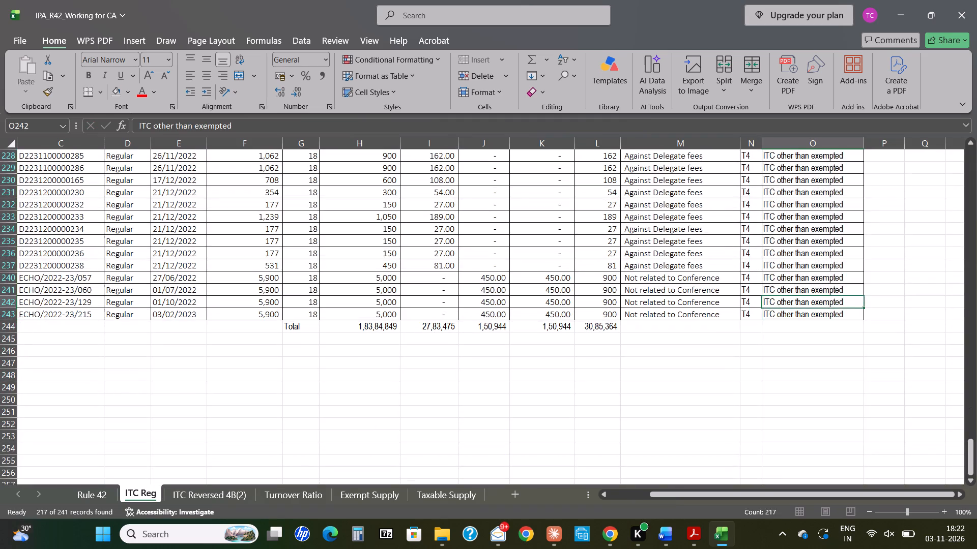
Return to the start of the register's header row and save the workbook.
key(ctrl+Up)
key(ctrl+Left)
key(ctrl+s)
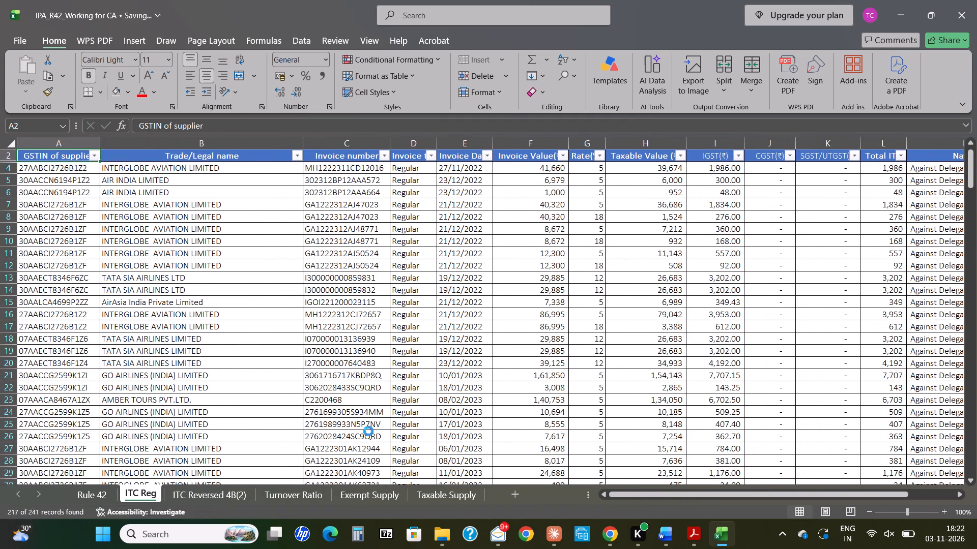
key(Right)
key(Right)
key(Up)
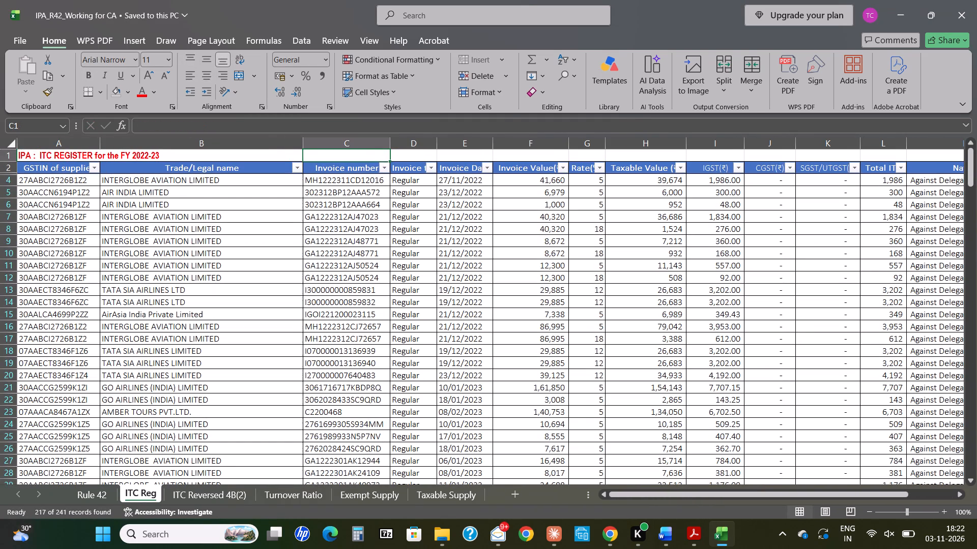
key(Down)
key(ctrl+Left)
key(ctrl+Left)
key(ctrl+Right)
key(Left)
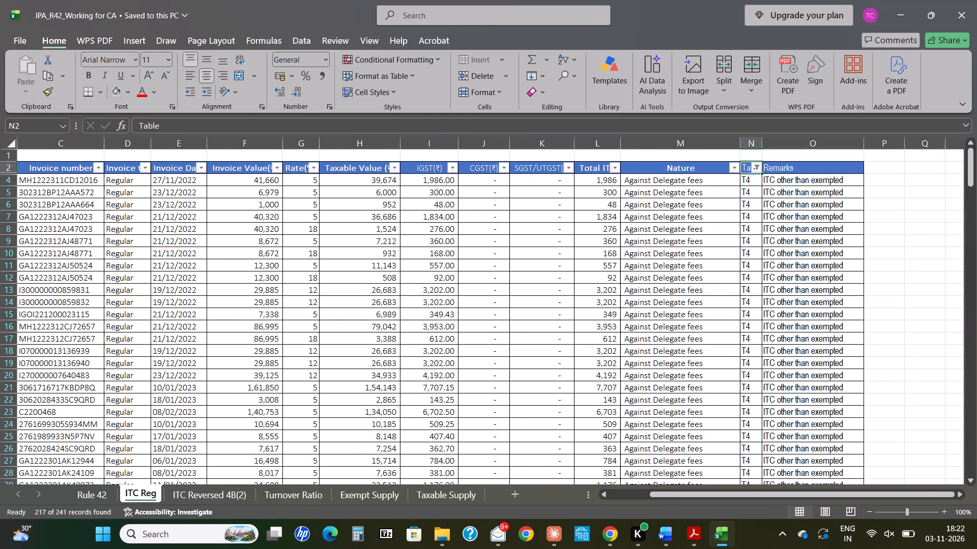
Switch the Table column filter from T4 to show only the C2 entries.
key(alt+Down)
key(alt+Down)
key(alt+Down)
key(alt+Down)
key(alt+Down)
key(alt+Down)
key(alt+Down)
key(alt+Down)
key(alt+Down)
key(alt+Down)
key(alt+Down)
key(alt+Down)
key(alt+Down)
key(alt+Down)
key(Up)
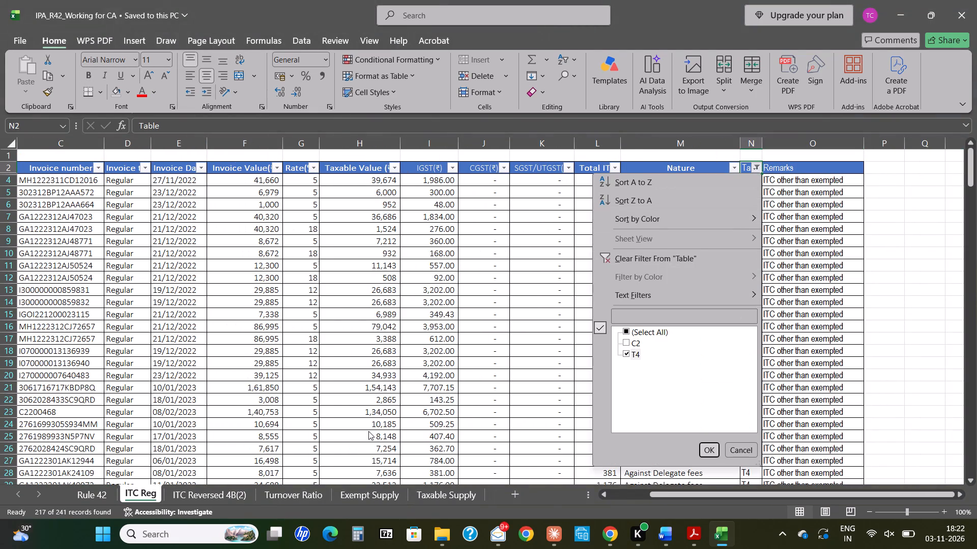
key(Up)
key(Up)
key(space)
key(Down)
key(space)
key(Return)
key(Left)
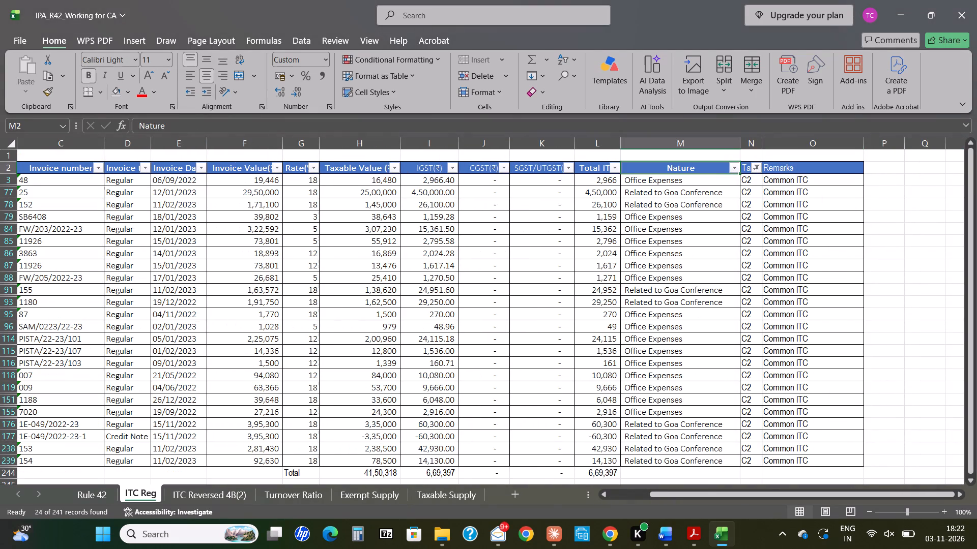
Review the Nature descriptions of the C2 entries down to the end of the filtered list.
key(Down)
key(Down)
key(Down)
key(Down)
key(Down)
key(Down)
key(Down)
key(Down)
key(Down)
key(Down)
key(Down)
key(Down)
key(Down)
key(Down)
key(Down)
key(Down)
key(Down)
key(Down)
key(Down)
key(Down)
key(Down)
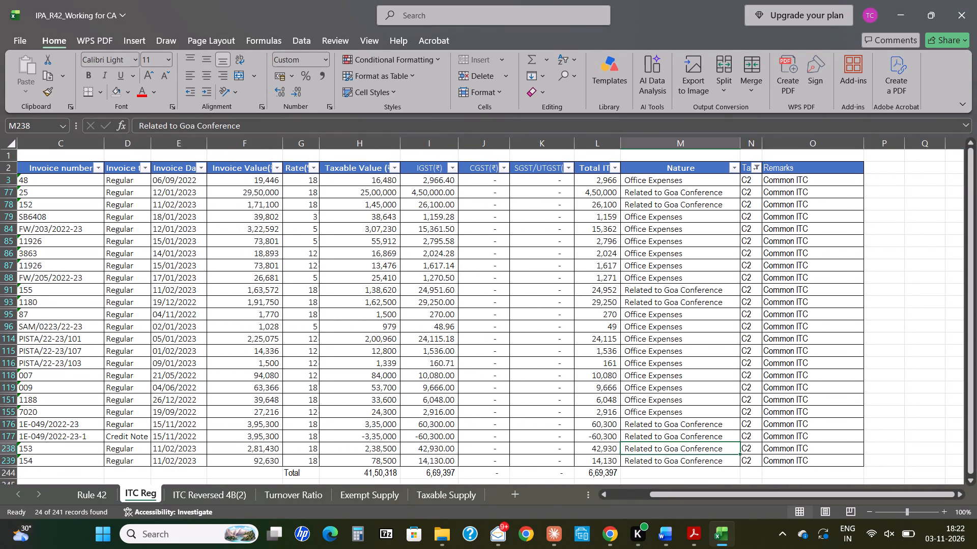
key(ctrl+Up)
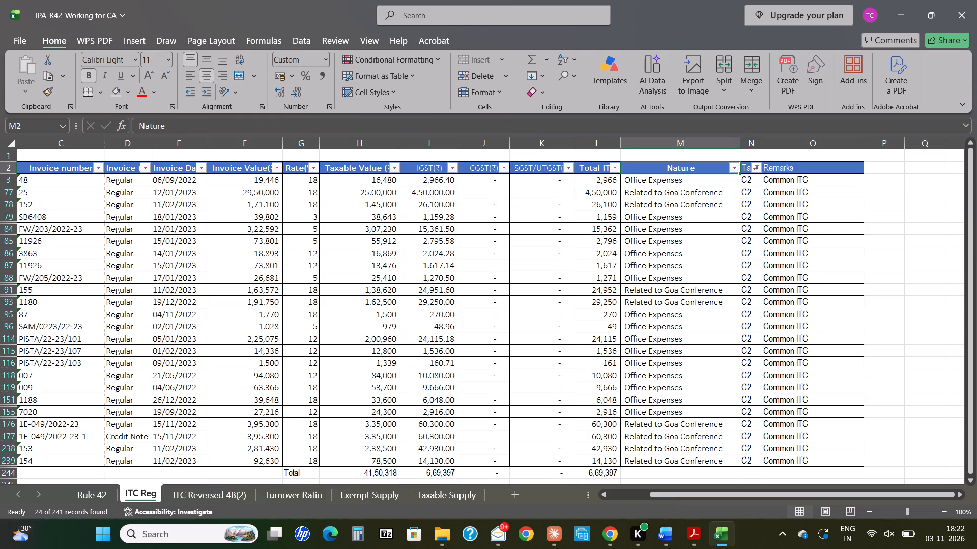
key(Right)
key(Left)
Clear the Table filter and filter the Nature column for "office" entries.
key(alt+Down)
key(alt+Down)
key(alt+Down)
key(alt+Down)
key(alt+Down)
key(alt+Down)
key(alt+Down)
key(Escape)
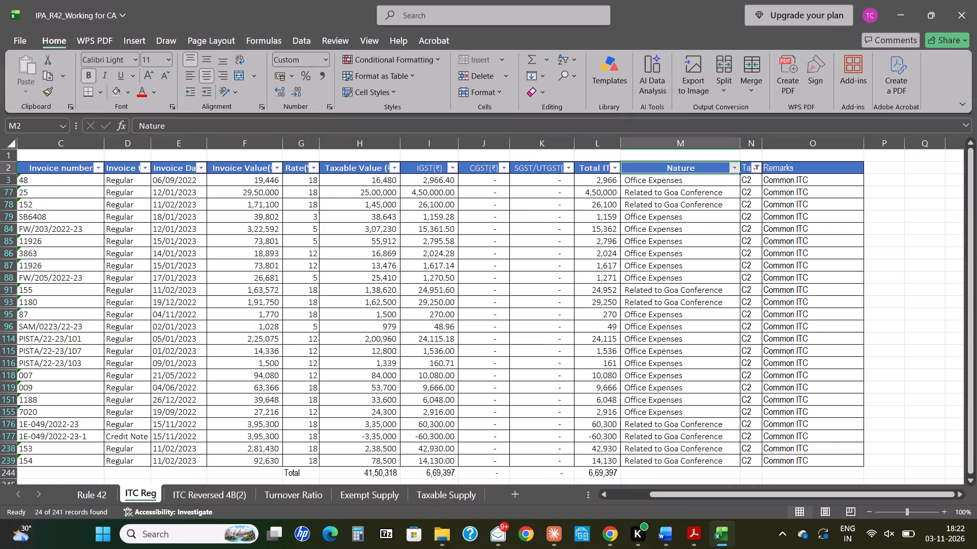
text(ac)
key(alt+Down)
text(eoffice)
key(Return)
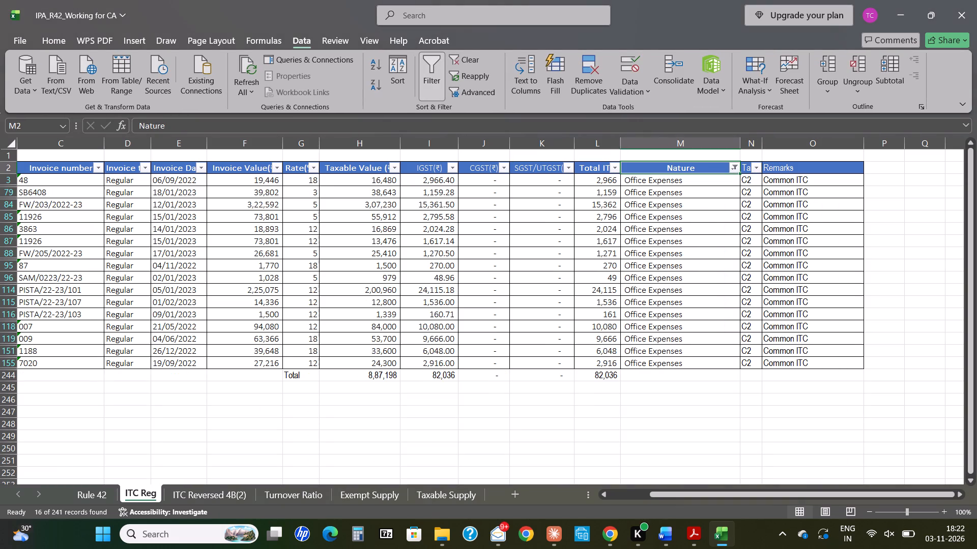
Clear the filter and set the print area from the register title through the Total row and Remarks column.
text(ac)
key(ctrl+Left)
key(Up)
key(ctrl+shift+Down)
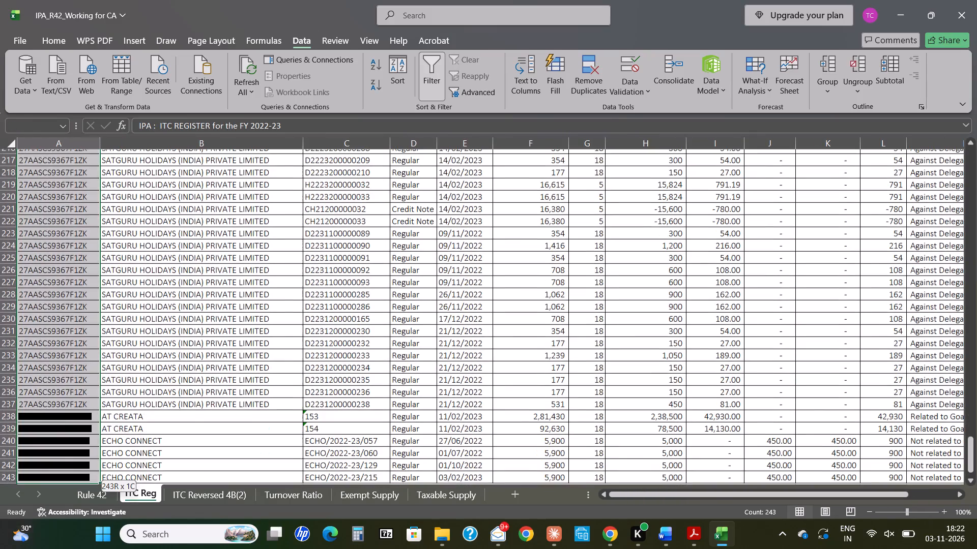
key(shift+Down)
key(shift+Right)
key(shift+Right)
key(shift+Right)
key(shift+Right)
key(shift+Right)
key(shift+Right)
key(shift+Right)
key(shift+Right)
key(shift+Right)
key(shift+Right)
key(shift+Right)
key(shift+Right)
key(shift+Right)
key(shift+Right)
key(shift+Right)
key(shift+Right)
key(shift+Right)
key(shift+Right)
key(shift+Left)
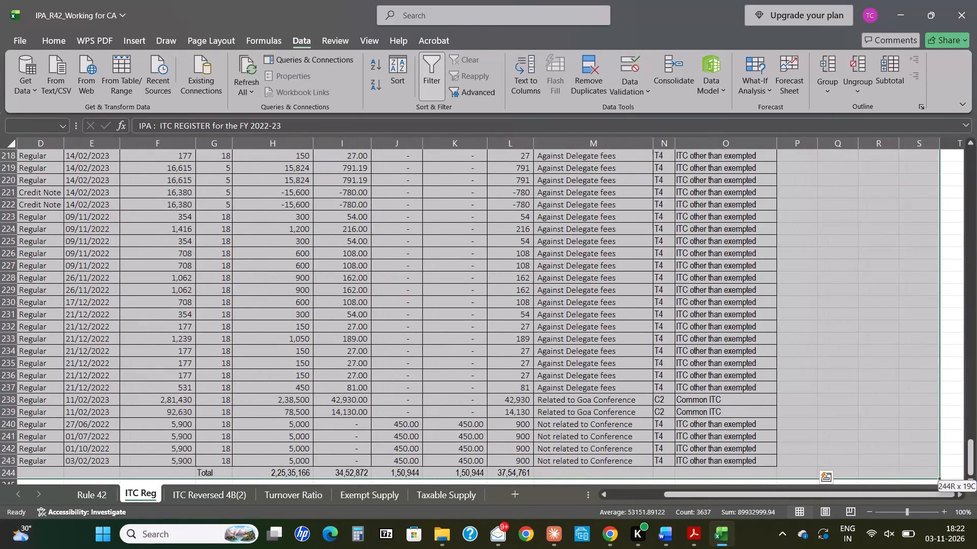
key(shift+Left)
key(shift+Left)
key(shift+Left)
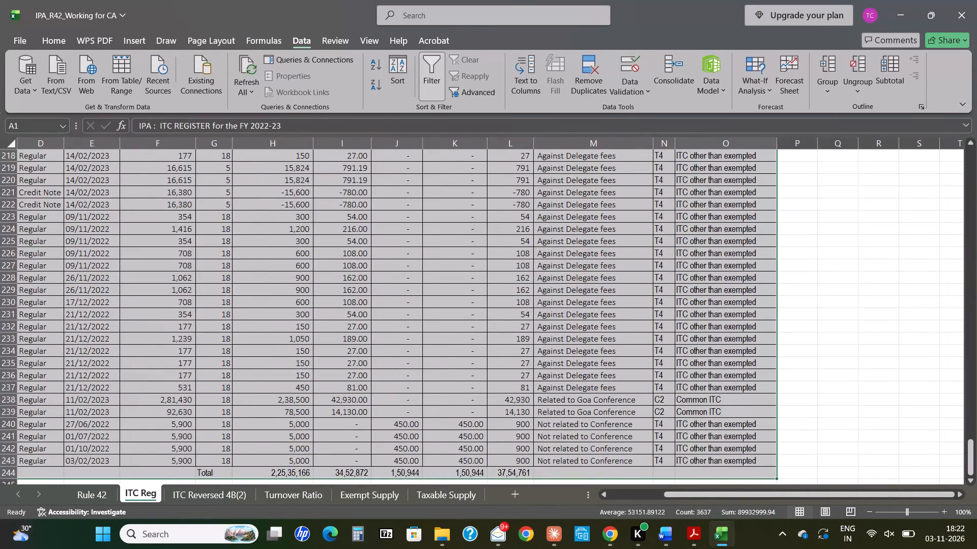
text(pr)
key(Escape)
text(prs)
Check the print preview of the ITC register and return to the sheet.
key(ctrl+p)
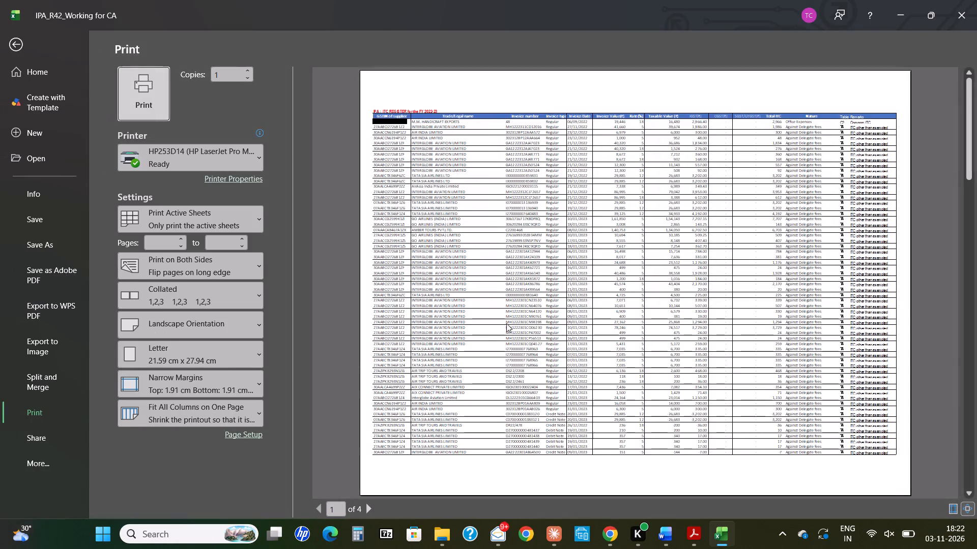
key(Escape)
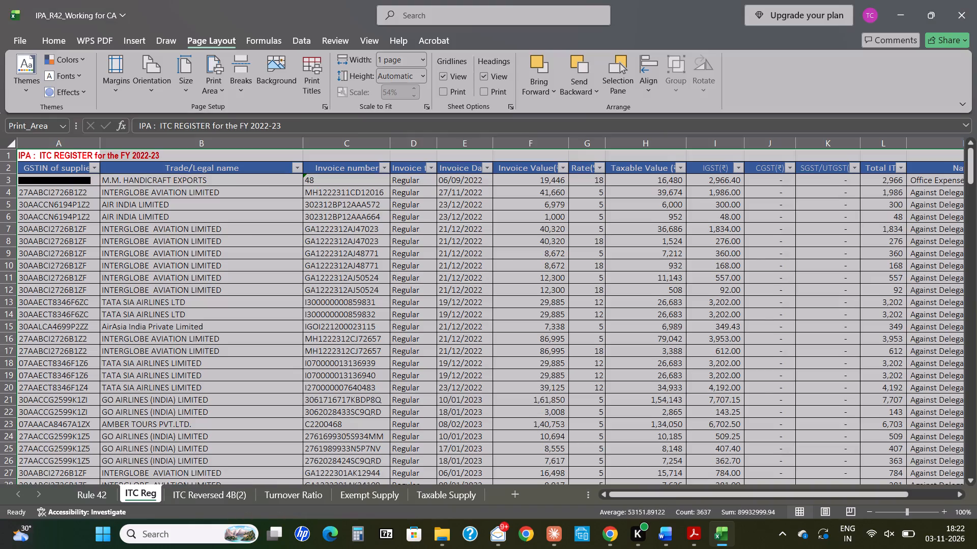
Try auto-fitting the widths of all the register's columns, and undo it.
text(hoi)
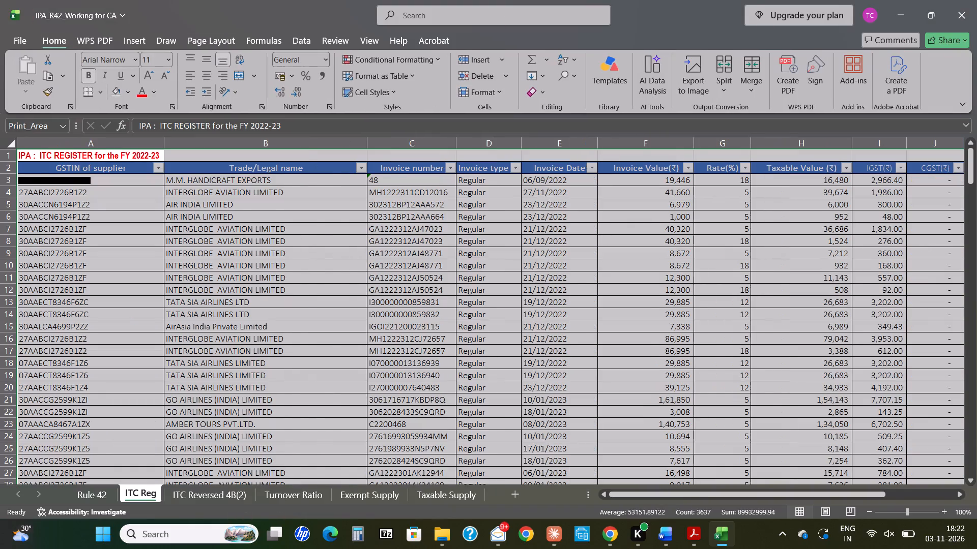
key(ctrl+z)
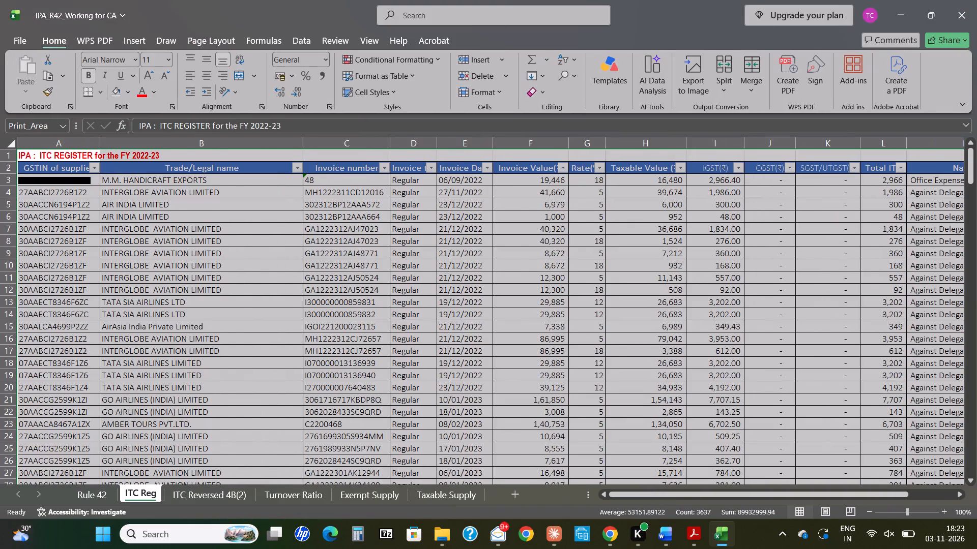
Narrow the Trade/Legal name column to about two-thirds of its width.
key(Right)
key(Right)
key(Right)
key(Left)
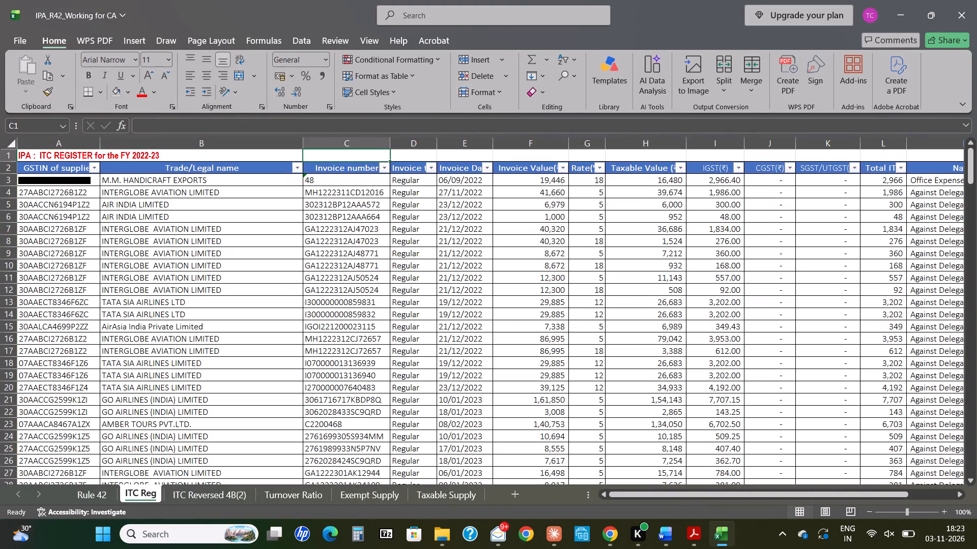
drag(304, 144, 243, 144)
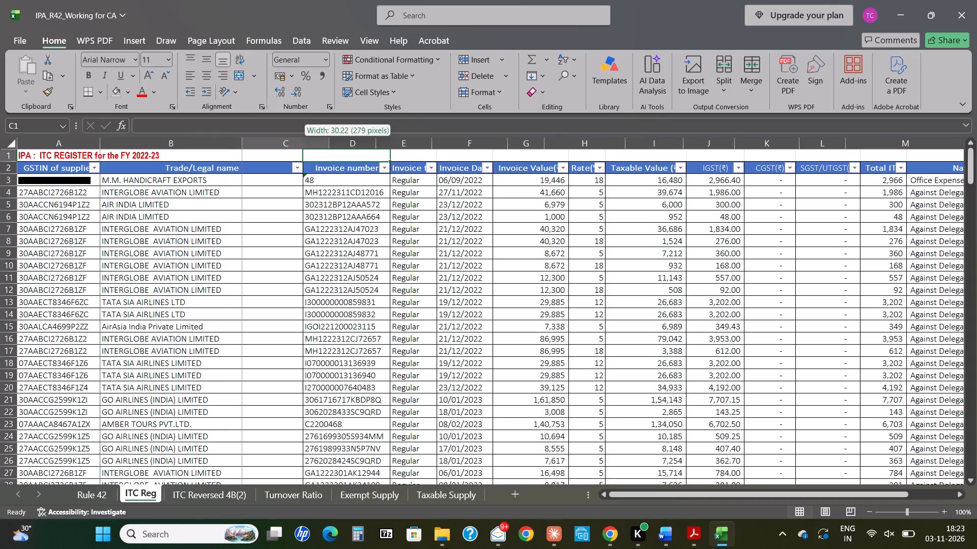
drag(243, 144, 238, 144)
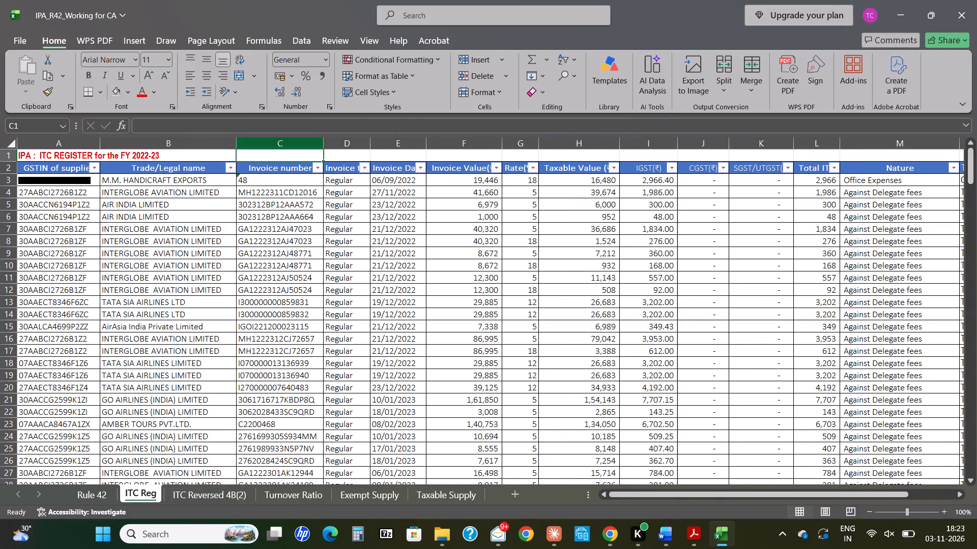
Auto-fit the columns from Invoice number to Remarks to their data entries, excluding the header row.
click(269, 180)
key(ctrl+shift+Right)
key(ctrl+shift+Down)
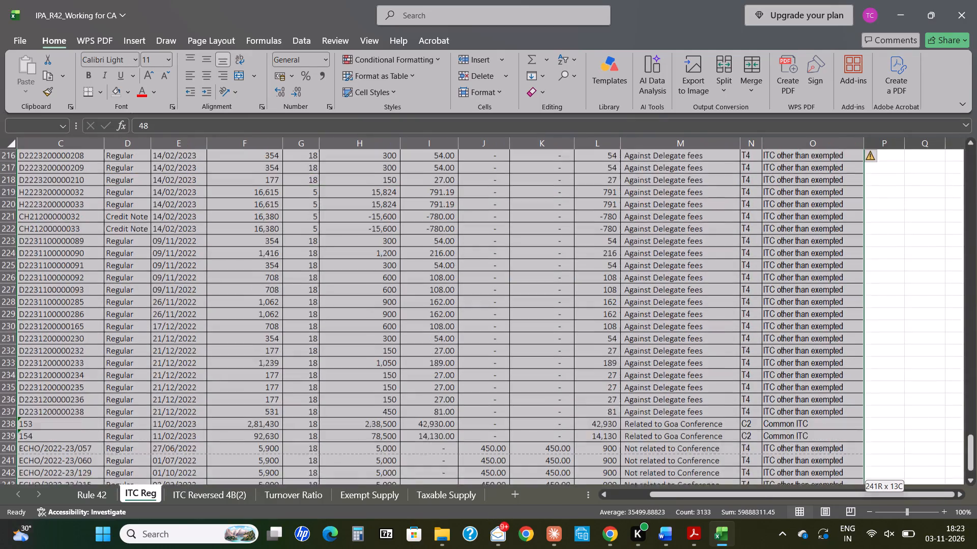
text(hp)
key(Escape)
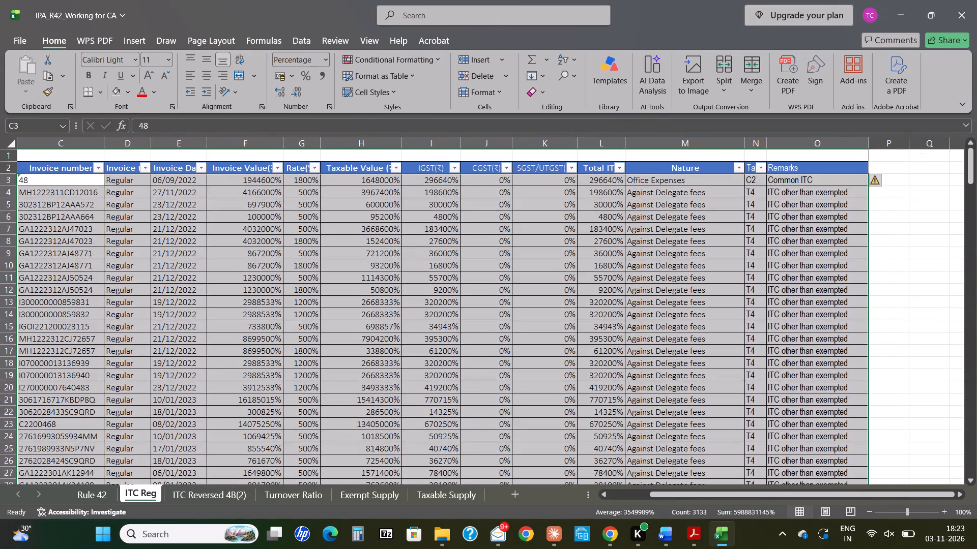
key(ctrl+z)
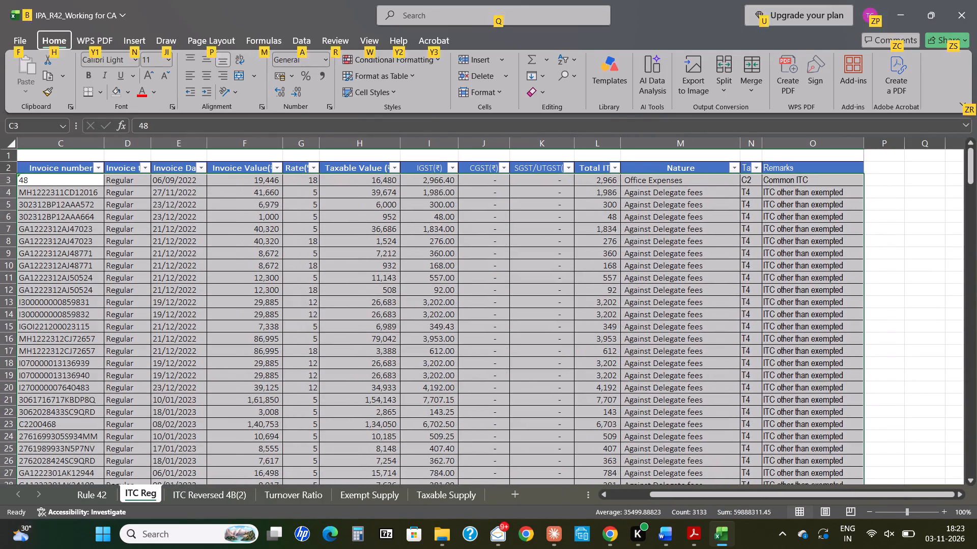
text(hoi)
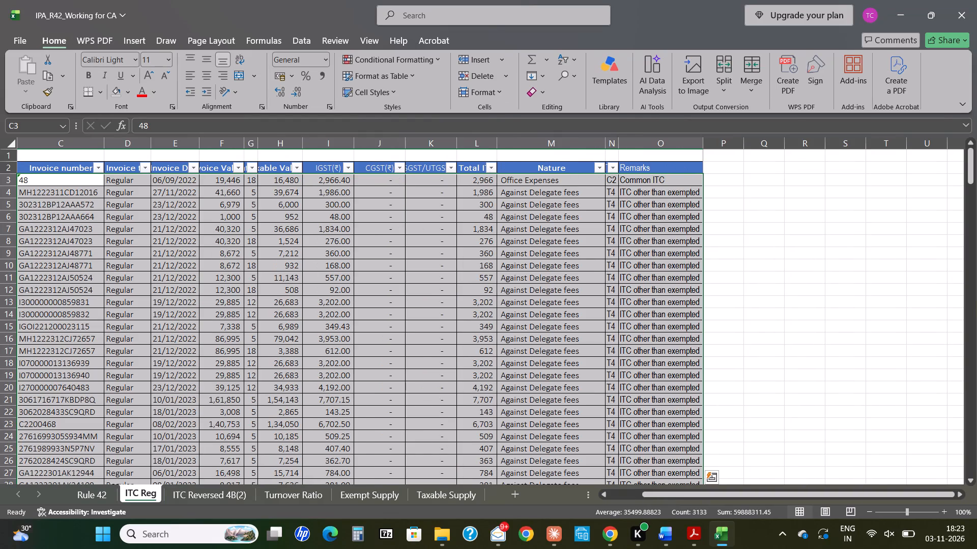
Auto-fit the columns from Invoice number to Remarks with the header row included.
key(Up)
key(ctrl+shift+Right)
key(ctrl+shift+Down)
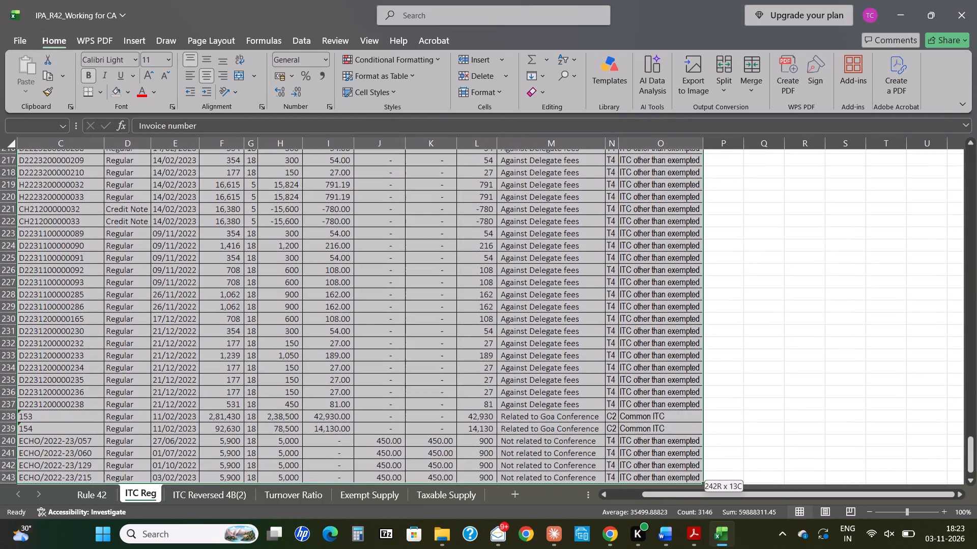
text(hoi)
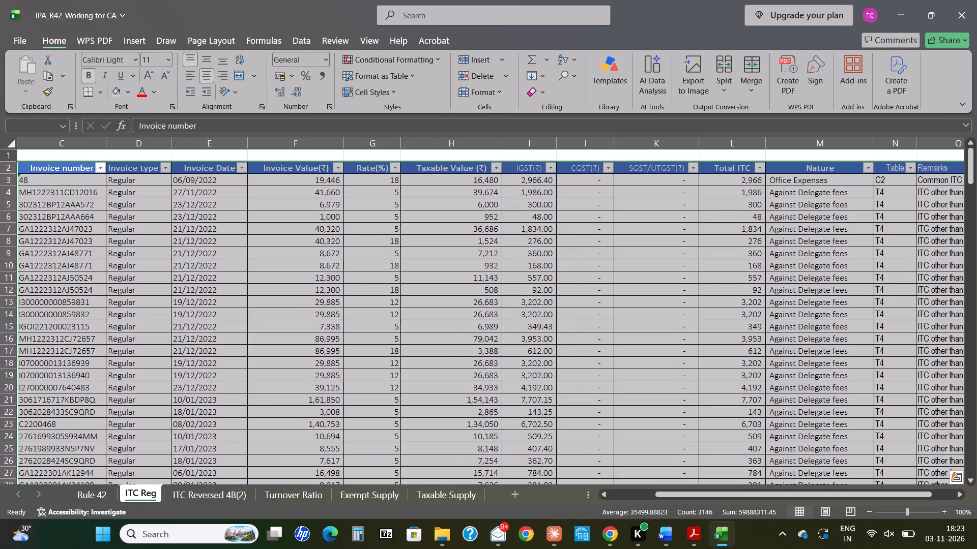
Auto-fit the Invoice Date and Invoice type columns to their data entries, excluding the headers.
key(Down)
key(Right)
key(Right)
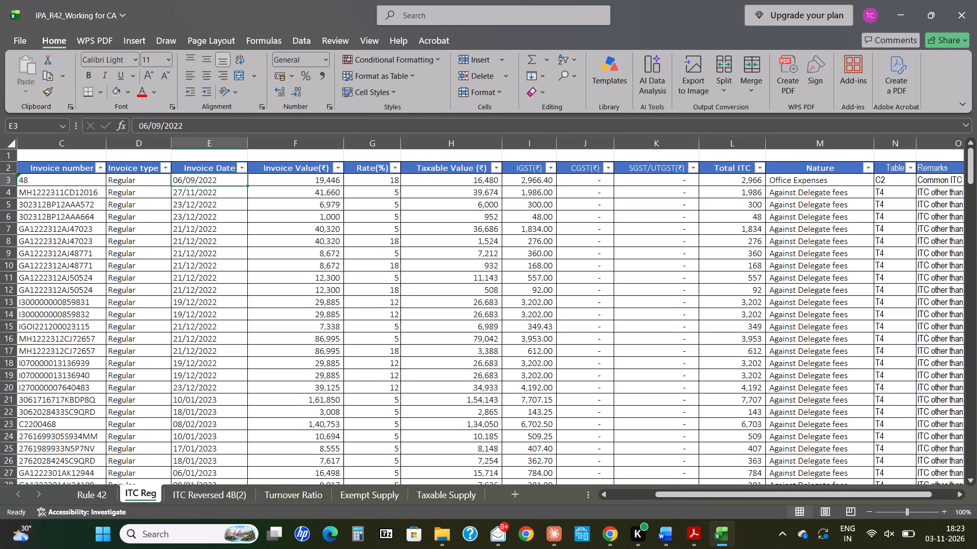
key(Up)
key(Down)
key(ctrl+shift+Down)
text(hoi)
key(Left)
key(ctrl+shift+Down)
text(hoi)
key(Escape)
text(hoi)
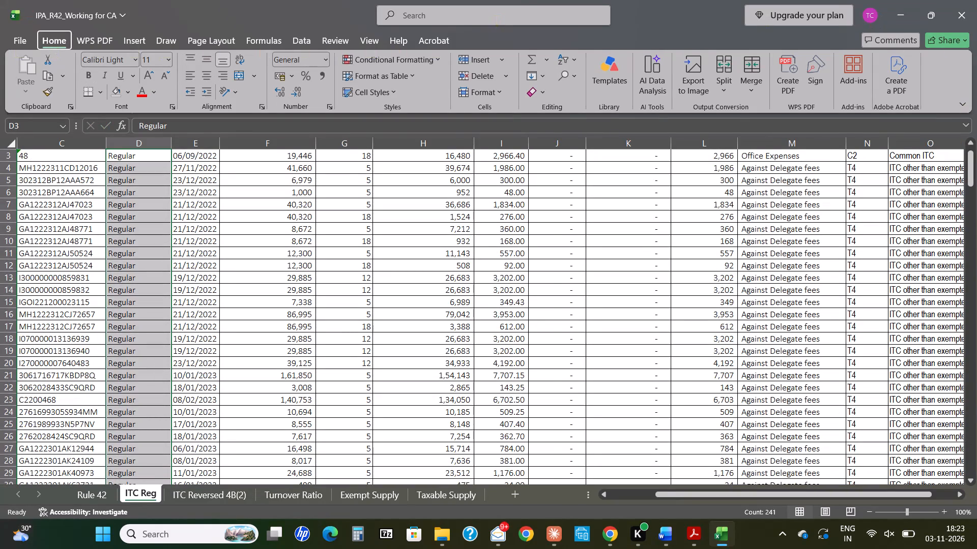
Left-align the header cells from Invoice type through Remarks.
key(Up)
key(Right)
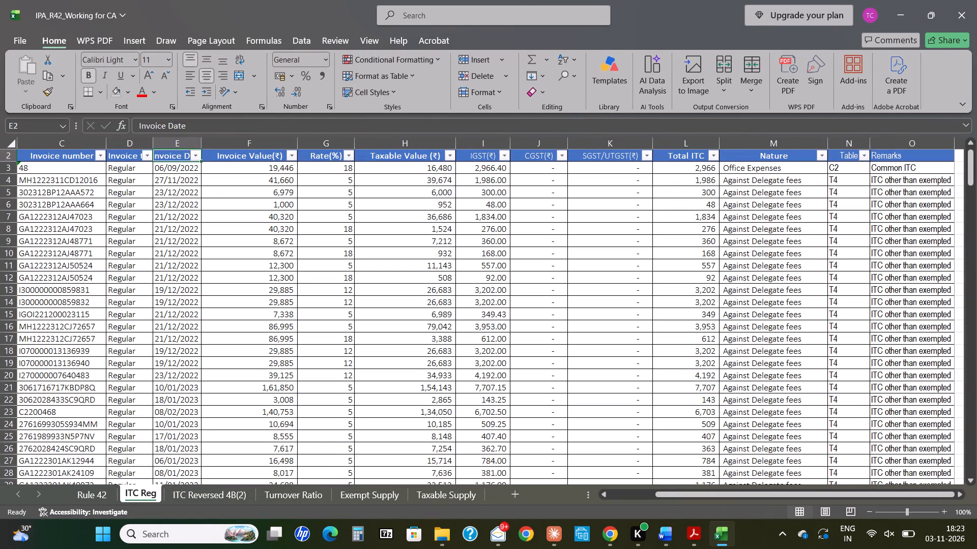
key(Left)
key(Right)
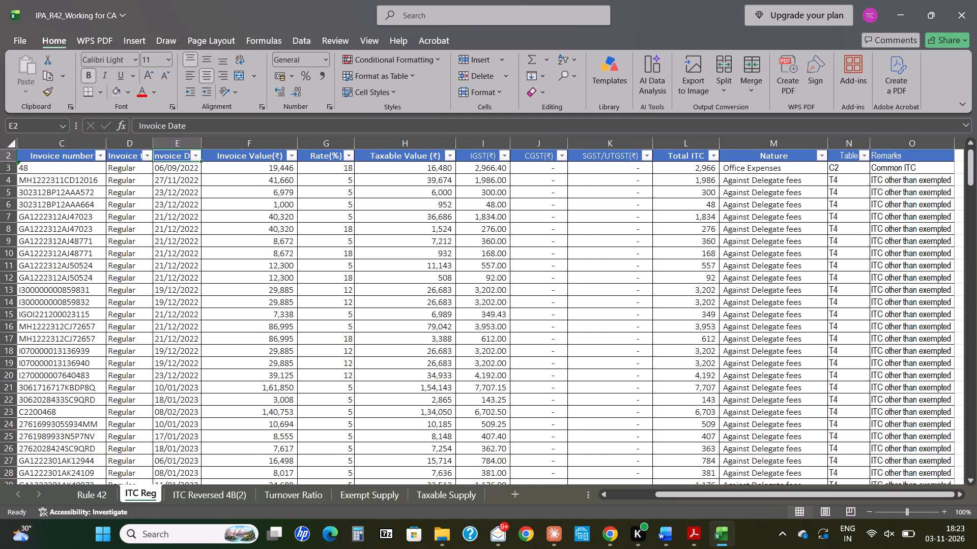
text(hal)
key(Left)
key(ctrl+shift+Right)
text(halhal)
key(Right)
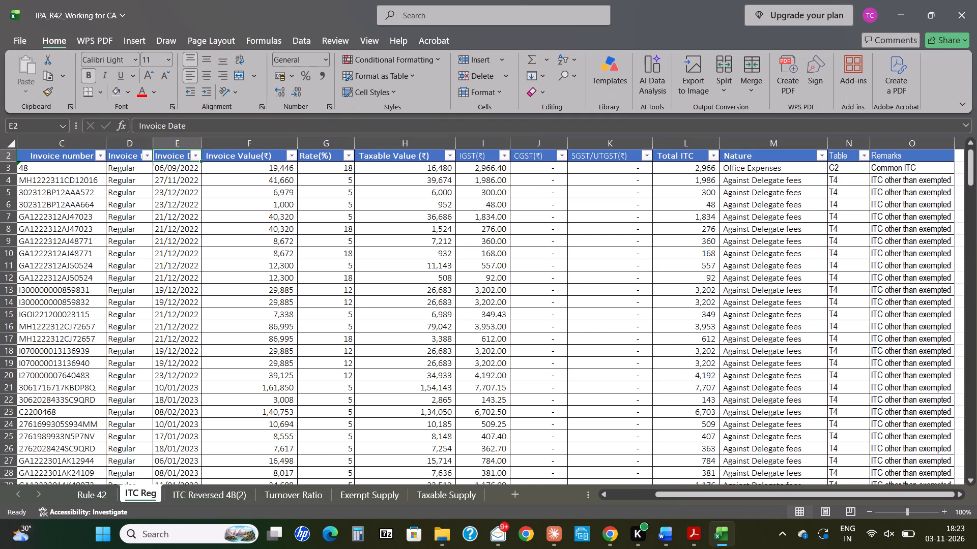
Auto-fit the columns from Invoice Value through Remarks to their data entries, excluding the headers.
key(Right)
key(Right)
key(Right)
key(Left)
key(Left)
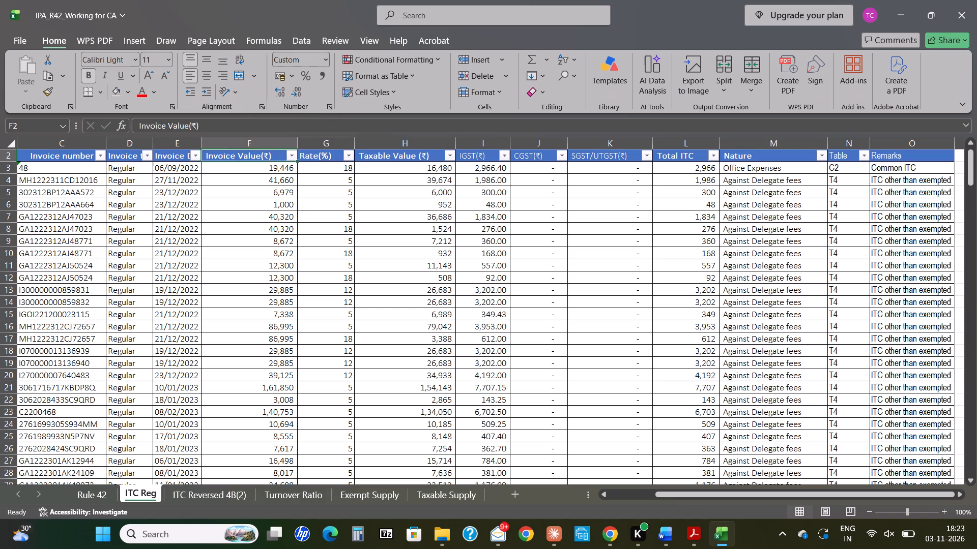
key(Down)
key(ctrl+shift+Right)
key(ctrl+shift+Down)
text(hoi)
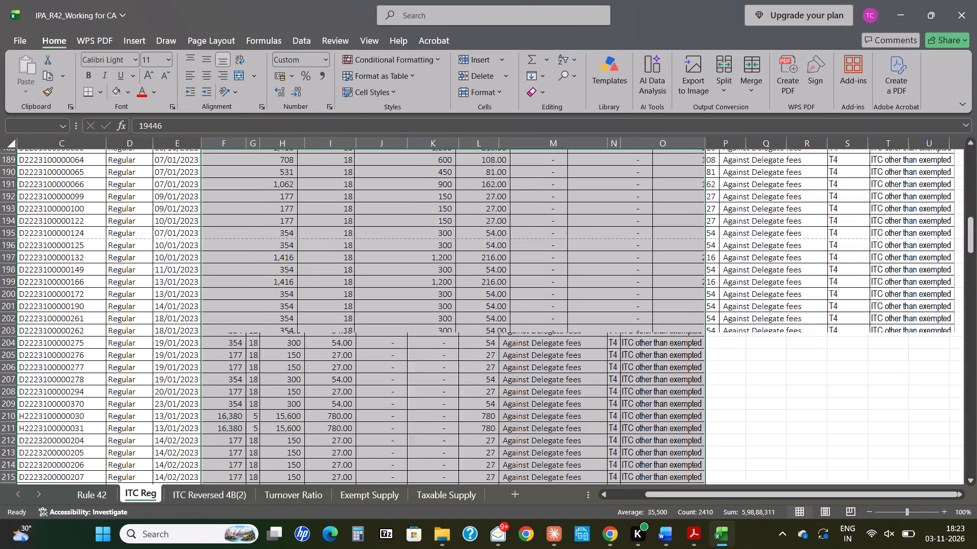
key(Up)
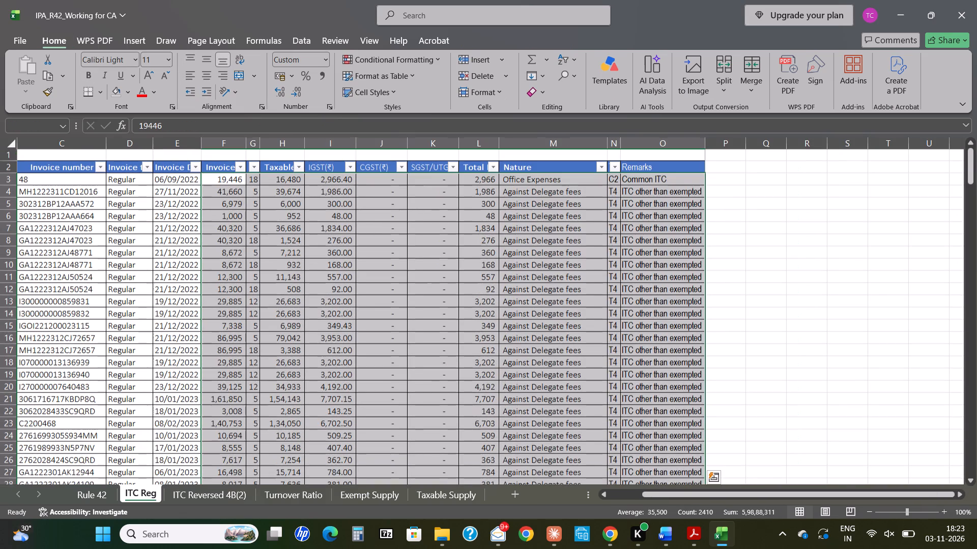
Review the ITC register's header row and column fit from GSTIN of supplier across to Table.
key(Left)
key(Left)
key(Left)
key(Left)
key(Left)
key(Left)
key(Left)
key(Left)
key(Left)
key(Left)
key(Left)
key(Left)
key(Left)
key(Left)
key(Left)
key(Left)
key(Left)
key(Left)
key(Left)
key(Left)
key(Left)
key(Left)
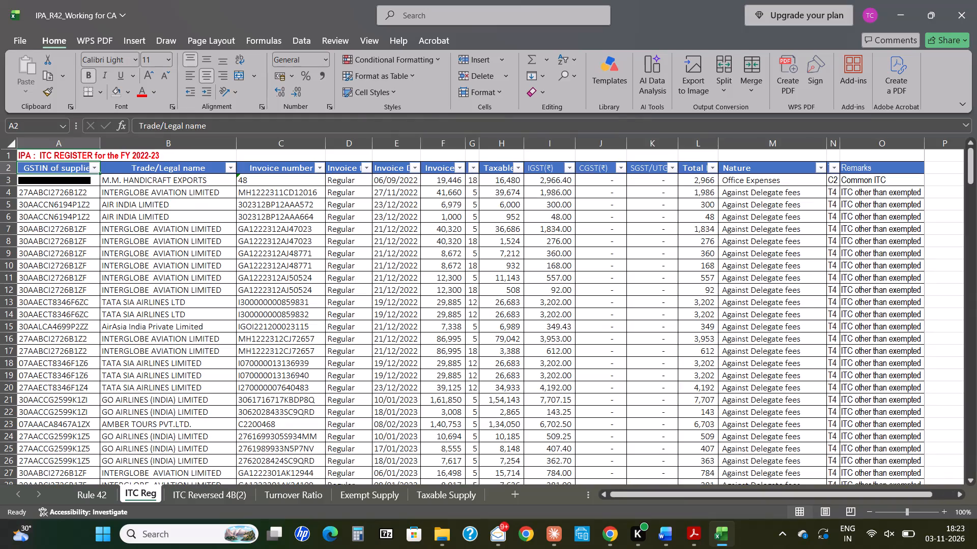
key(Right)
key(Right)
key(Right)
key(Right)
key(Right)
key(Right)
key(Right)
key(Right)
key(Right)
key(Right)
key(Right)
key(Right)
key(Right)
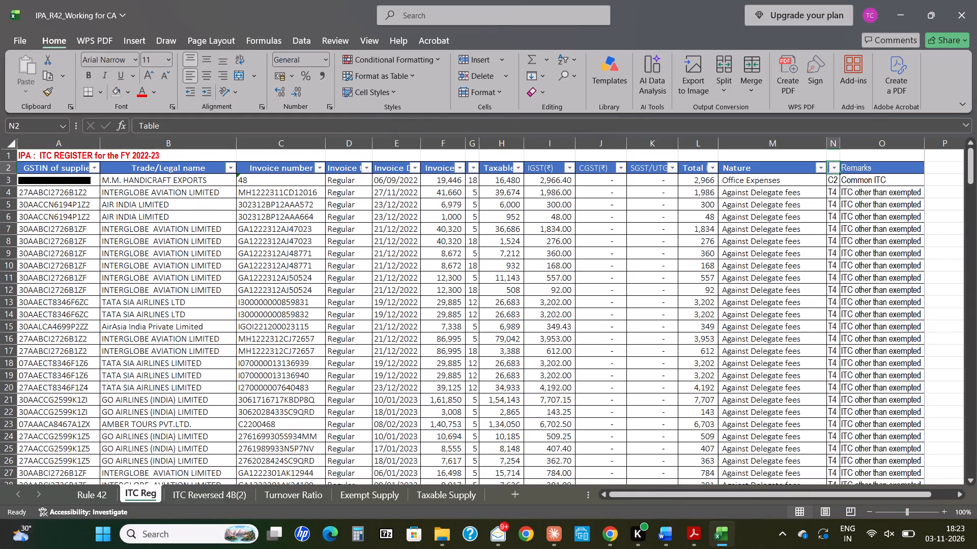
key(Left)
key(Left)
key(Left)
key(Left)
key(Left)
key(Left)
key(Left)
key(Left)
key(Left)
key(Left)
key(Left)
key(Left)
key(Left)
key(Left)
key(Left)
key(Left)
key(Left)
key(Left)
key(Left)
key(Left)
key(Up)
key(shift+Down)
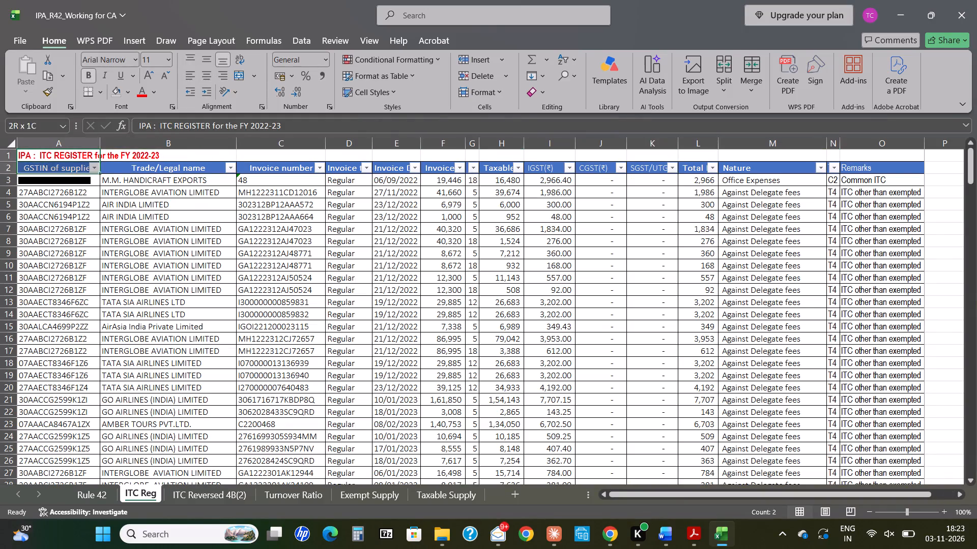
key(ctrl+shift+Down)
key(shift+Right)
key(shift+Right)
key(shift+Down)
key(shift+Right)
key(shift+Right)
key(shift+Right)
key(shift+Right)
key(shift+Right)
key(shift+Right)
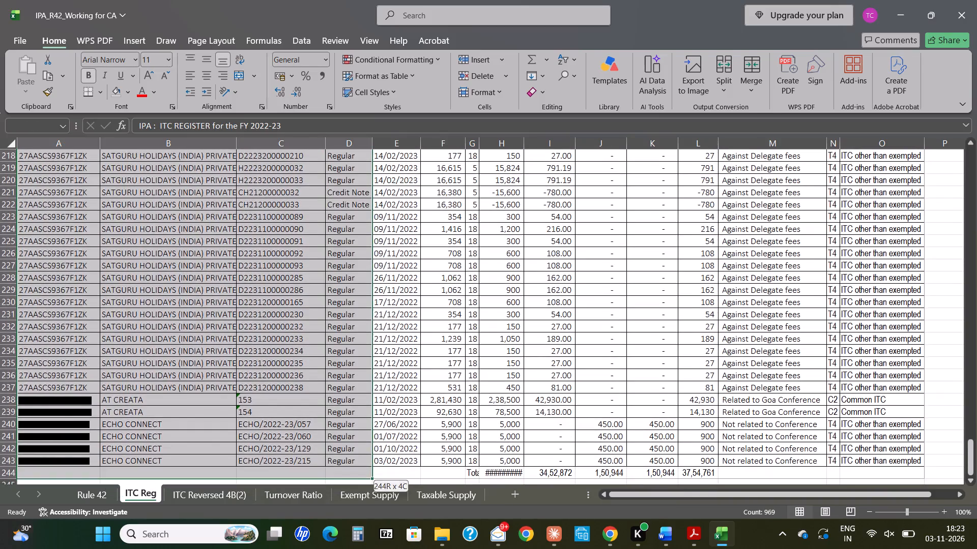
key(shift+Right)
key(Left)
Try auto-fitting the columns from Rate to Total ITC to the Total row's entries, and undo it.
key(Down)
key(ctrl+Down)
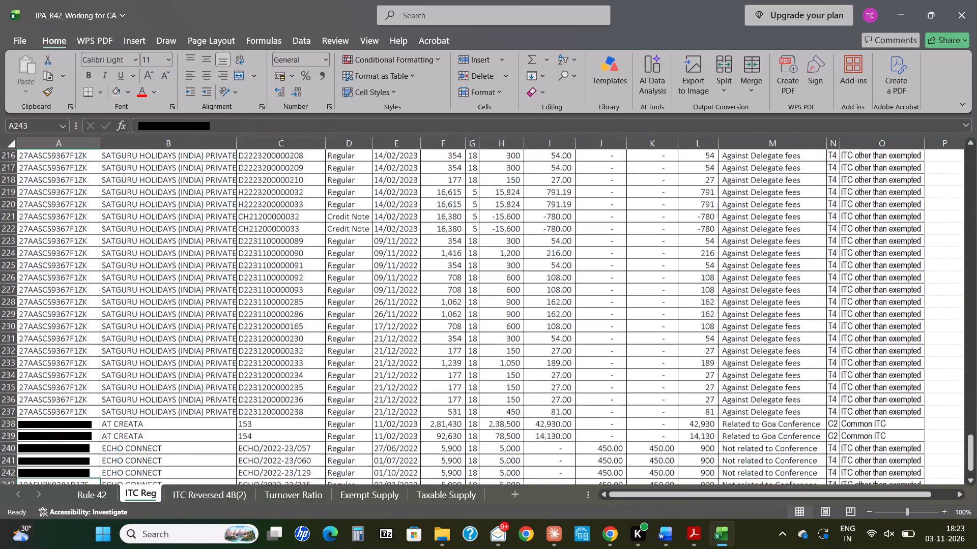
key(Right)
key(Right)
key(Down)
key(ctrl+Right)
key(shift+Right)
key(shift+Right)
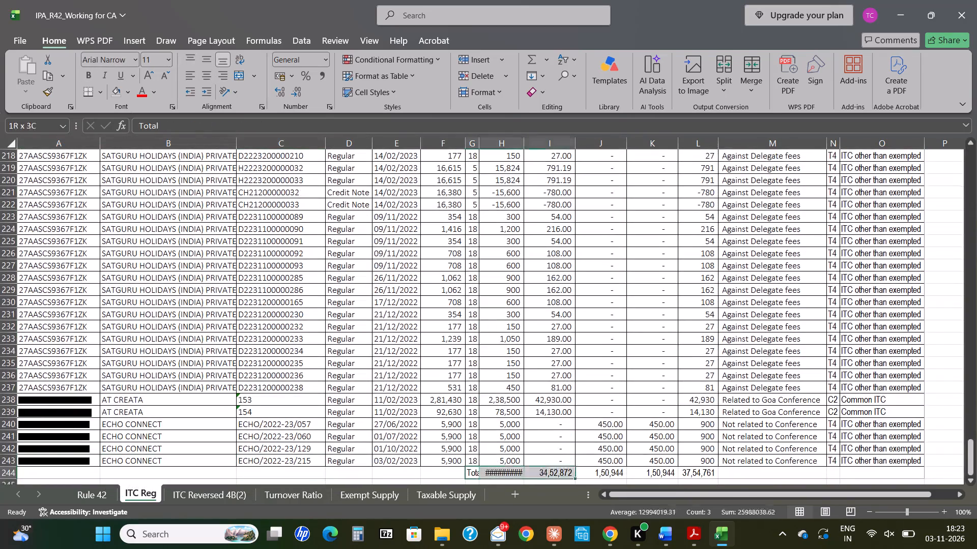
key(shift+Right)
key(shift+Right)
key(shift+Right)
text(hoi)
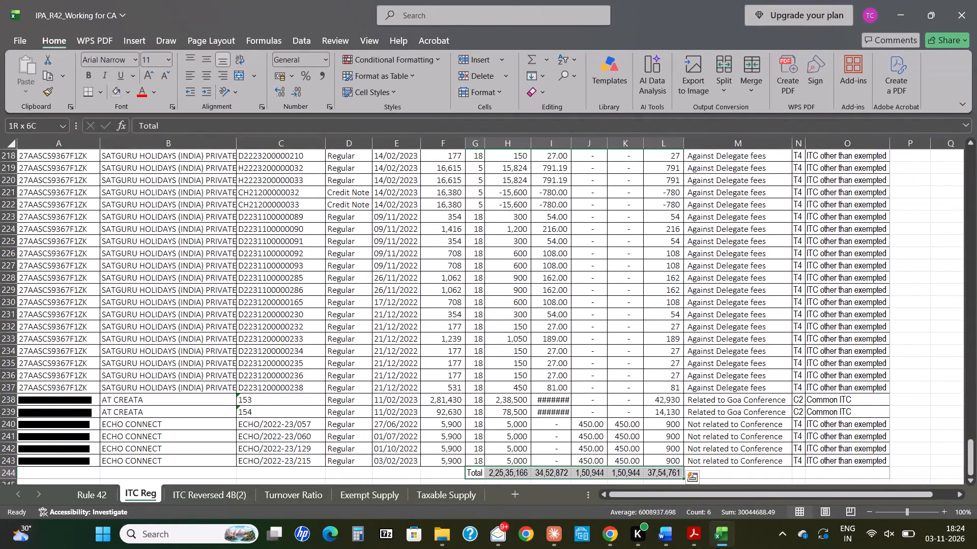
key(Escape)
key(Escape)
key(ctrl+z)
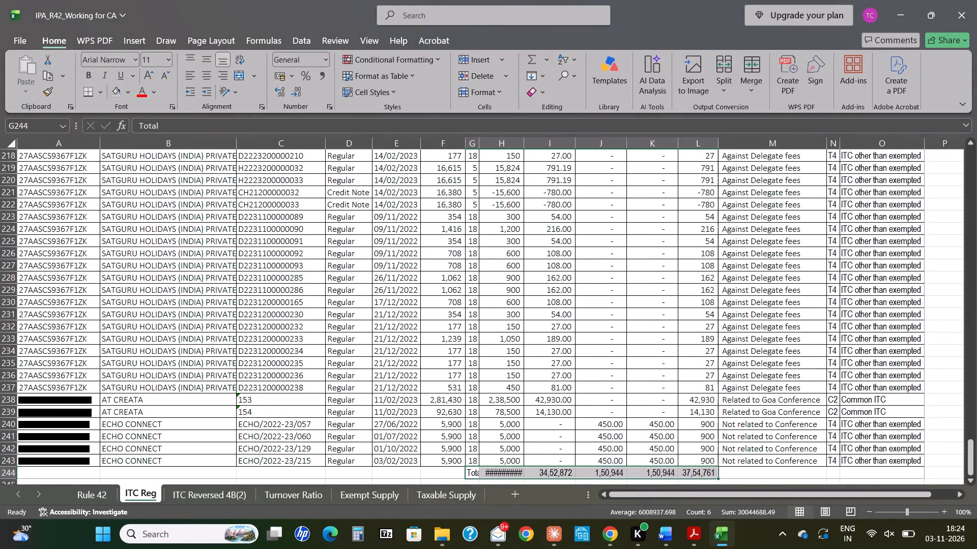
Auto-fit only the Rate and Taxable Value columns to their entries in the Total row.
key(Left)
key(Right)
key(shift+Right)
text(hoi)
Make the Total row bold from the Total label through the Total ITC amount.
key(ctrl+shift+Right)
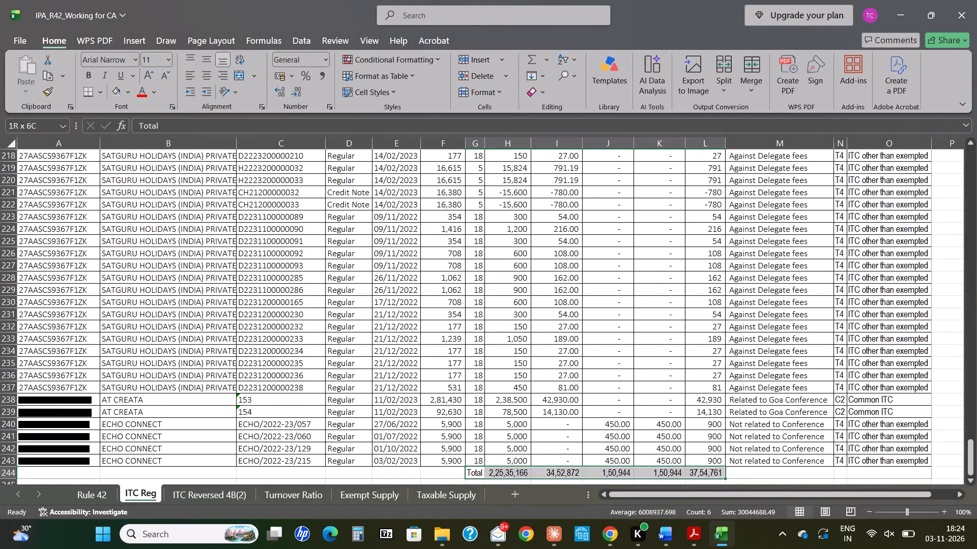
key(ctrl+b)
Set the print area to the whole ITC register, from the title in A1 to column O of the Total row, 244.
key(ctrl+Up)
key(ctrl+Up)
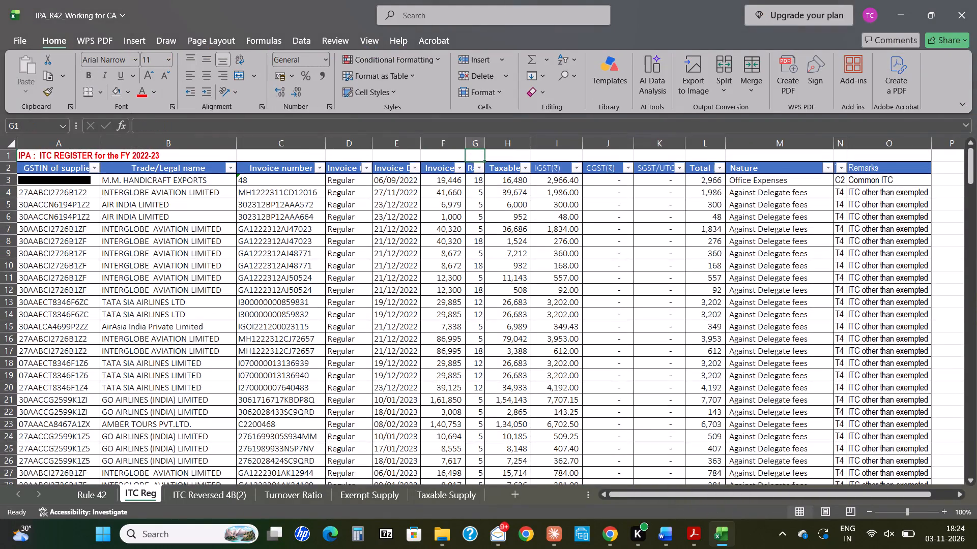
key(Left)
key(Left)
key(ctrl+Left)
key(ctrl+Left)
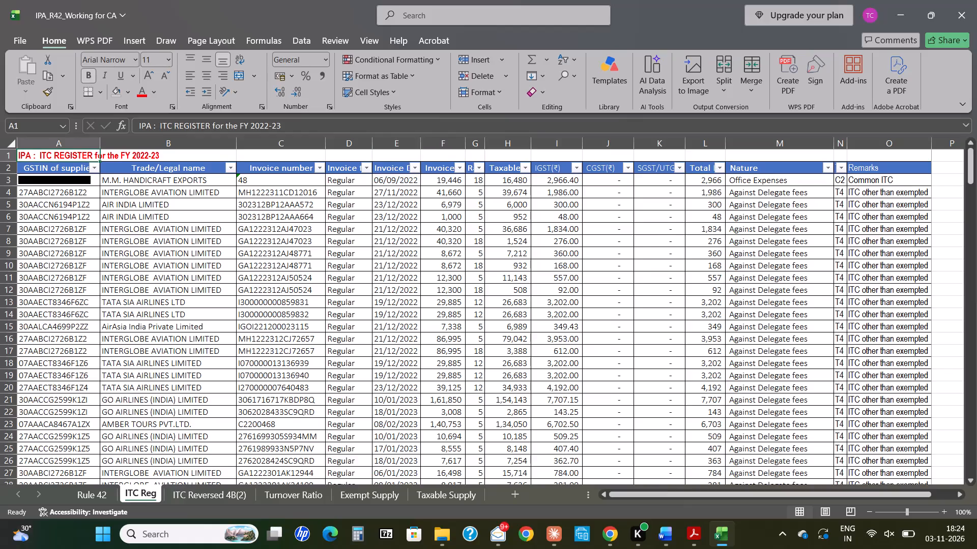
key(ctrl+shift+Down)
key(shift+Down)
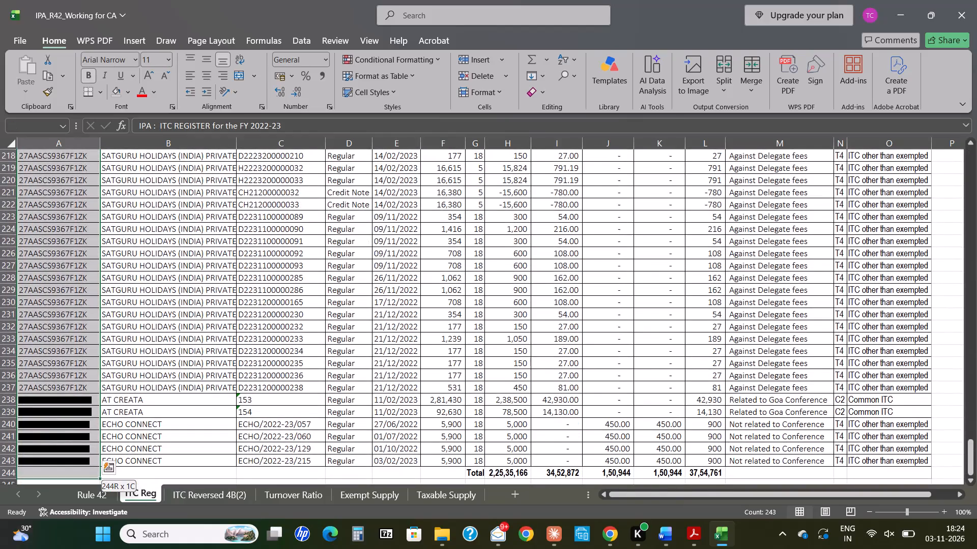
key(ctrl+shift+Right)
key(shift+Left)
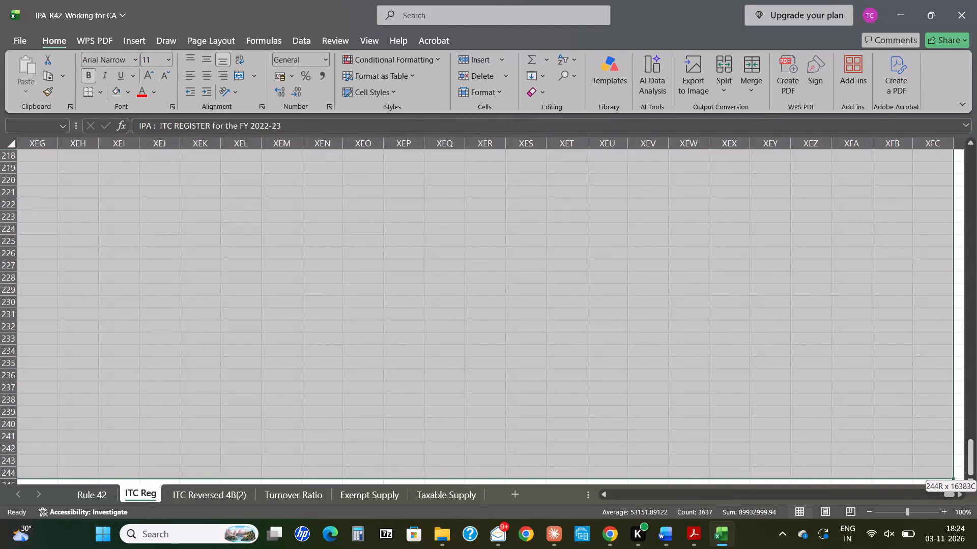
key(ctrl+shift+Left)
key(shift+Right)
key(shift+Right)
key(shift+Right)
key(shift+Right)
key(shift+Right)
key(shift+Right)
key(shift+Right)
key(shift+Right)
key(shift+Right)
key(shift+Right)
key(shift+Right)
key(shift+Right)
key(shift+Right)
key(shift+Right)
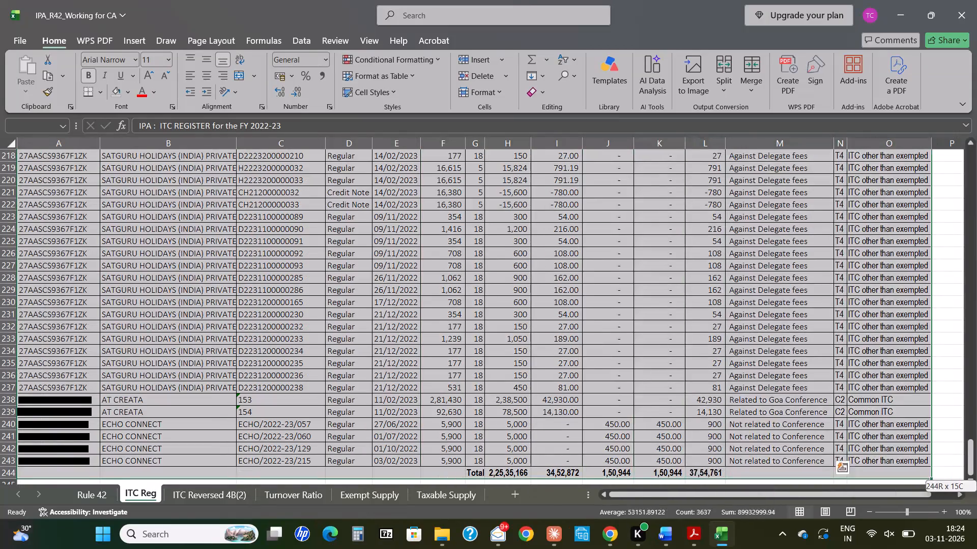
text(prs)
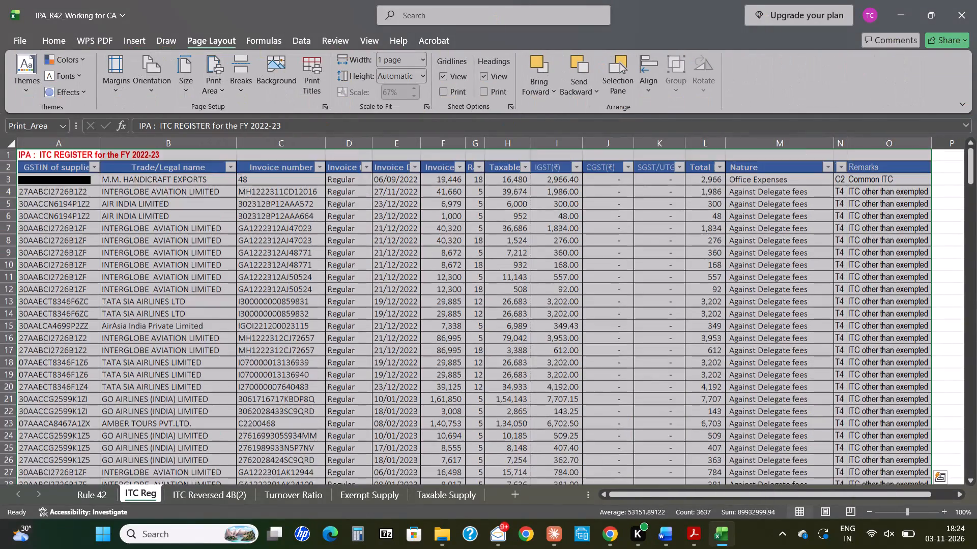
Print one copy of the ITC register on the HP LaserJet Pro with the existing landscape, double-sided settings.
key(ctrl+p)
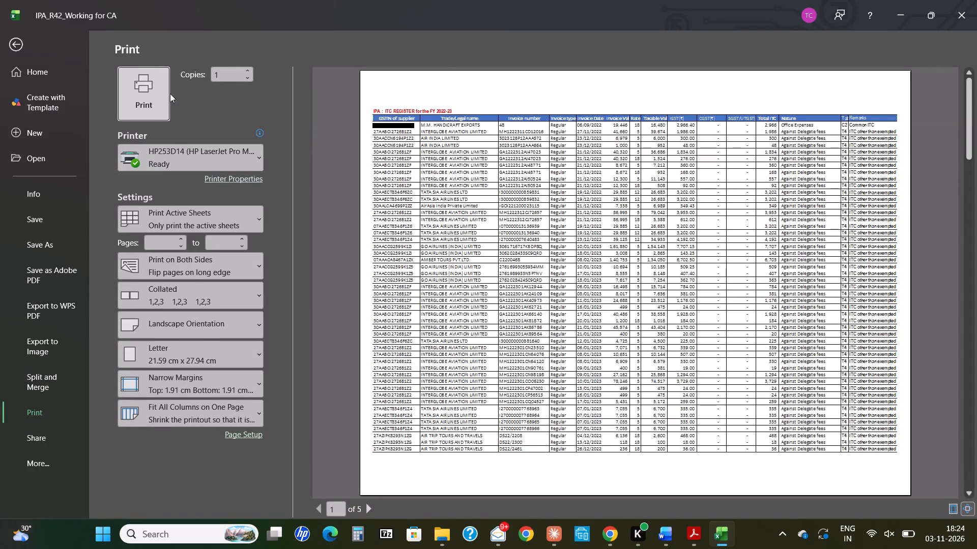
click(170, 94)
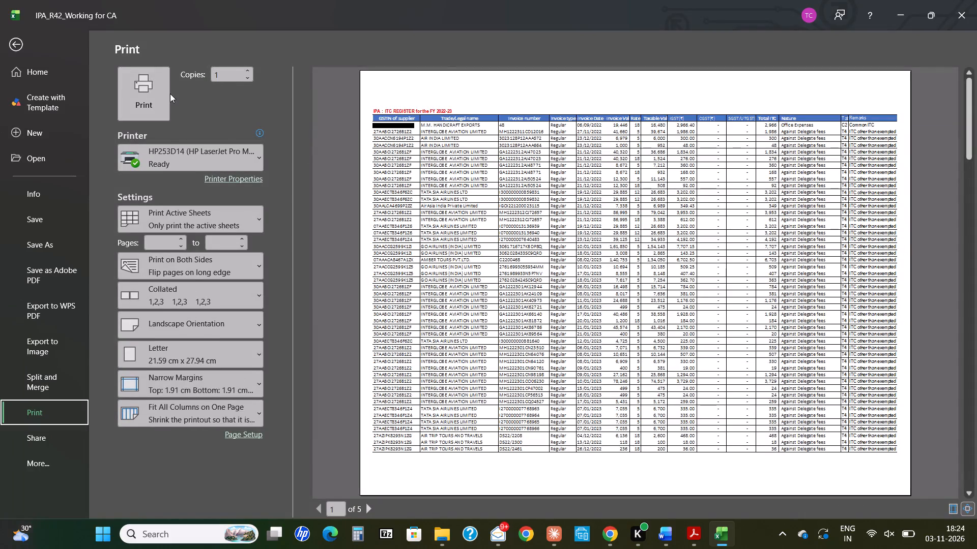
click(162, 97)
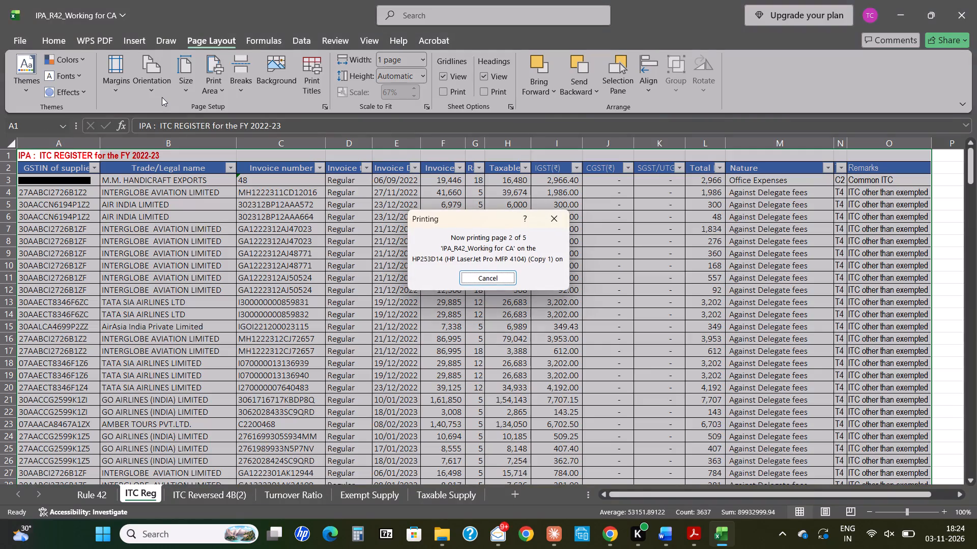
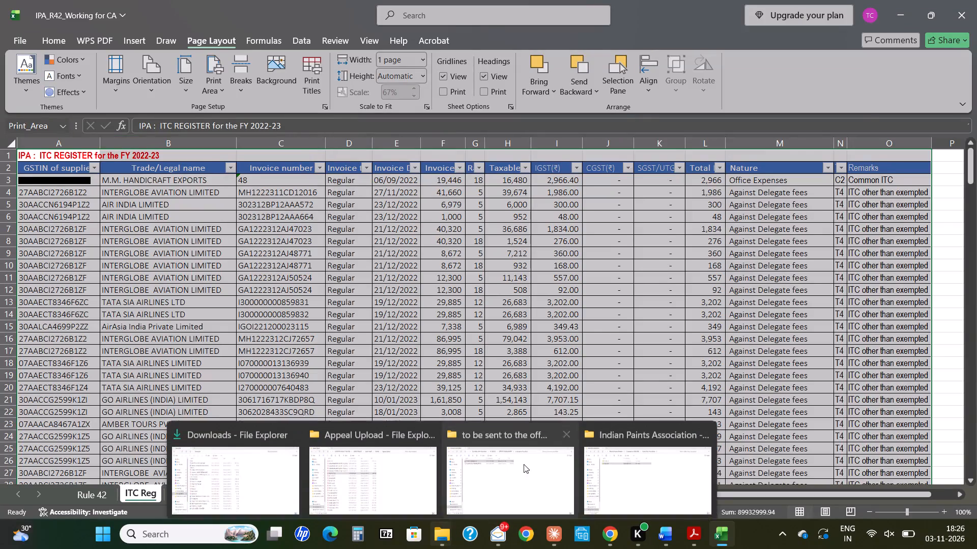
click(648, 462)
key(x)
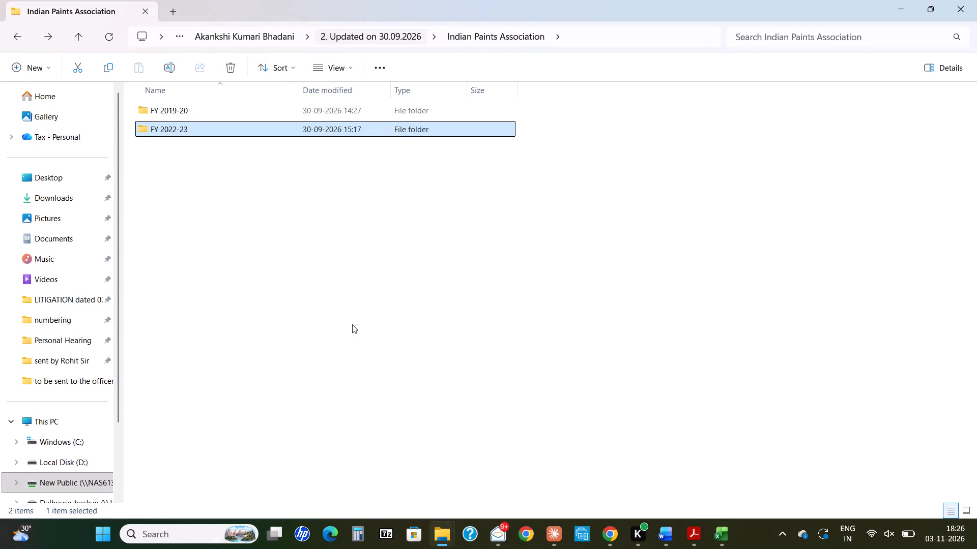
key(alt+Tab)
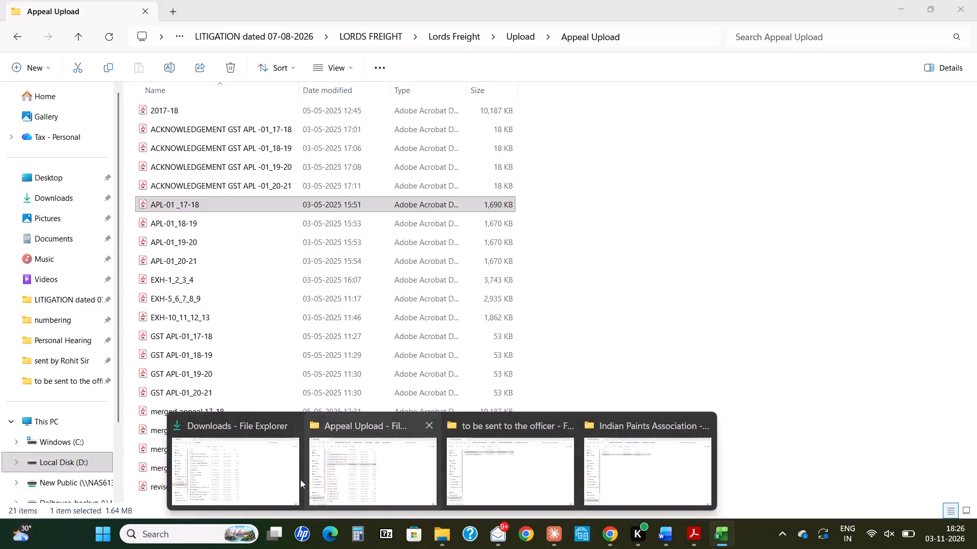
In File Explorer, open the DATE SHEET workbook from the NELANCHAL folder inside LITIGATION dated 07-08-2026.
click(281, 481)
click(57, 301)
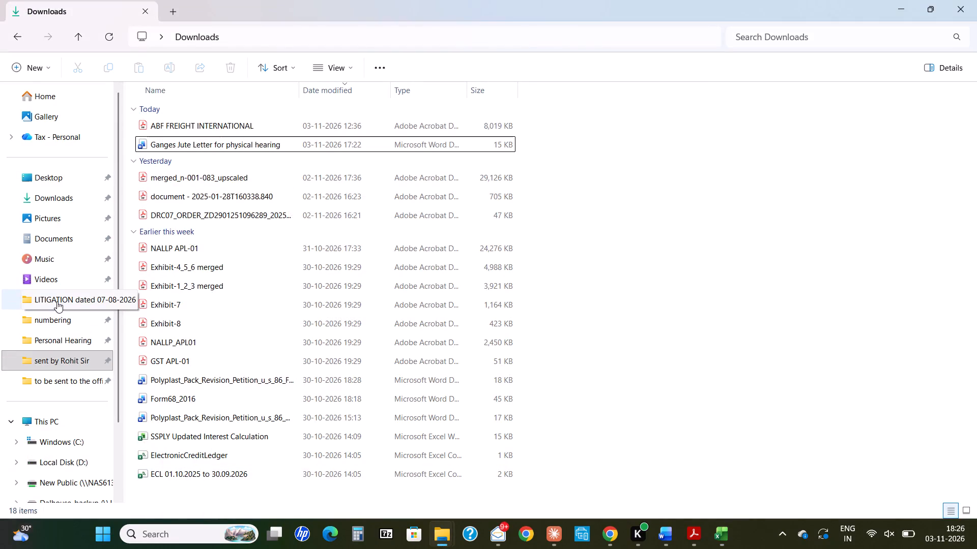
click(187, 330)
key(n)
text(eel)
key(Return)
key(BackSpace)
text(nee)
key(Return)
key(Down)
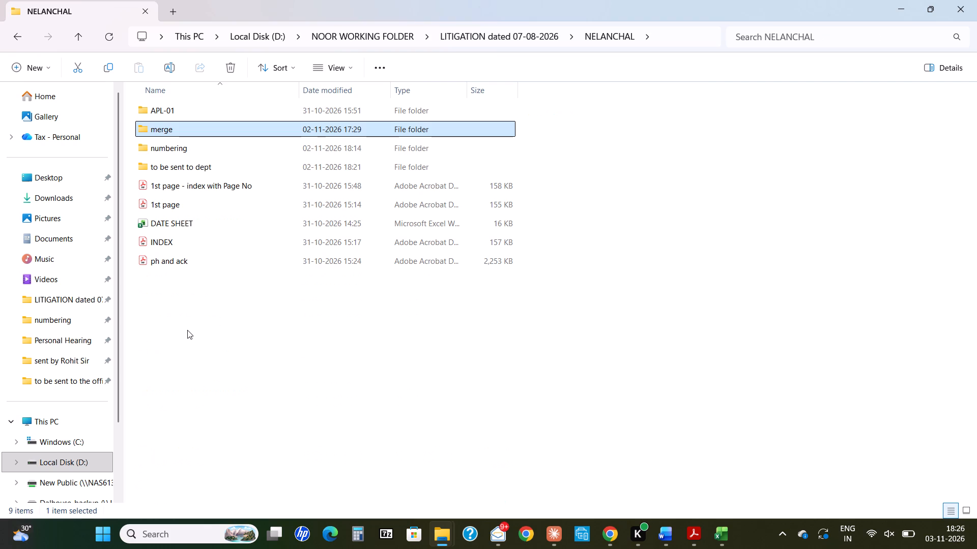
key(Down)
key(Down)
key(Down)
key(Down)
key(Down)
key(Return)
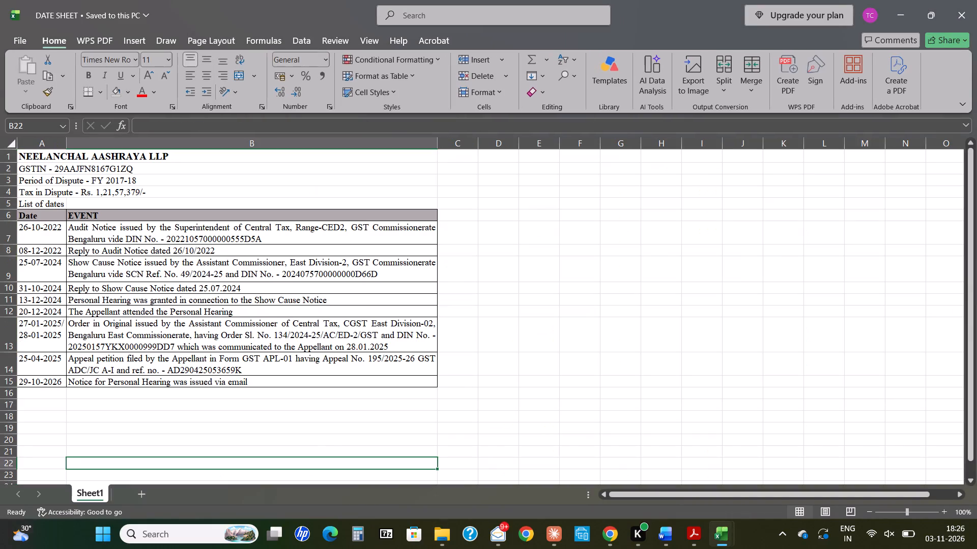
Print one copy of the Neelanchal Aashraya LLP date sheet on the HP LaserJet Pro with the existing portrait, double-sided settings.
key(Up)
key(Up)
key(Up)
key(Up)
key(Up)
key(ctrl+p)
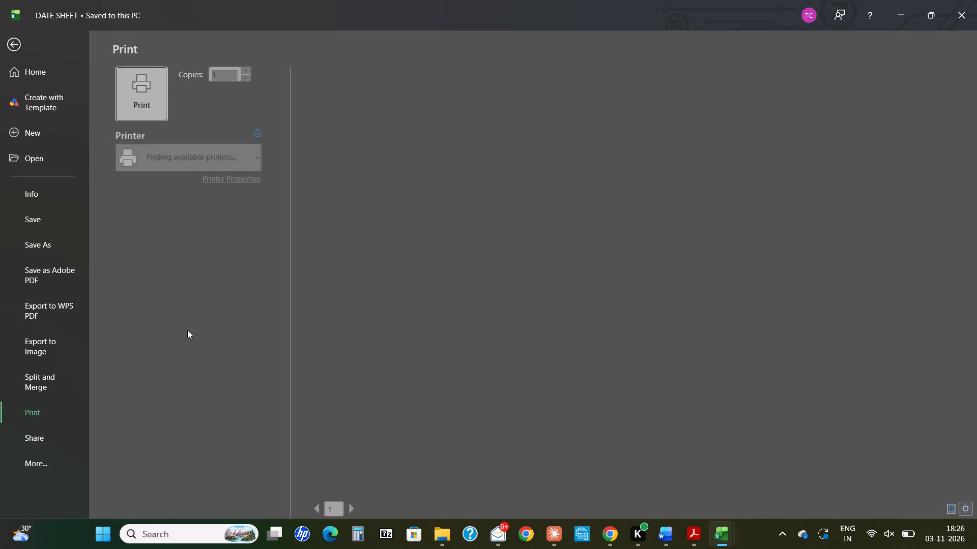
key(Escape)
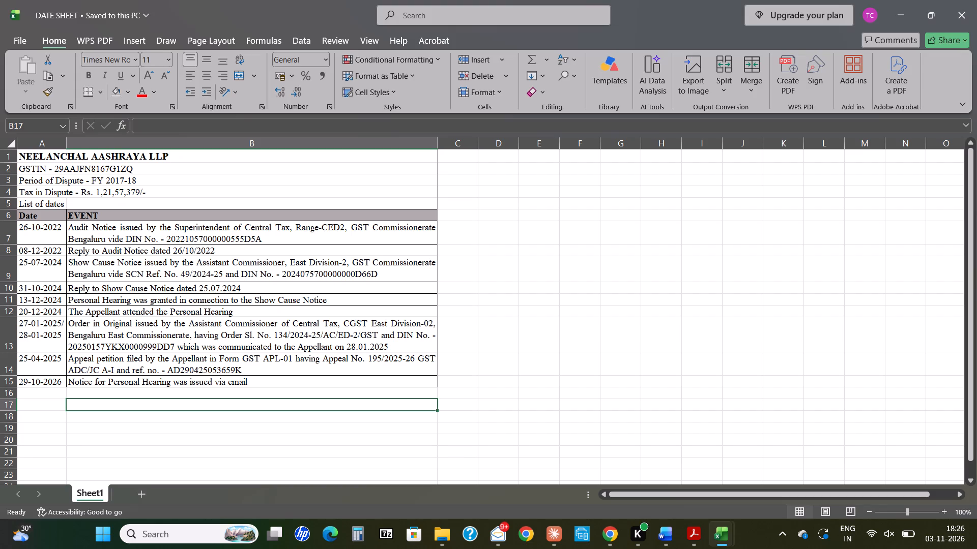
key(ctrl+p)
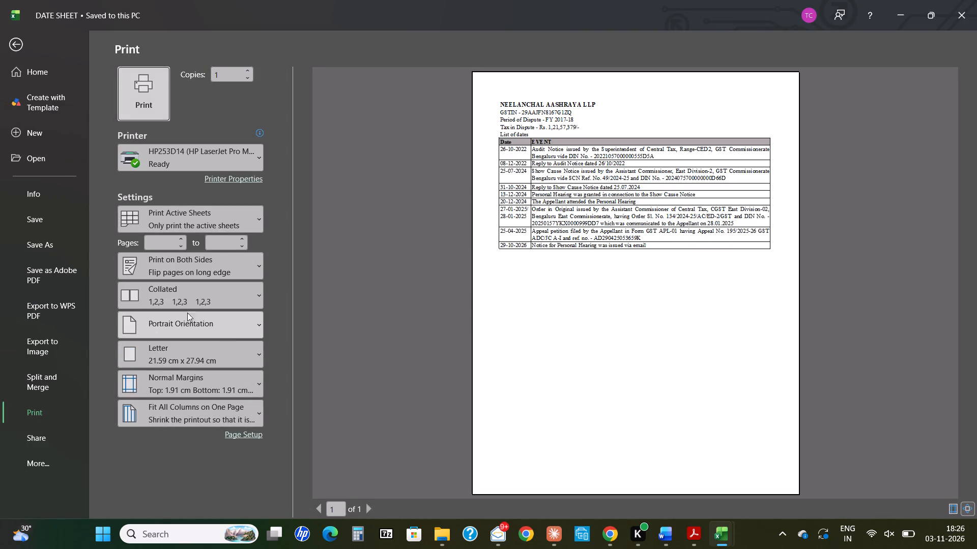
click(155, 111)
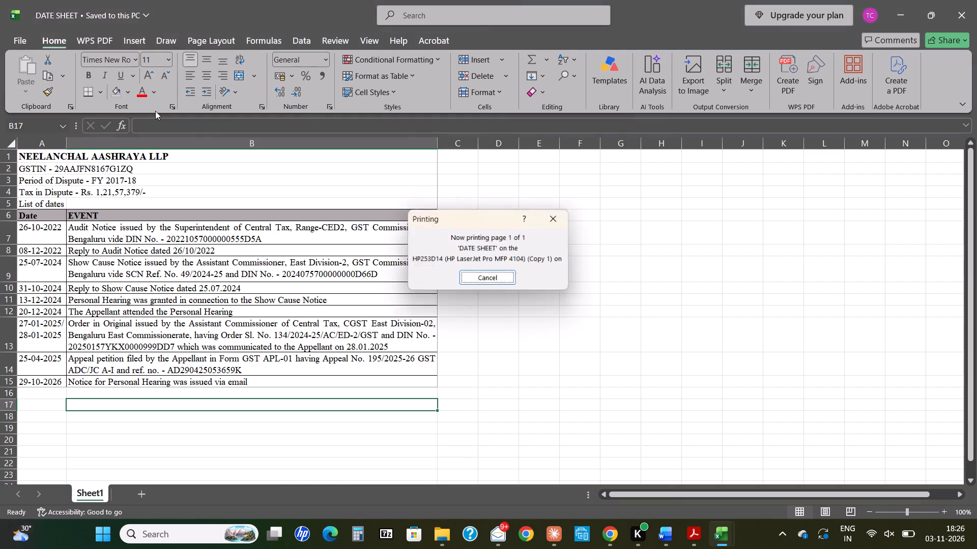
Save and close both open workbooks, IPA_R42_Working for CA and DATE SHEET.
key(alt+Tab)
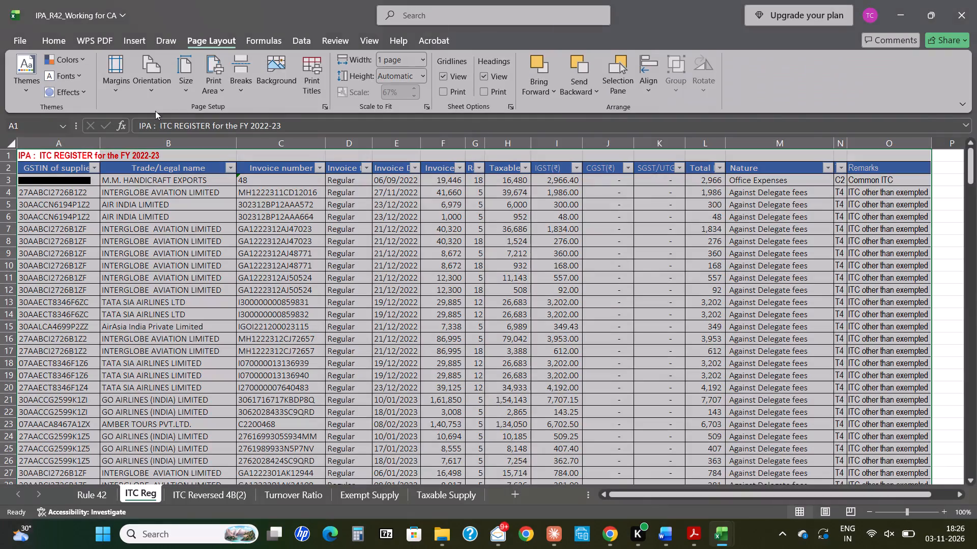
key(alt+Tab)
key(alt+Tab)
key(ctrl+s)
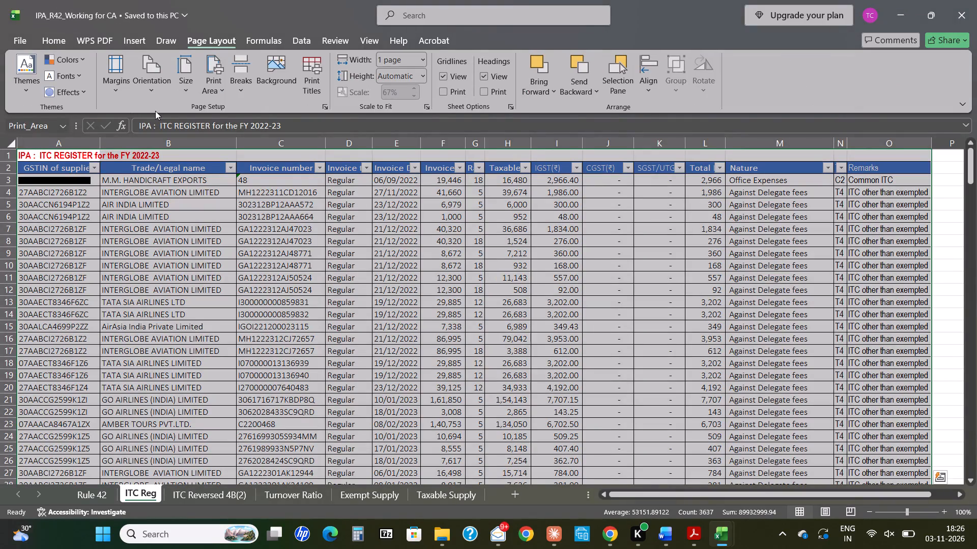
key(alt+F4)
key(ctrl+s)
key(alt+F4)
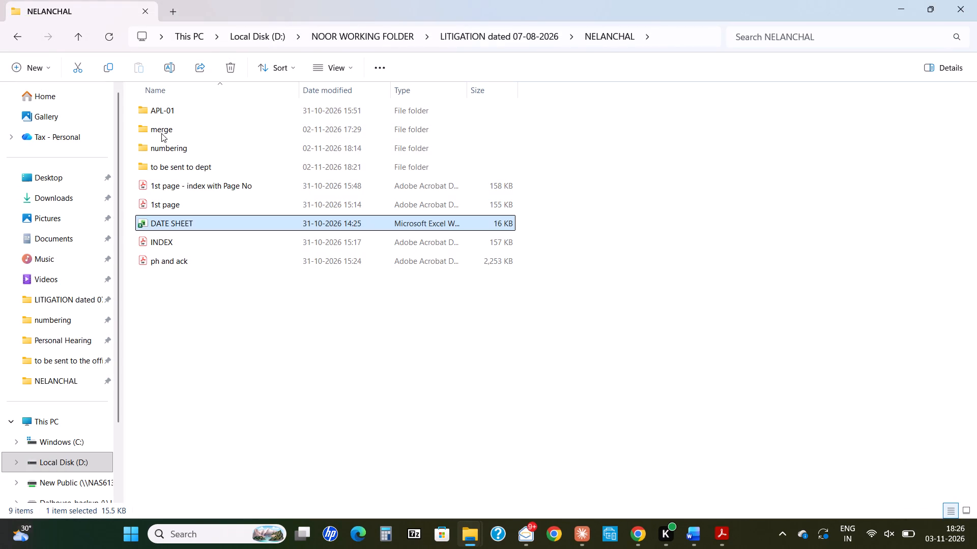
Switch to the Indian Paints Association folder window with the FY 2022-23 folder.
key(alt+Tab)
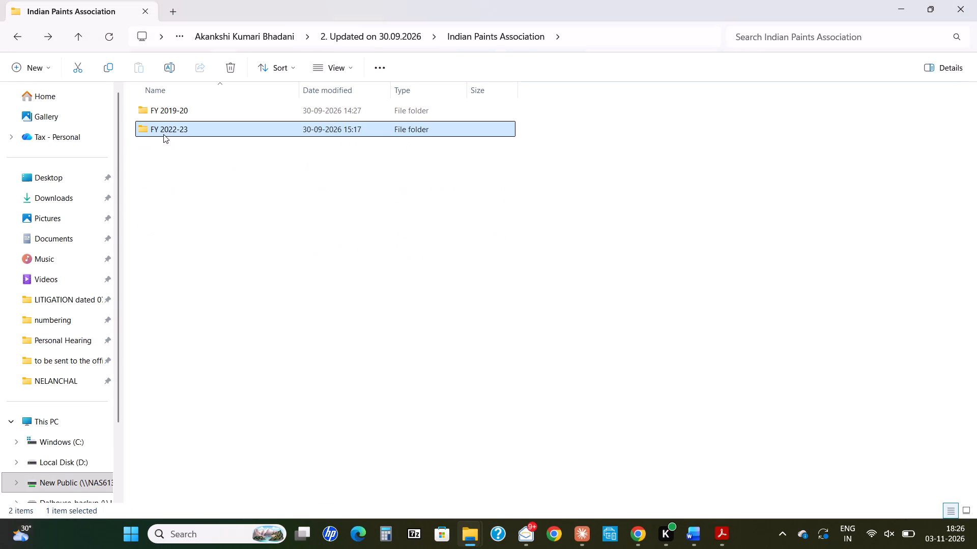